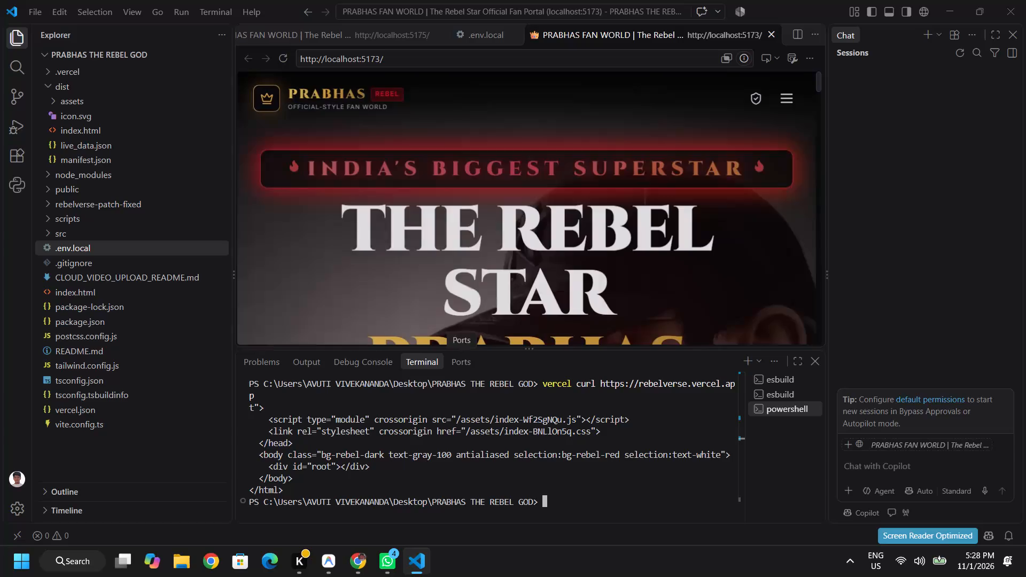
Look over the local fan site in the editor preview, switch to Chrome, and dismiss the Kalki 2898 AD movie player there.
scroll(332, 181, down, 1)
scroll(332, 181, left, 1)
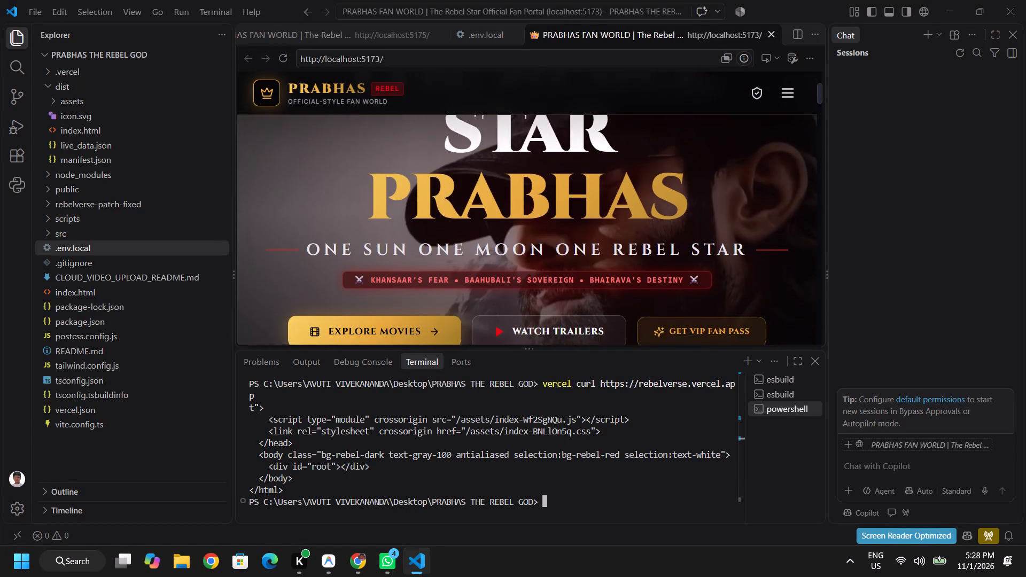
scroll(332, 181, left, 2)
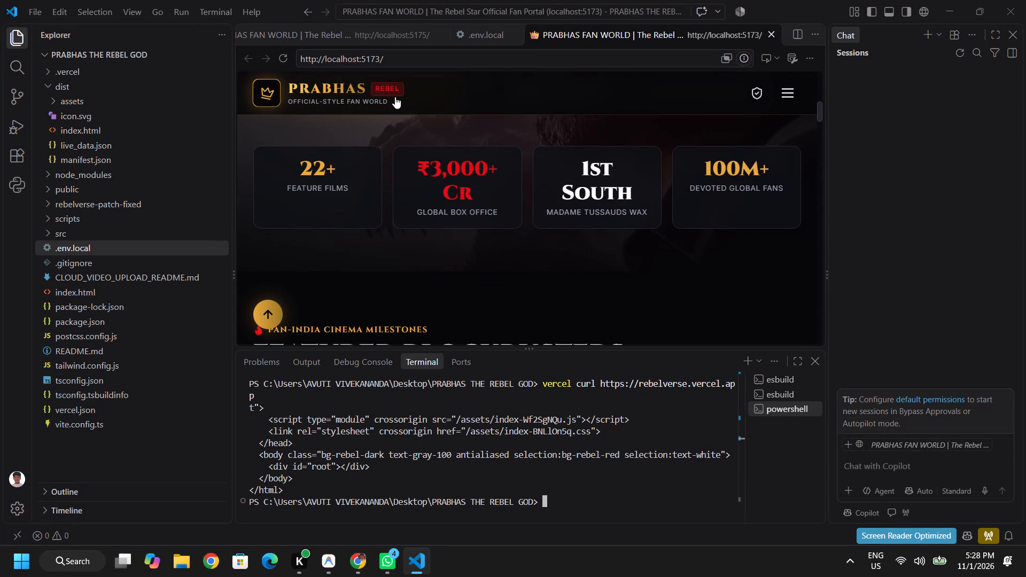
key(alt+Tab)
key(alt+Tab)
key(alt+Tab)
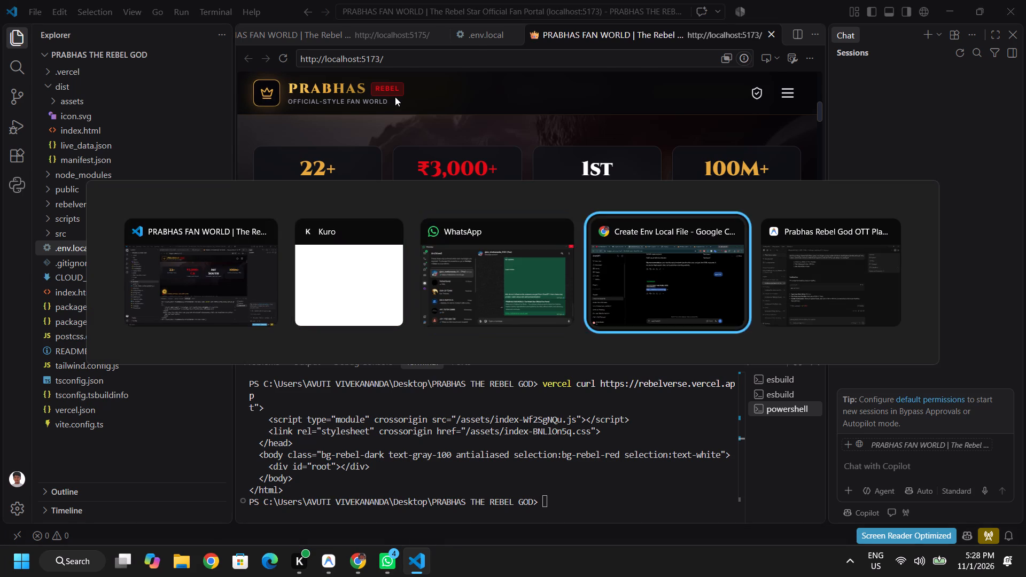
click(709, 1)
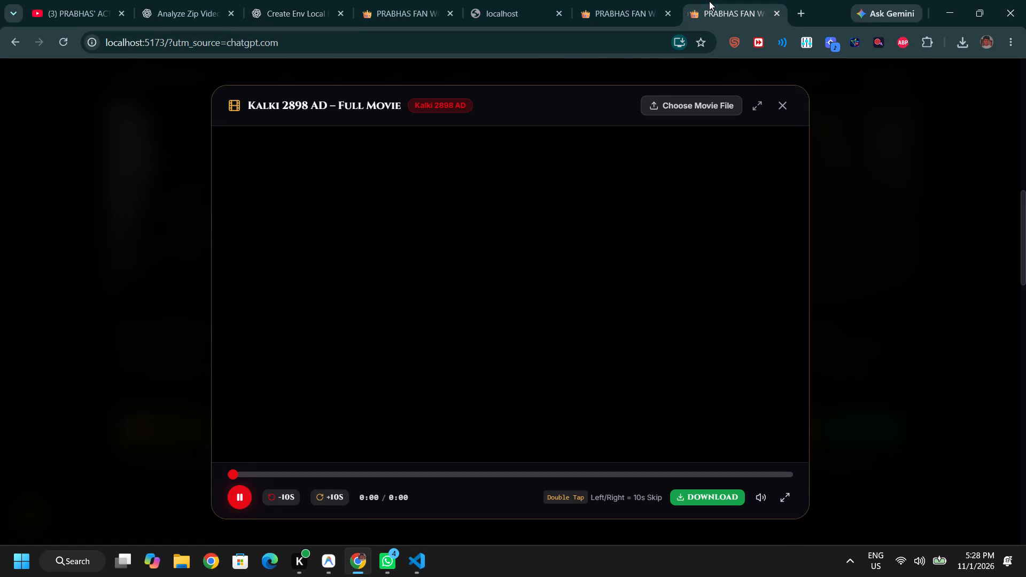
click(776, 103)
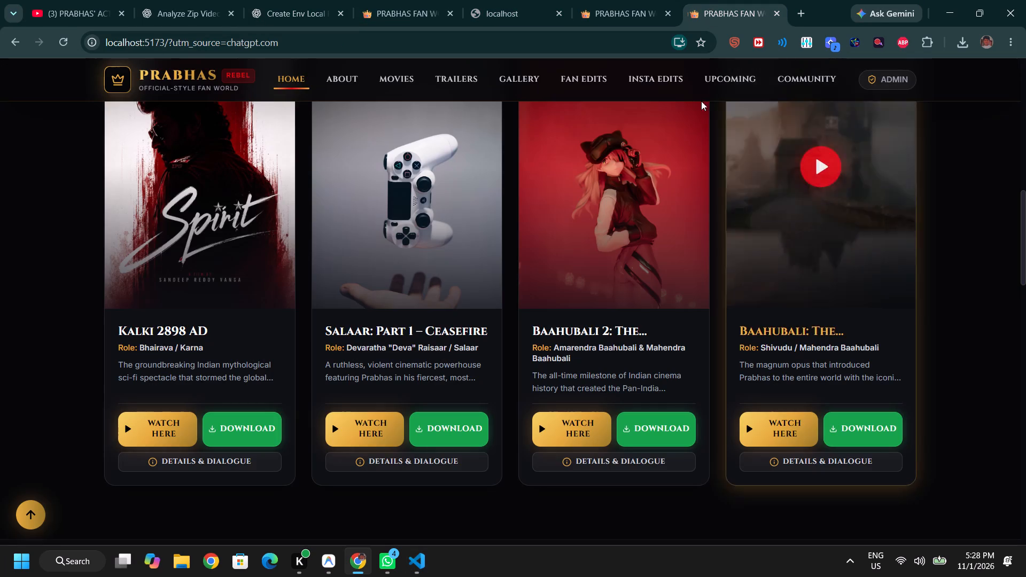
Read ChatGPT's notes on the YouTube-trailers-only project update in the Analyze Zip Video Issue chat.
click(167, 0)
scroll(433, 270, down, 1)
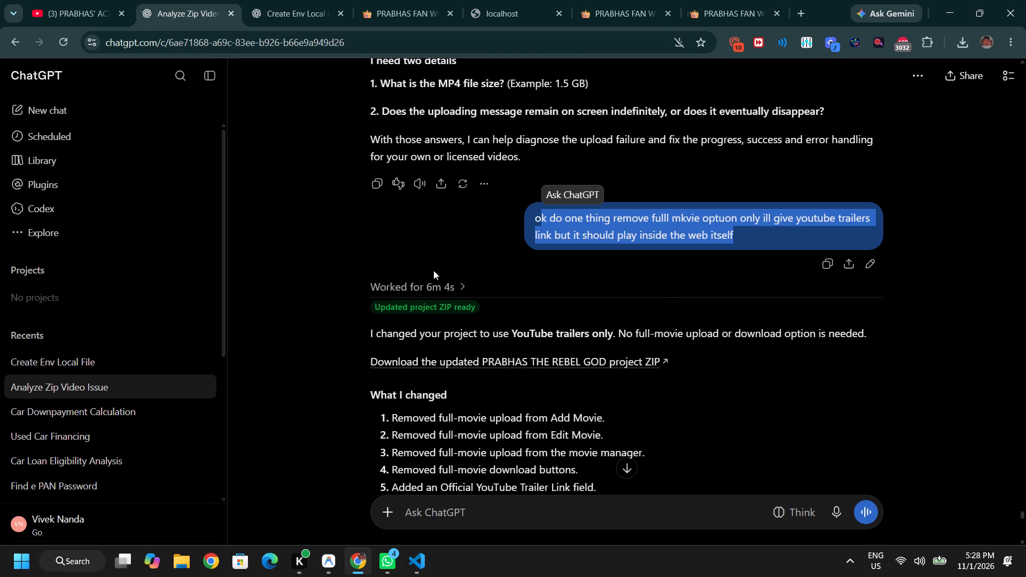
scroll(433, 270, down, 13)
scroll(433, 270, left, 1)
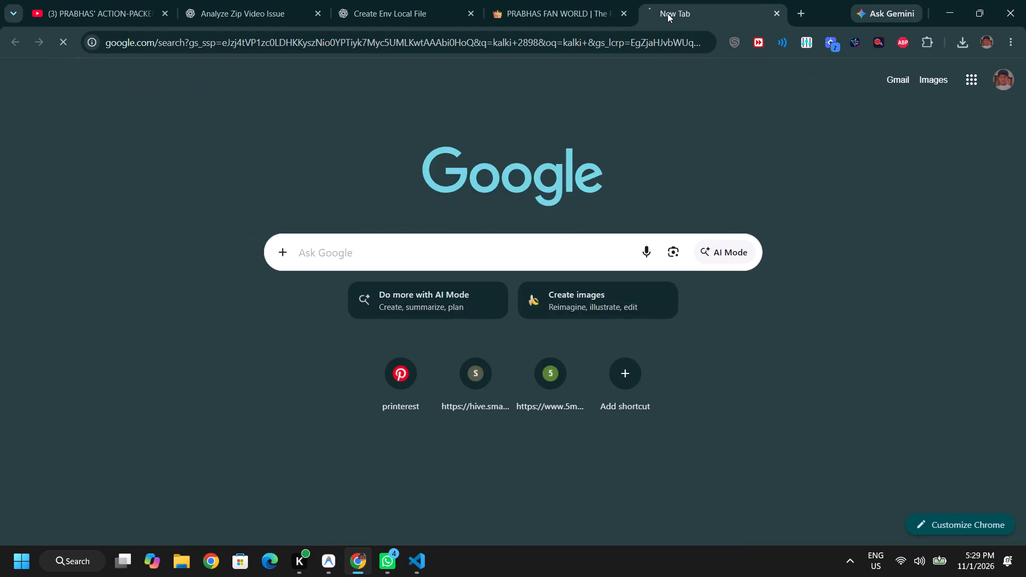
Refine the Google search to "kalki 2898 poster".
click(367, 69)
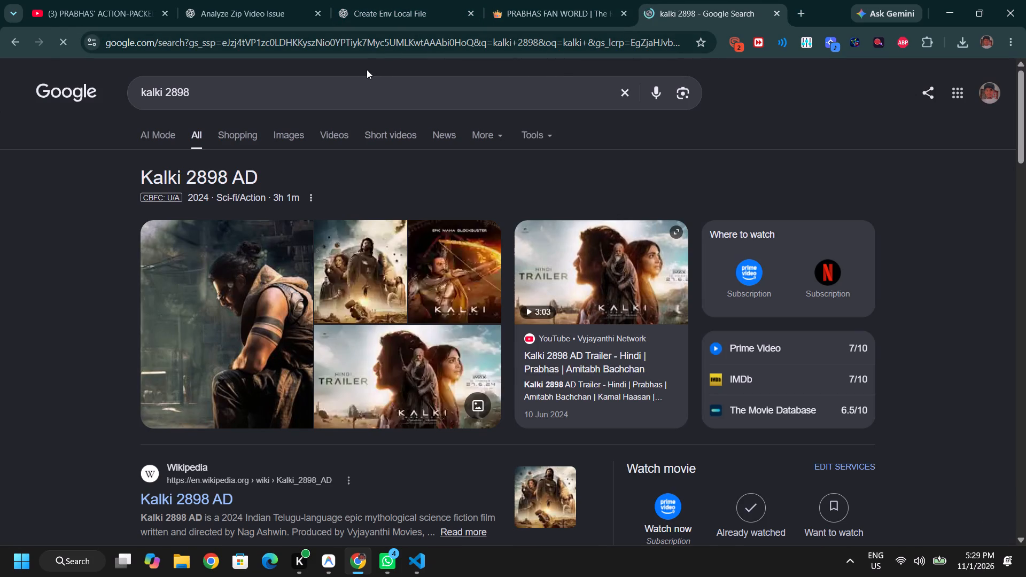
click(337, 87)
key(space)
text(post)
key(Down)
key(Down)
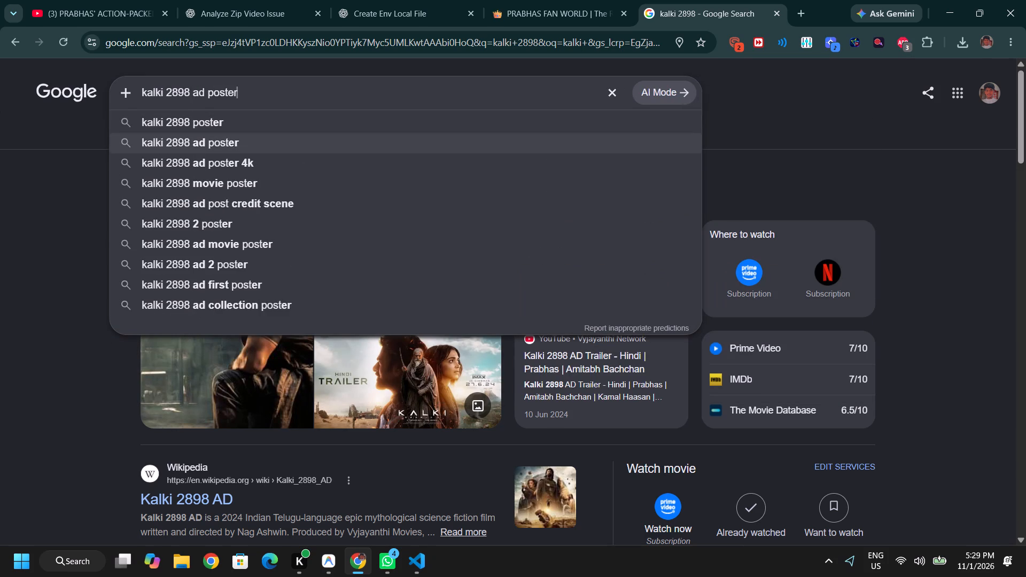
key(Down)
key(Up)
key(Up)
key(Return)
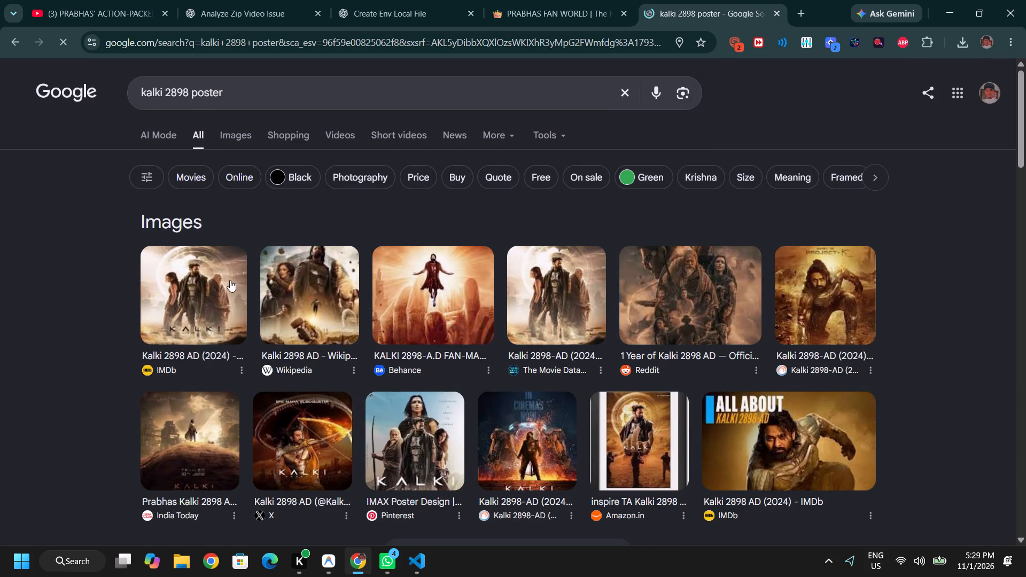
Preview the IMDb Kalki 2898 AD poster result, open its IMDb page in a new tab, and return to the search results.
click(223, 292)
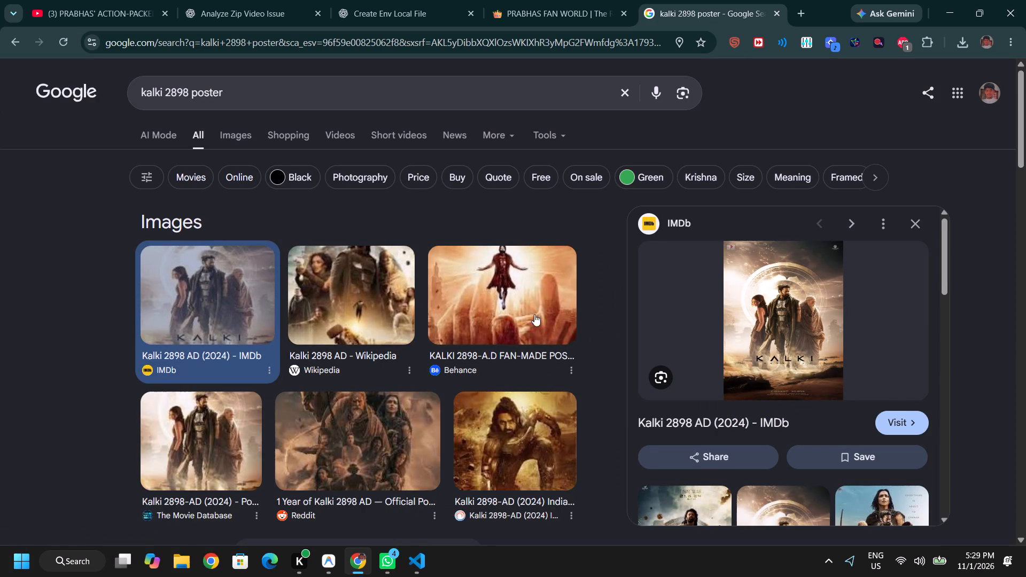
click(672, 327)
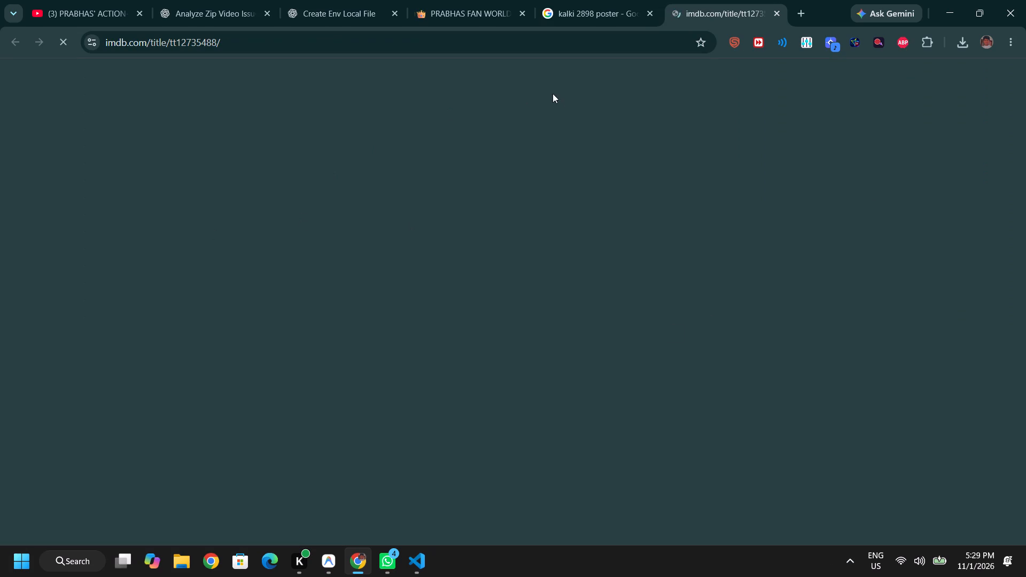
click(600, 0)
scroll(463, 300, down, 2)
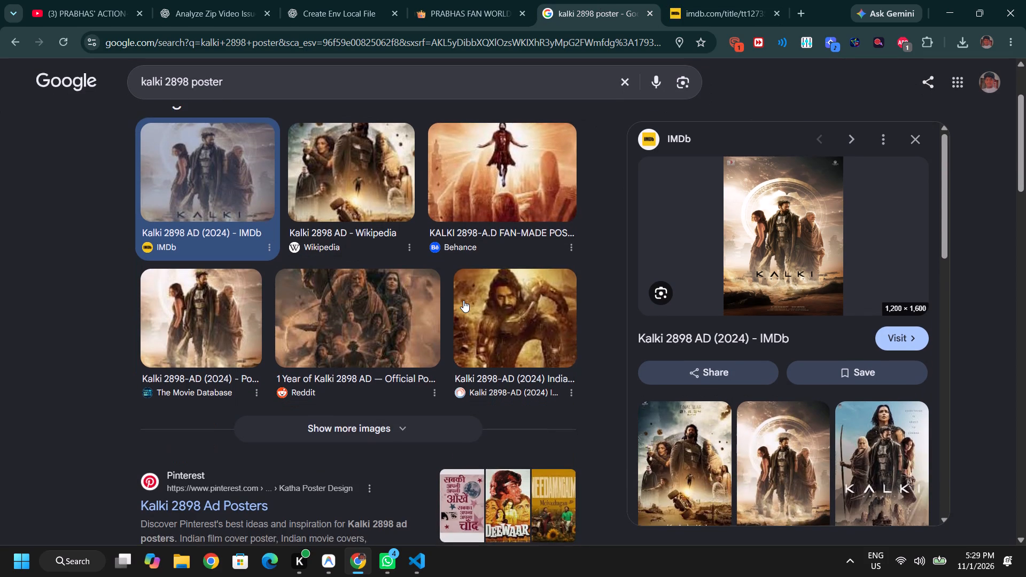
scroll(463, 300, up, 3)
Show the image results for "kalki 2898 poster" and preview the IMDb and Europosters.eu posters.
click(238, 134)
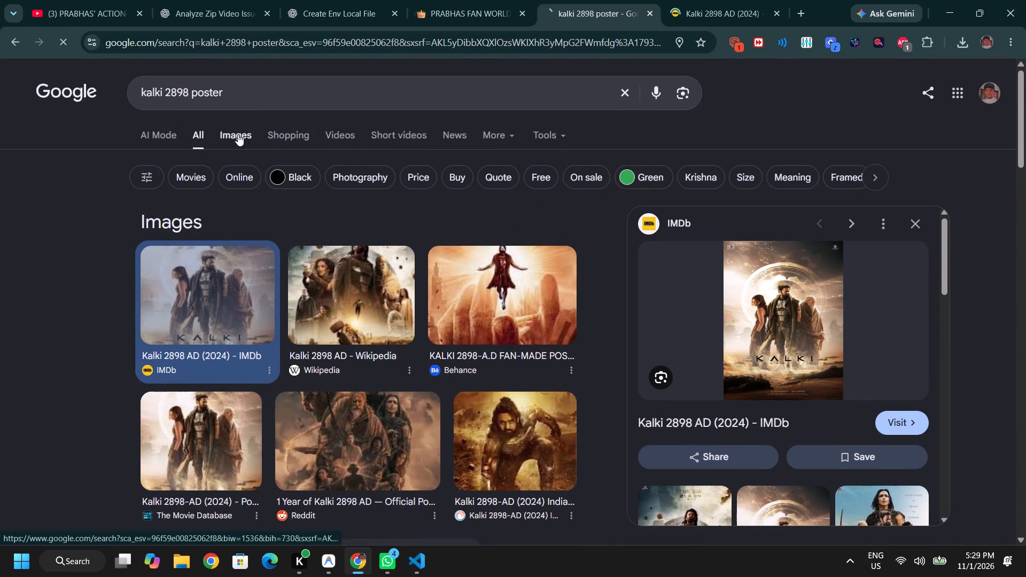
click(125, 319)
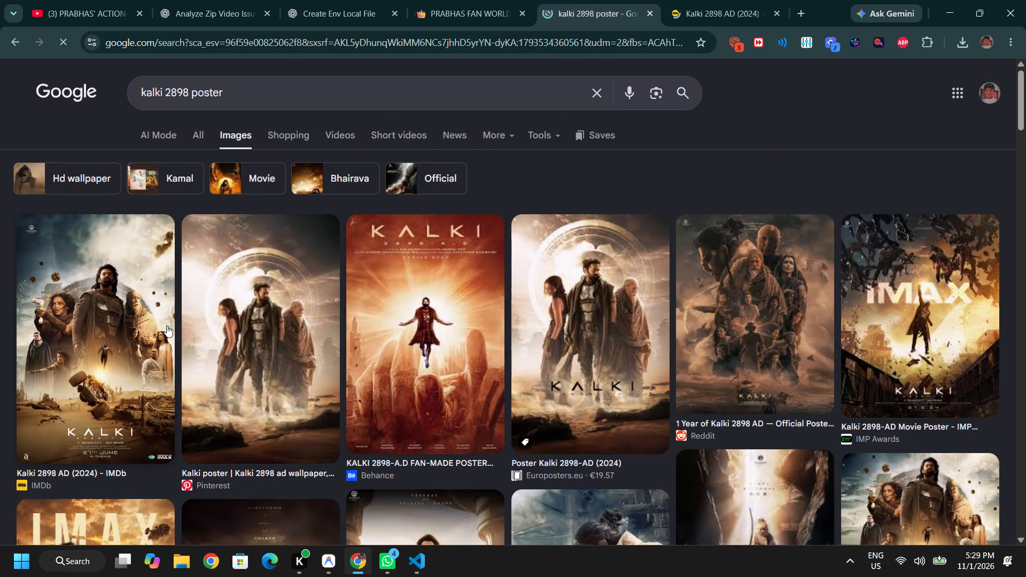
click(523, 361)
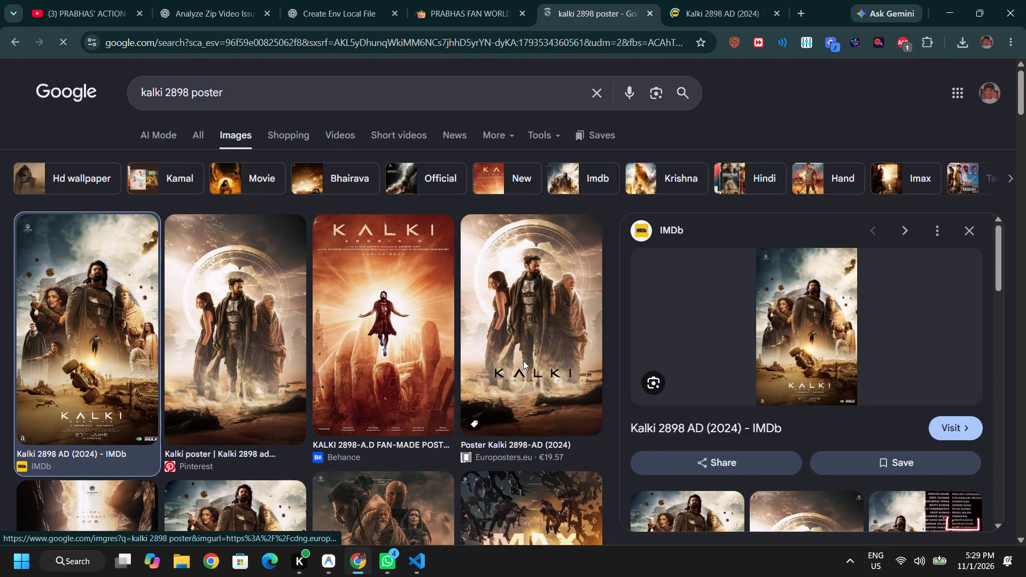
scroll(357, 332, down, 2)
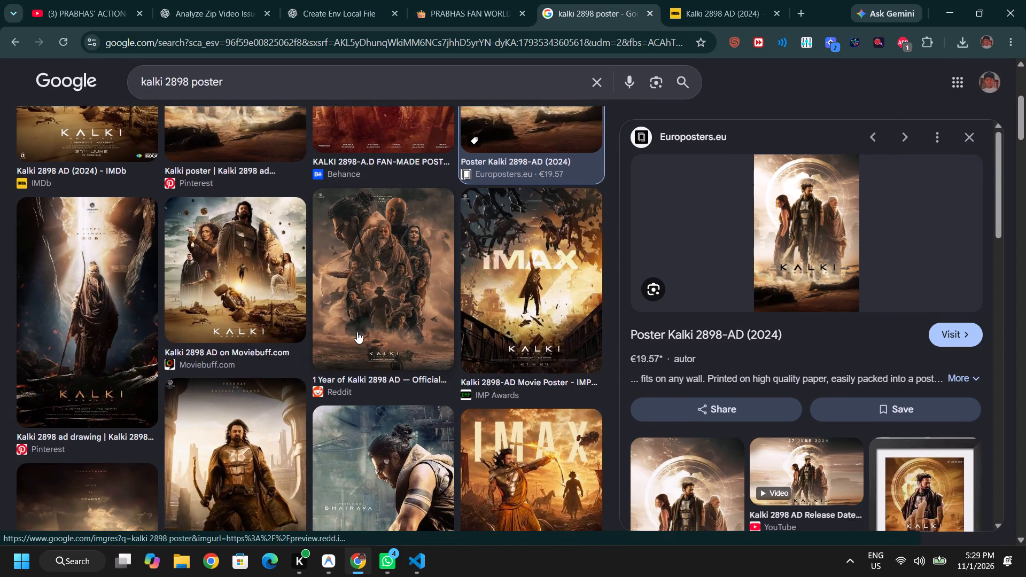
scroll(357, 332, up, 1)
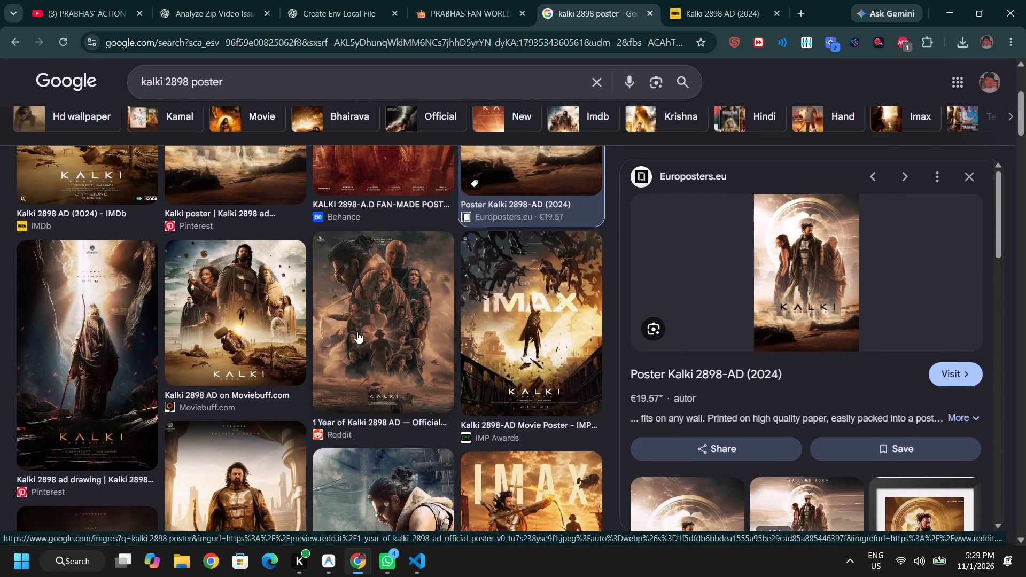
scroll(357, 332, up, 4)
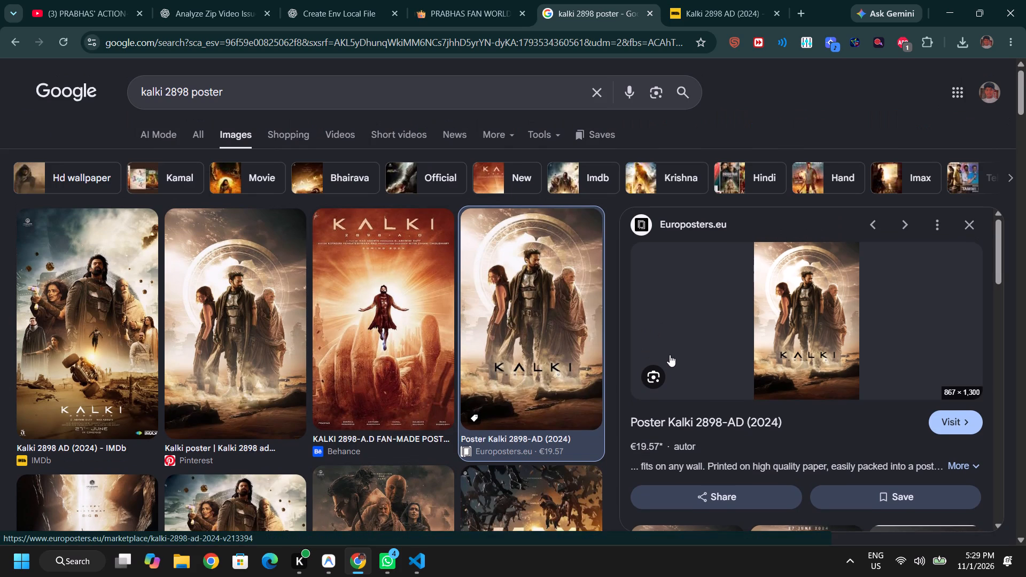
Save the Europosters.eu Kalki 2898-AD poster image to the Downloads folder as "kalki".
right_click(515, 307)
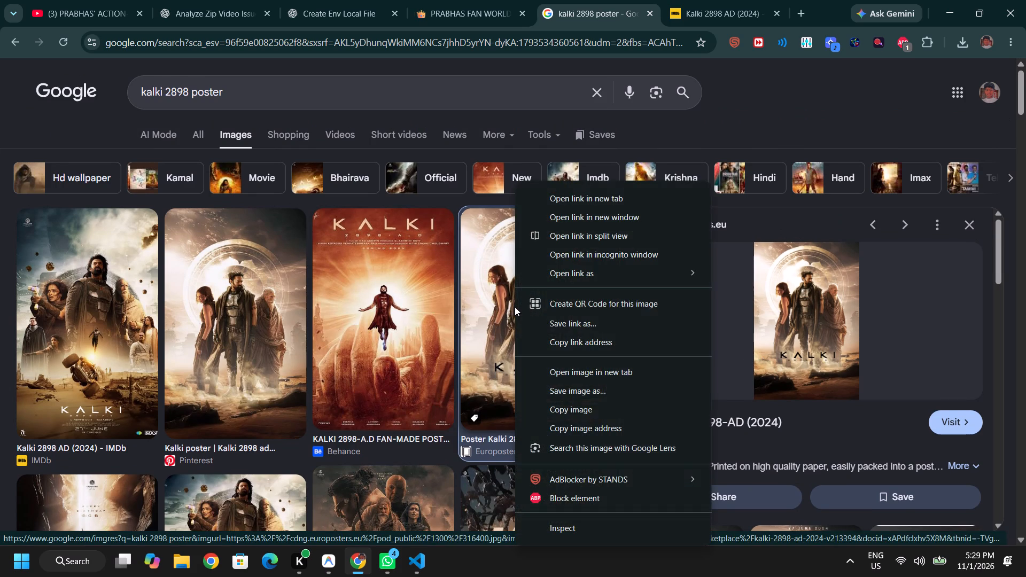
click(564, 386)
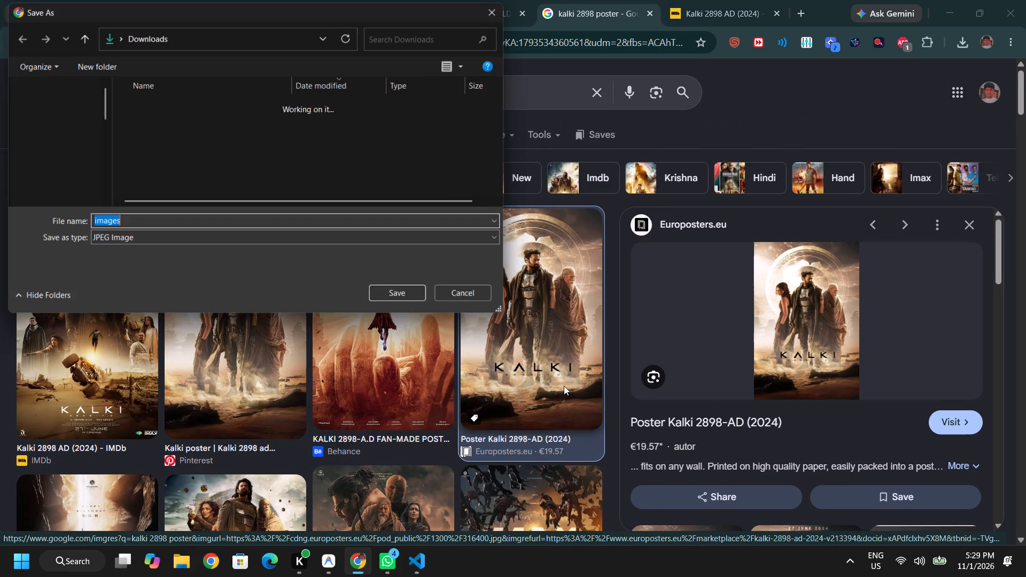
text(kalki)
key(Return)
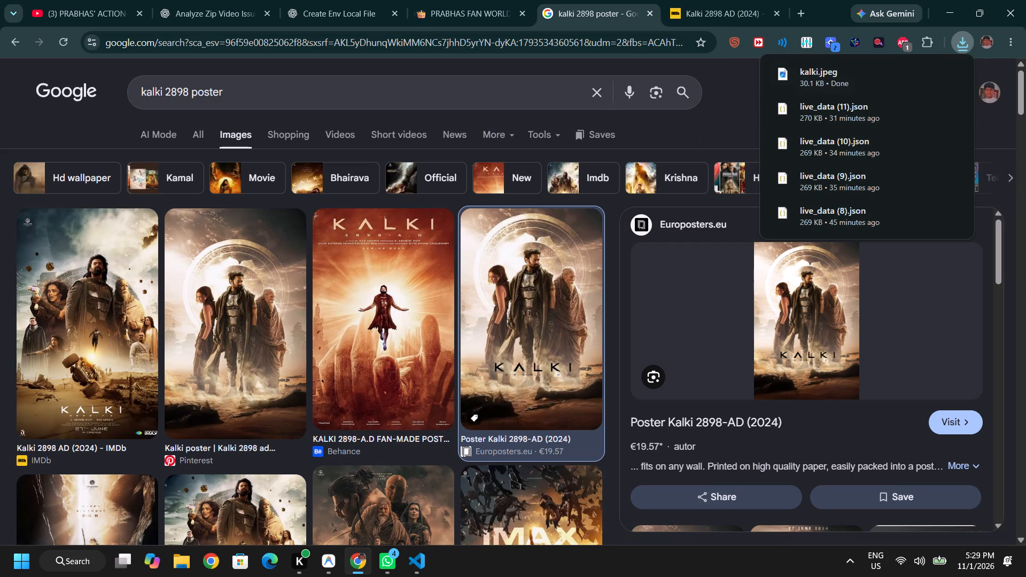
Check the fan site's movie cards for the next film, and search Google Images for "salaar cease fire poster".
click(464, 0)
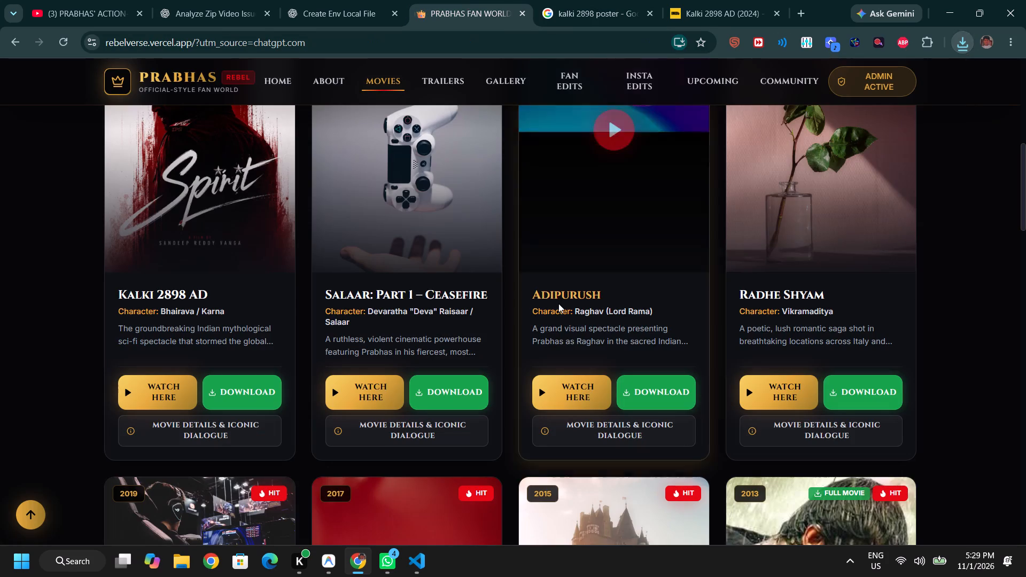
scroll(558, 303, up, 1)
click(592, 2)
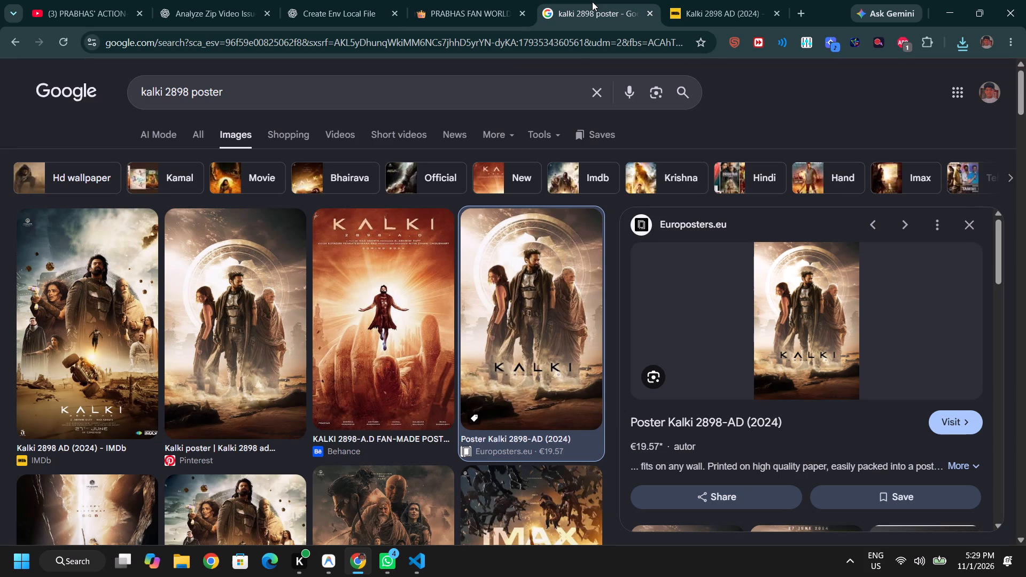
click(405, 92)
key(ctrl+a)
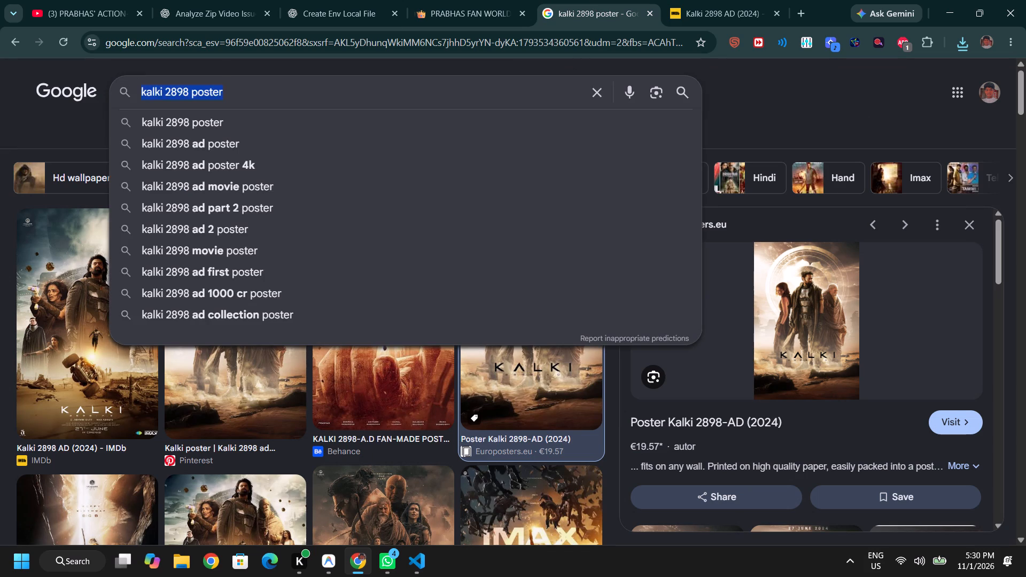
key(BackSpace)
text(salaar)
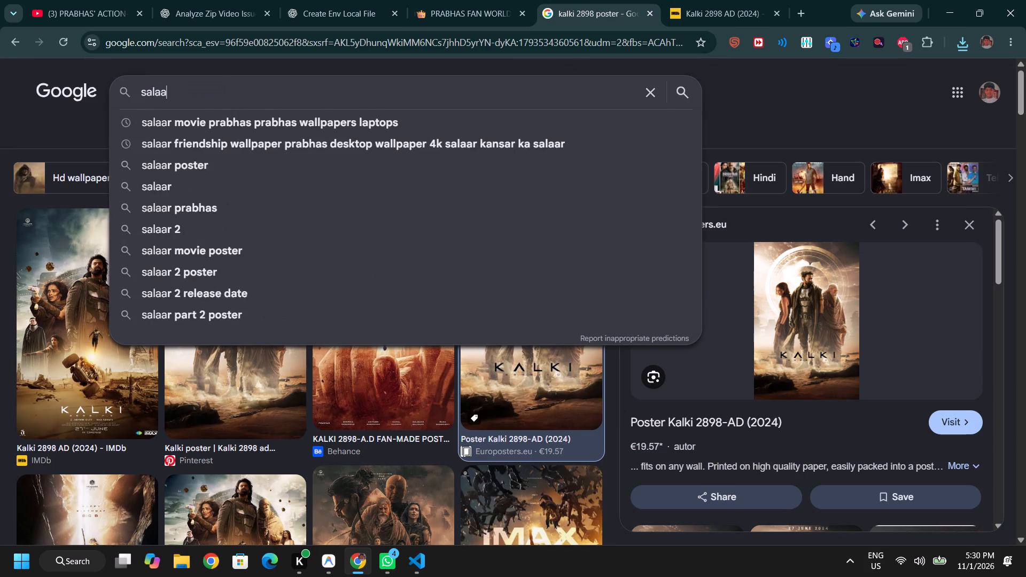
key(space)
key(c)
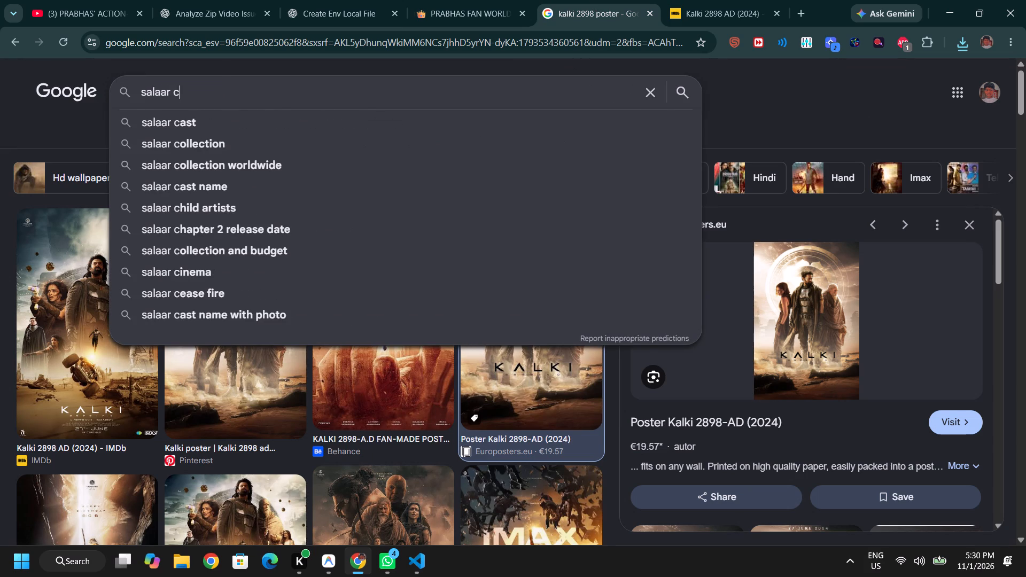
text(eas)
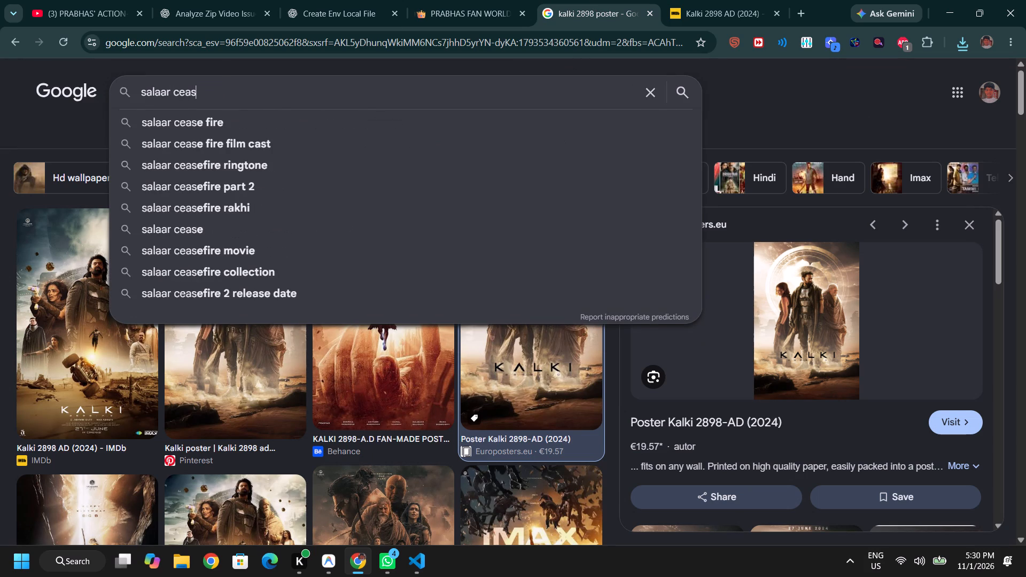
key(Down)
key(space)
text(pos)
text(ter)
key(Return)
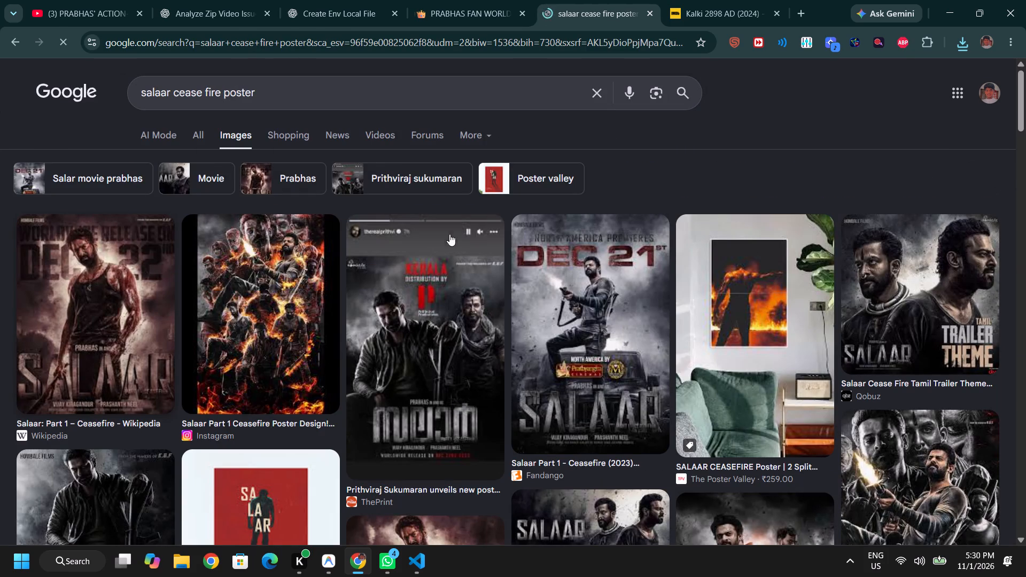
Preview the Letterboxd Salaar: Part 1 - Ceasefire poster and save its image to the Downloads folder as "salaar1".
scroll(452, 345, down, 3)
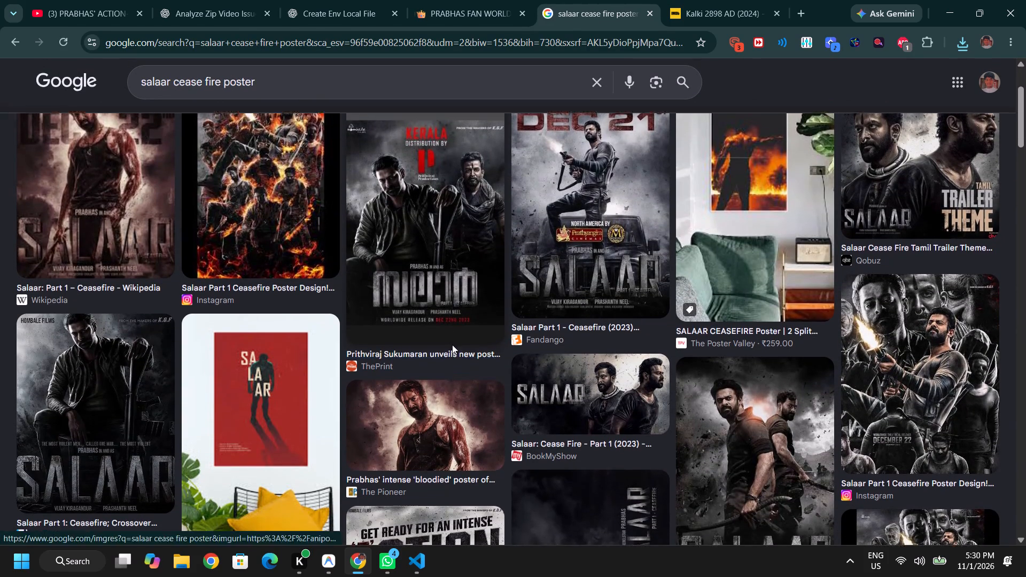
scroll(452, 345, down, 1)
click(751, 341)
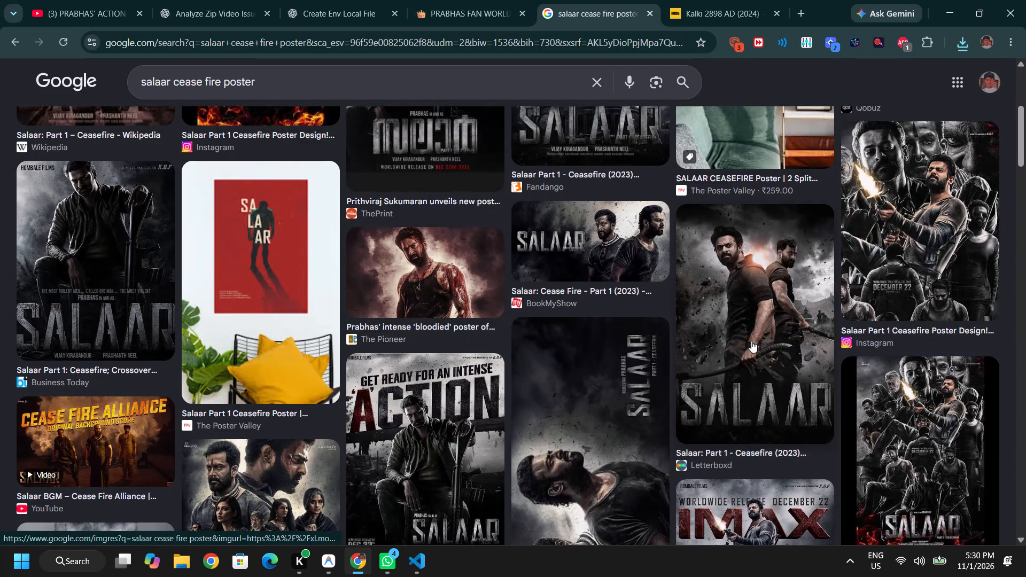
right_click(722, 293)
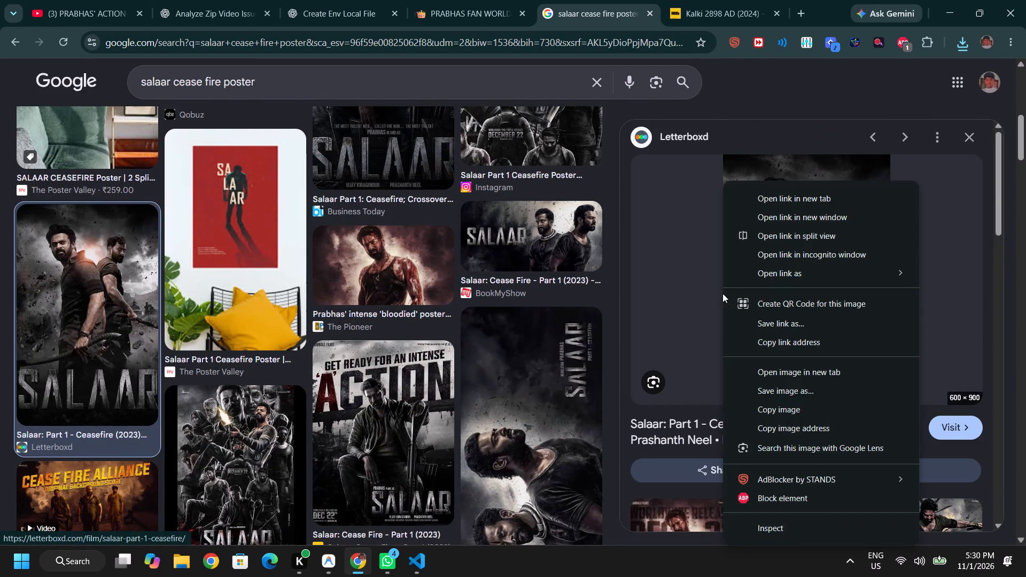
click(773, 393)
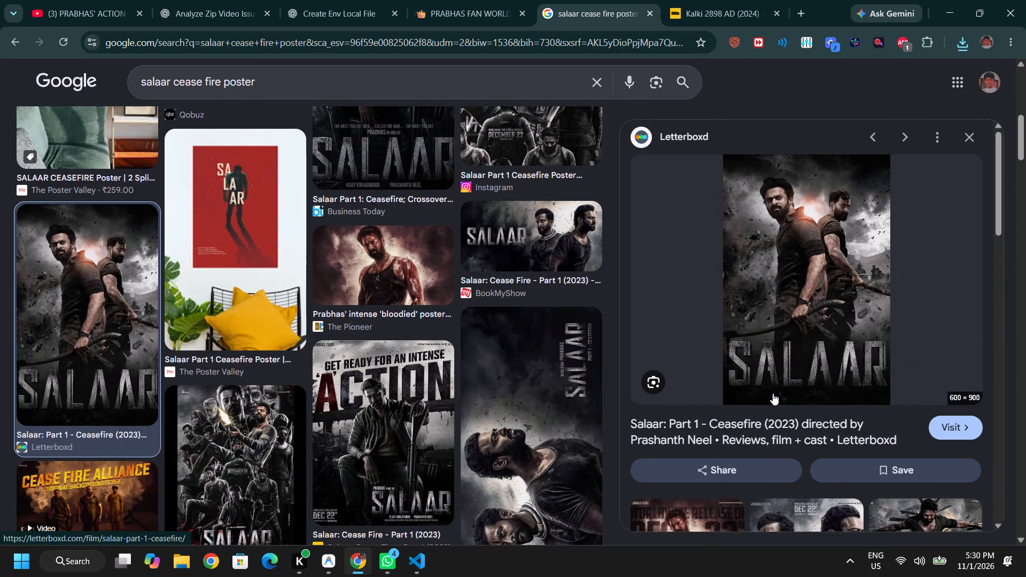
text(sa)
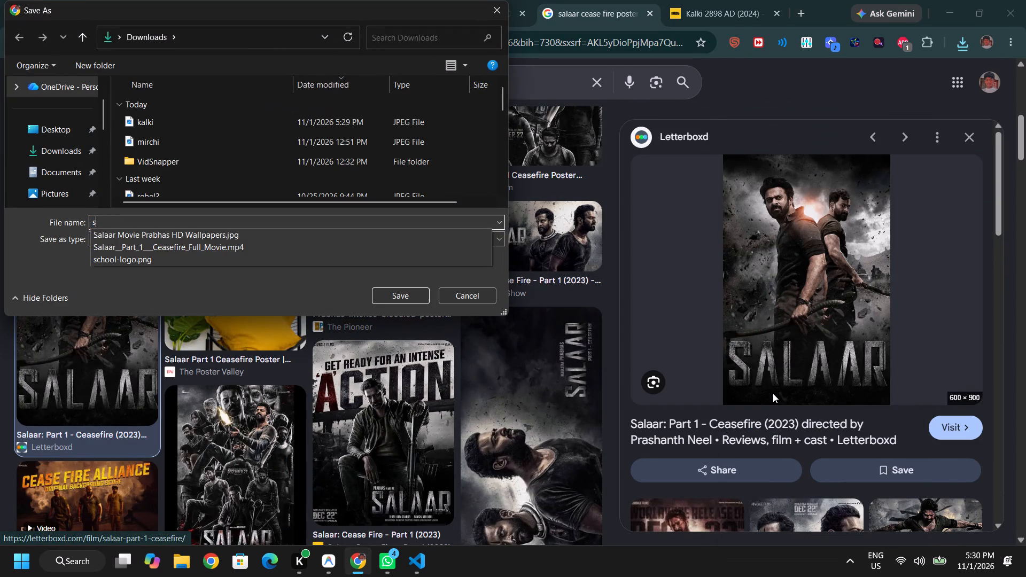
text(laar)
key(space)
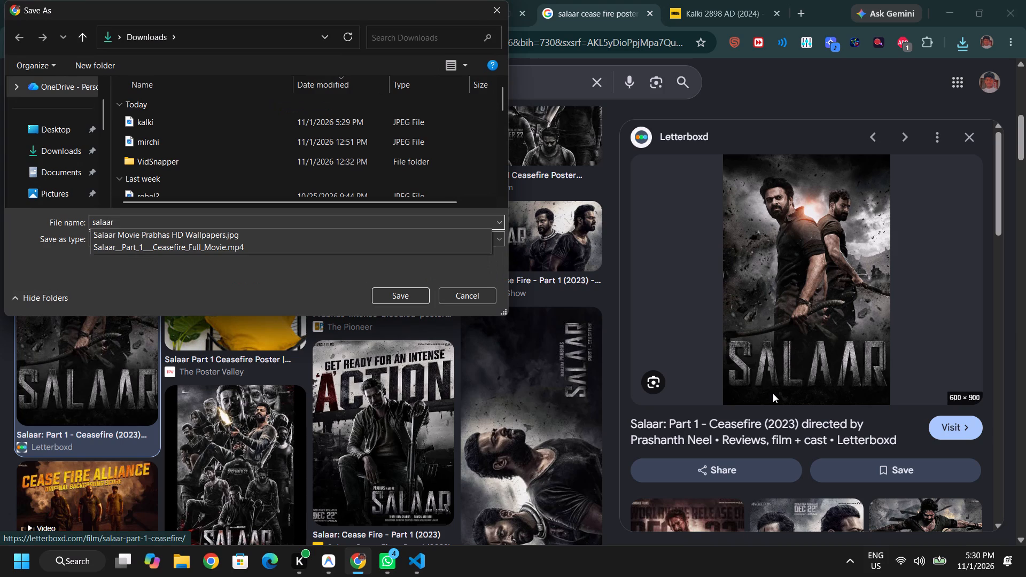
key(BackSpace)
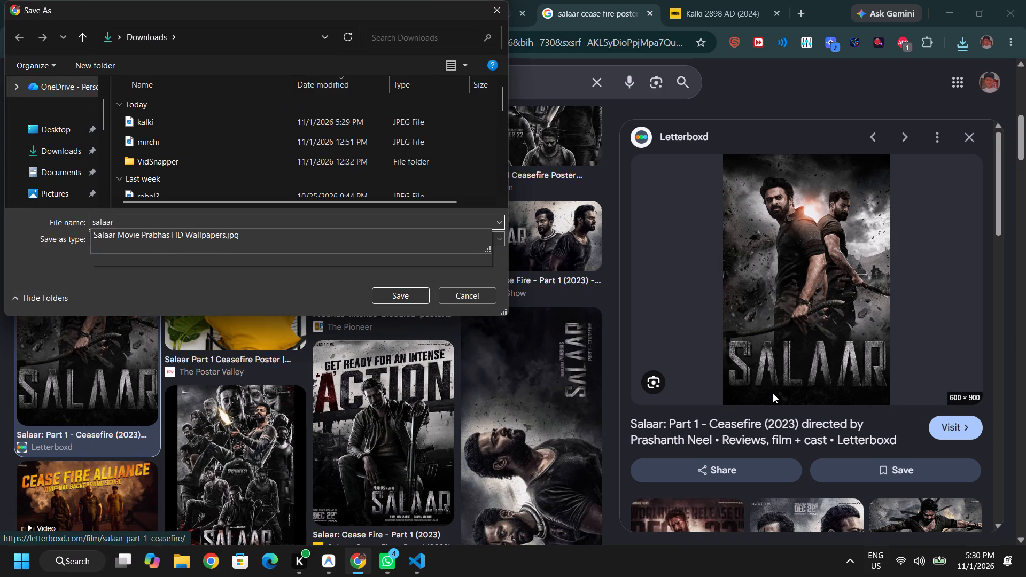
key(1)
key(Return)
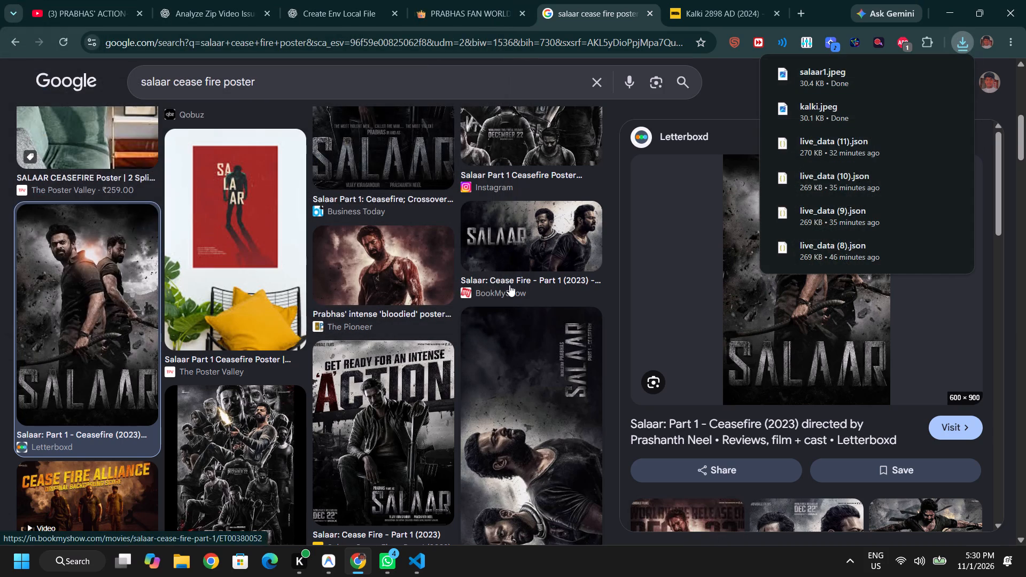
Check the fan site's movie cards for the film after Salaar, and search Google Images for "adipurush poster".
click(454, 0)
scroll(472, 328, down, 1)
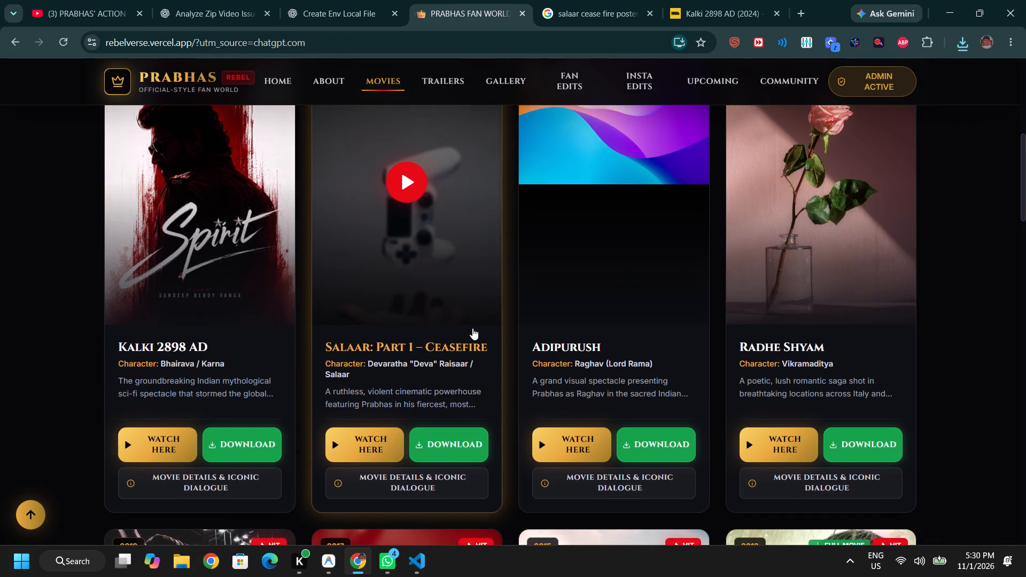
scroll(472, 328, down, 1)
scroll(472, 328, up, 4)
click(730, 0)
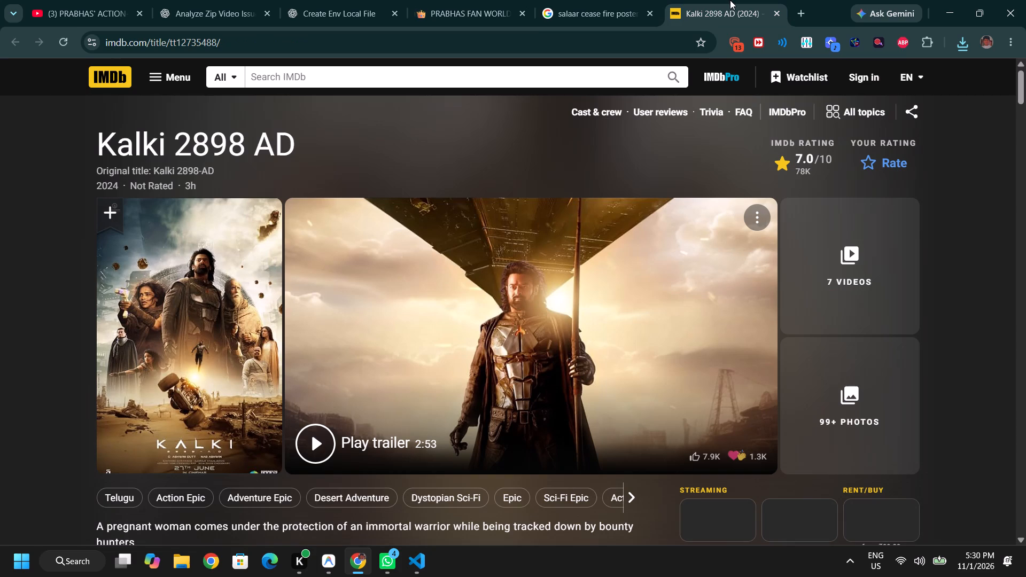
click(539, 0)
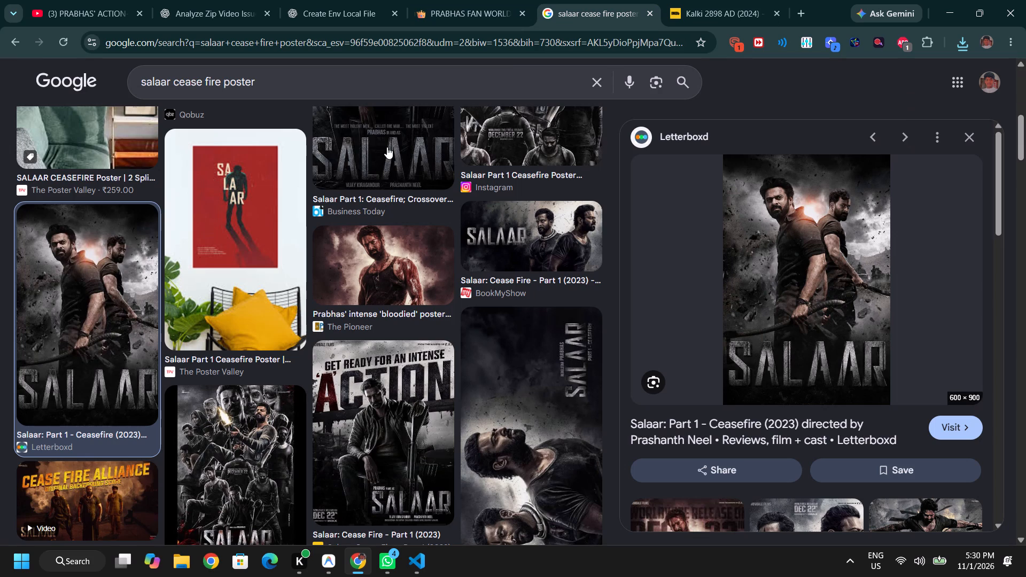
drag(316, 86, 122, 65)
key(equal)
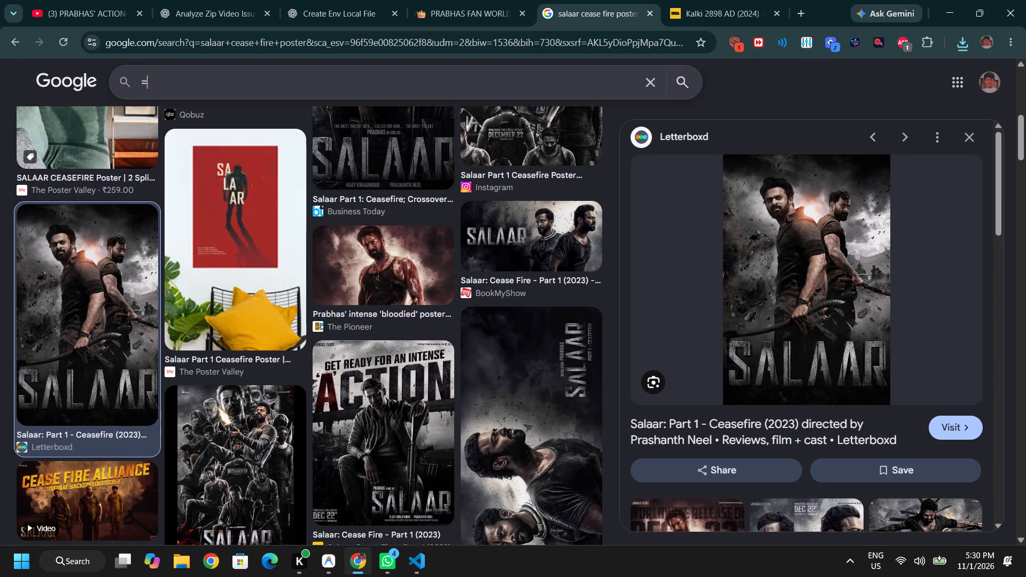
key(BackSpace)
text(adi[)
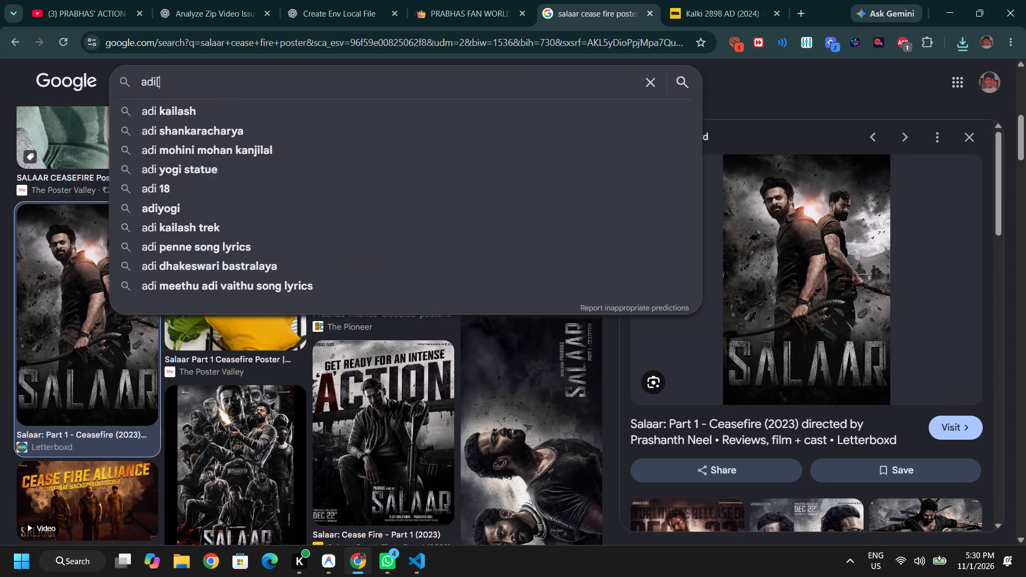
key(BackSpace)
key(Down)
key(space)
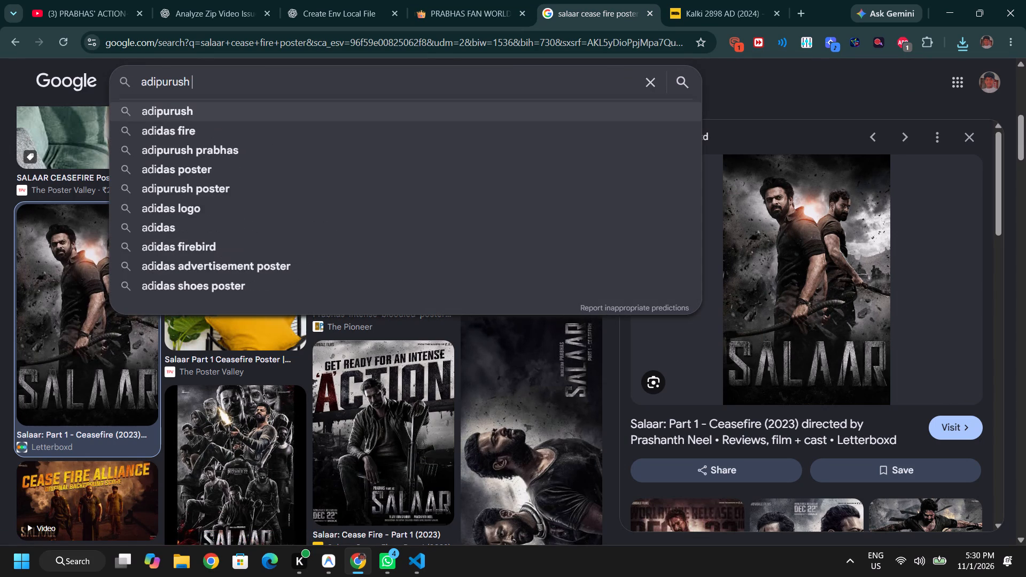
key(Down)
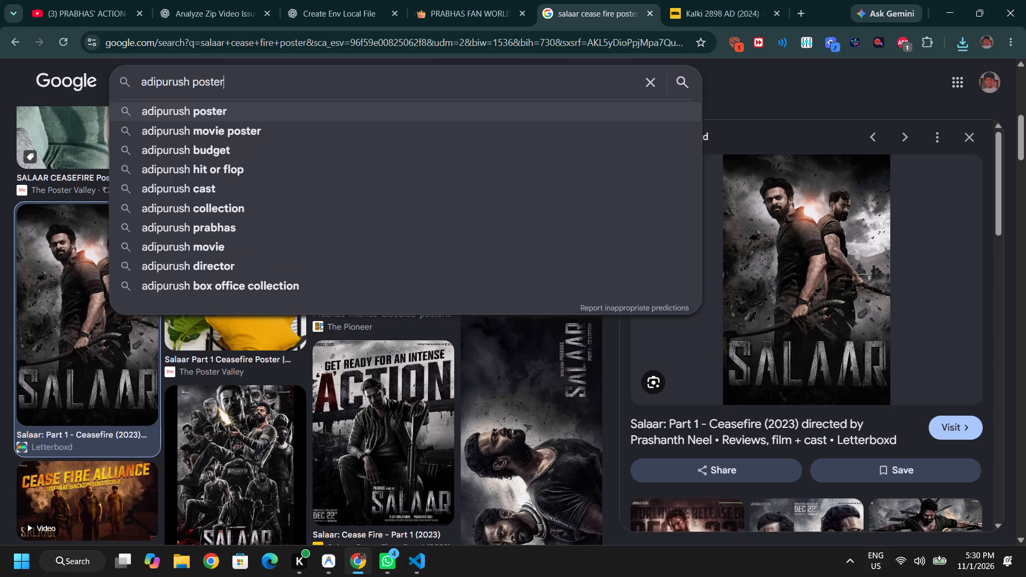
key(Return)
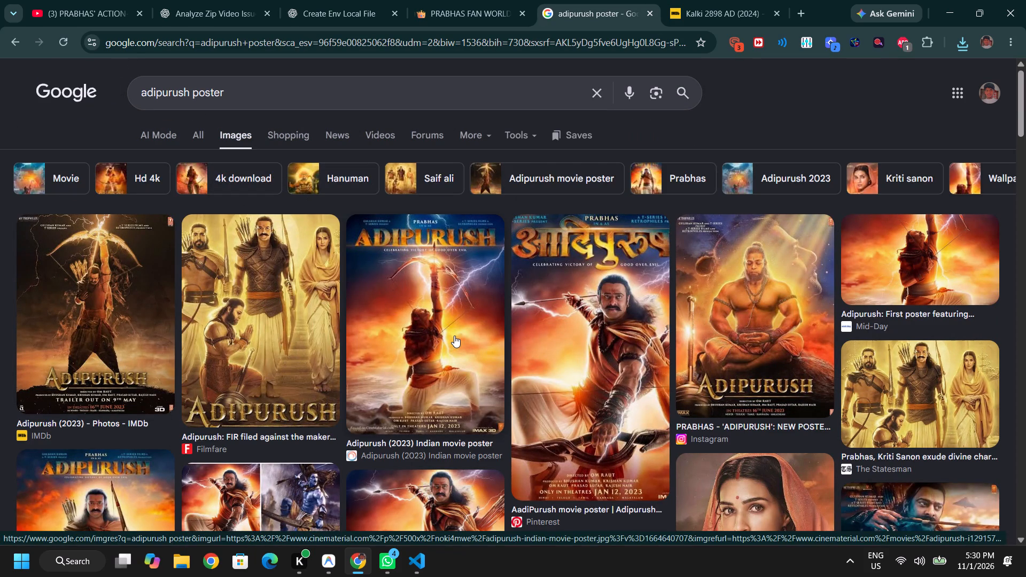
Browse the Adipurush results and save the CineMaterial archer poster with the orange sky to the Downloads folder as "adipurush".
scroll(454, 336, down, 3)
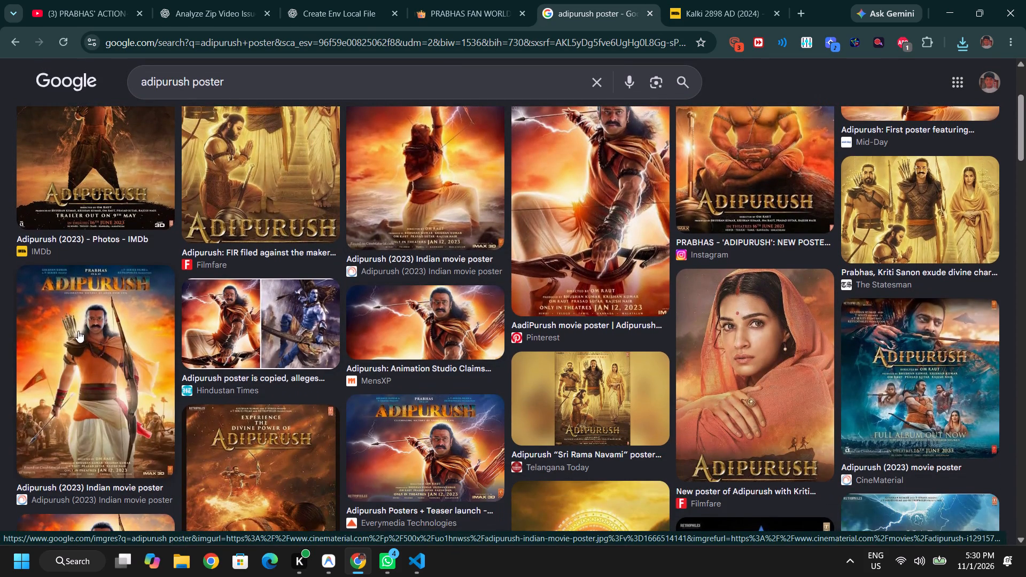
scroll(399, 318, up, 3)
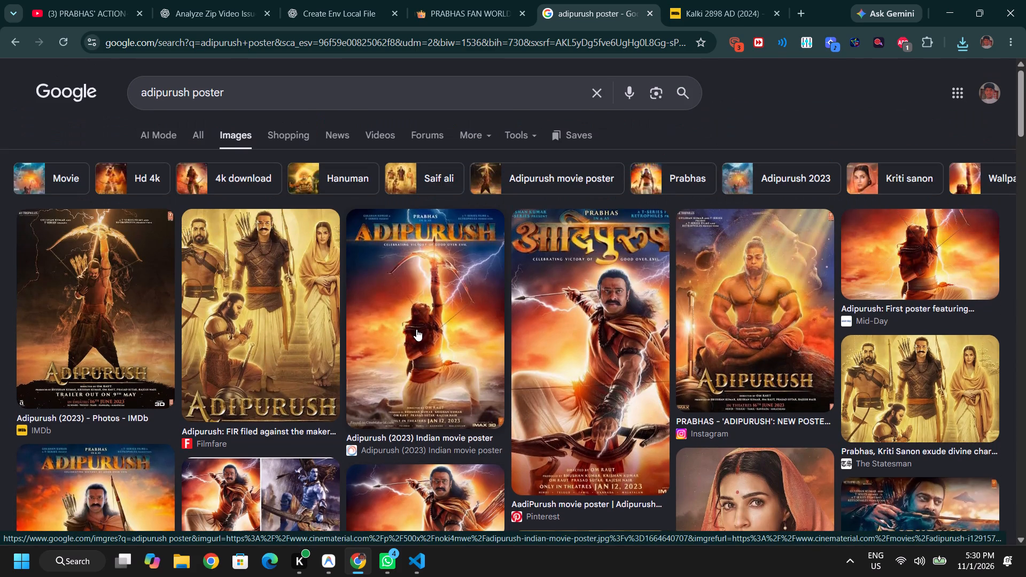
right_click(416, 329)
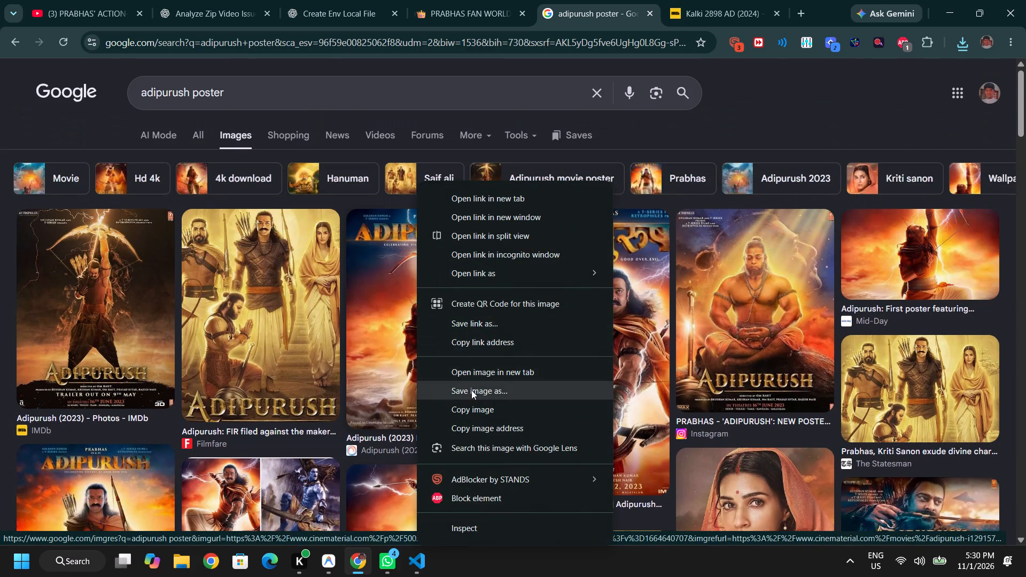
click(471, 390)
text(adipurush)
key(Return)
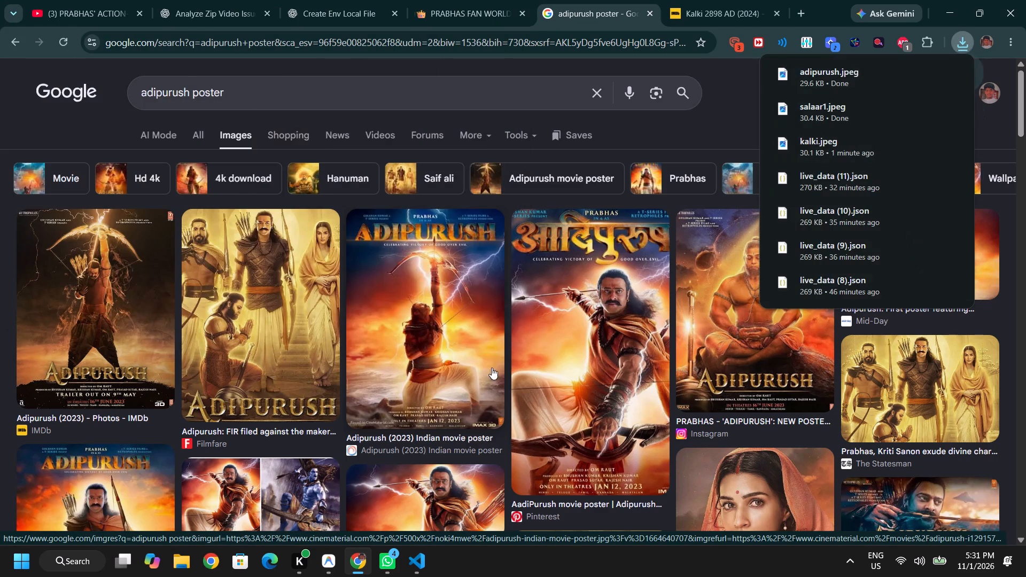
Check the fan site's movie cards for the film after Adipurush, and search Google Images for "radhe shyam poster".
double_click(495, 0)
scroll(485, 366, down, 1)
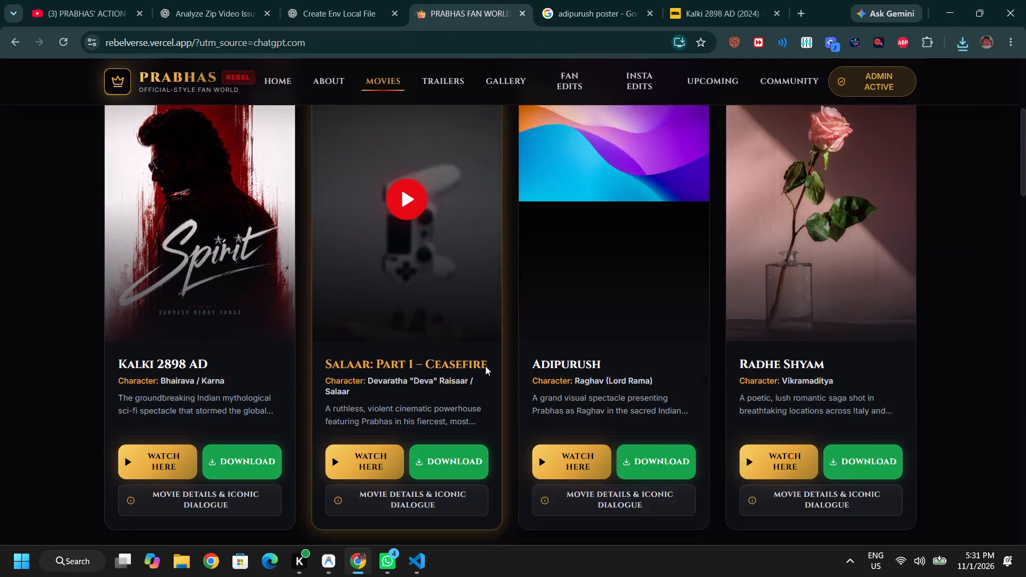
scroll(485, 366, down, 2)
click(726, 0)
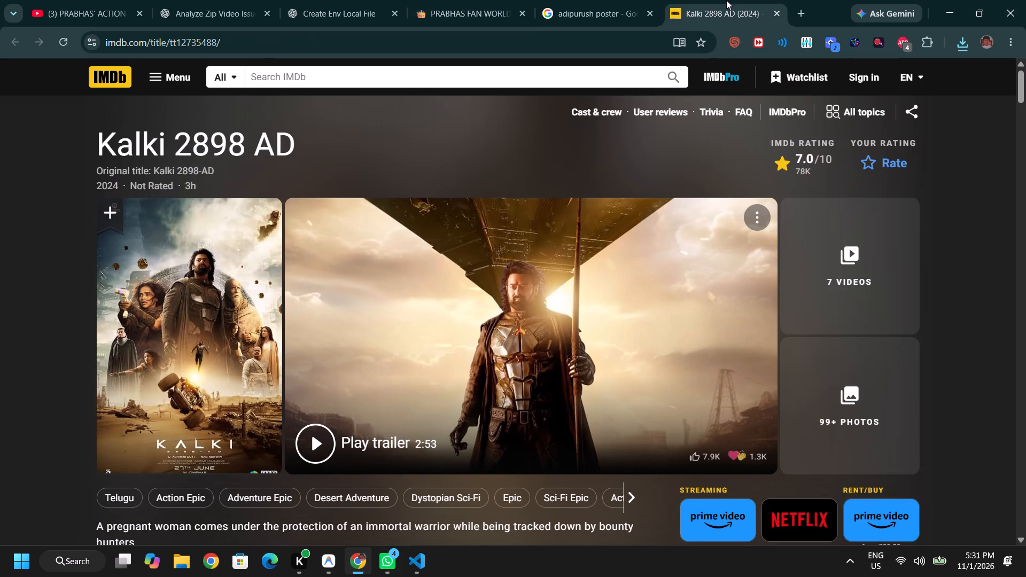
click(601, 0)
drag(323, 92, 56, 78)
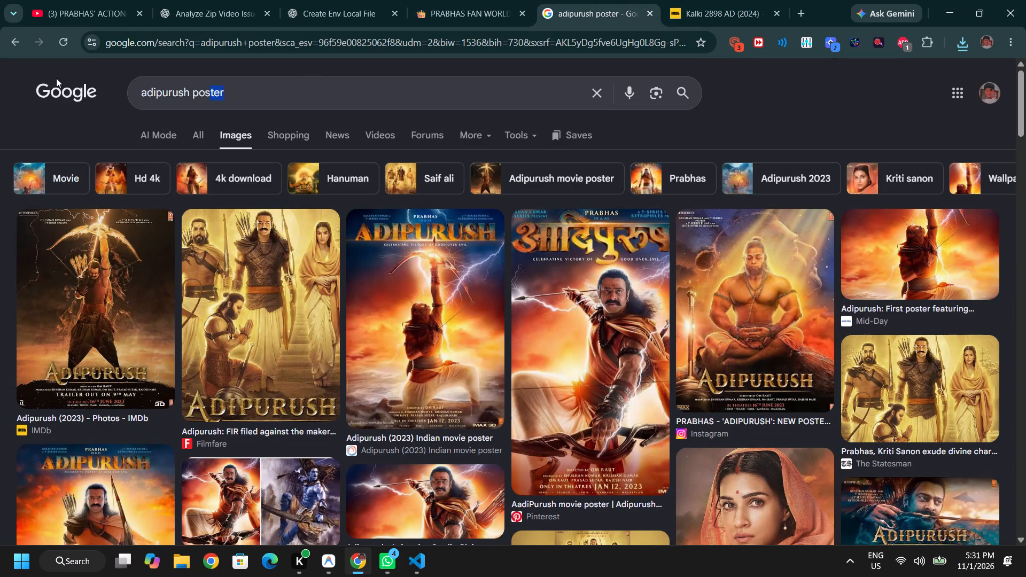
key(BackSpace)
text(radhe)
key(space)
key(Down)
key(Return)
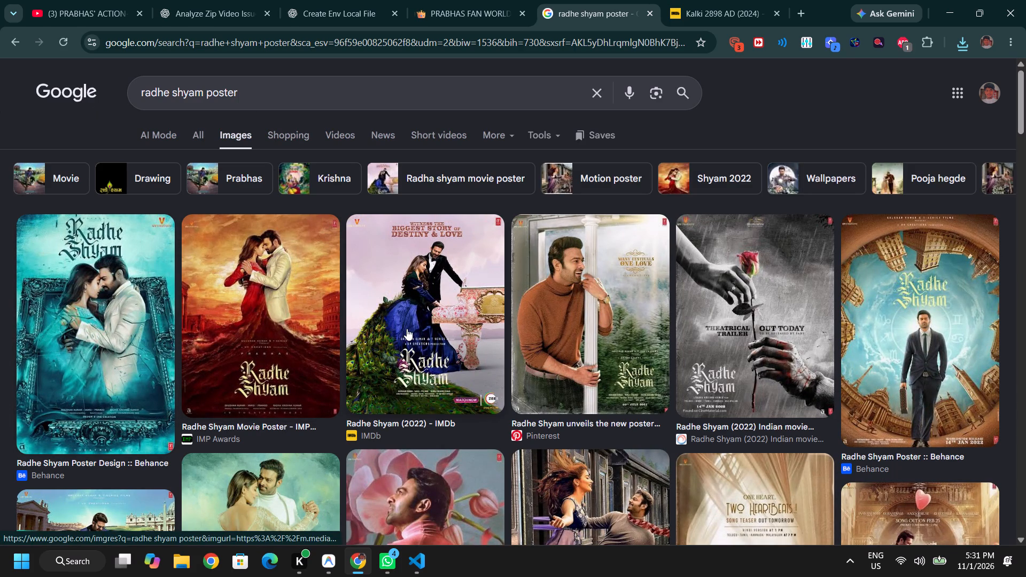
Preview the teal Behance Radhe Shyam poster and save its image to the Downloads folder as "radhe shyam".
click(143, 317)
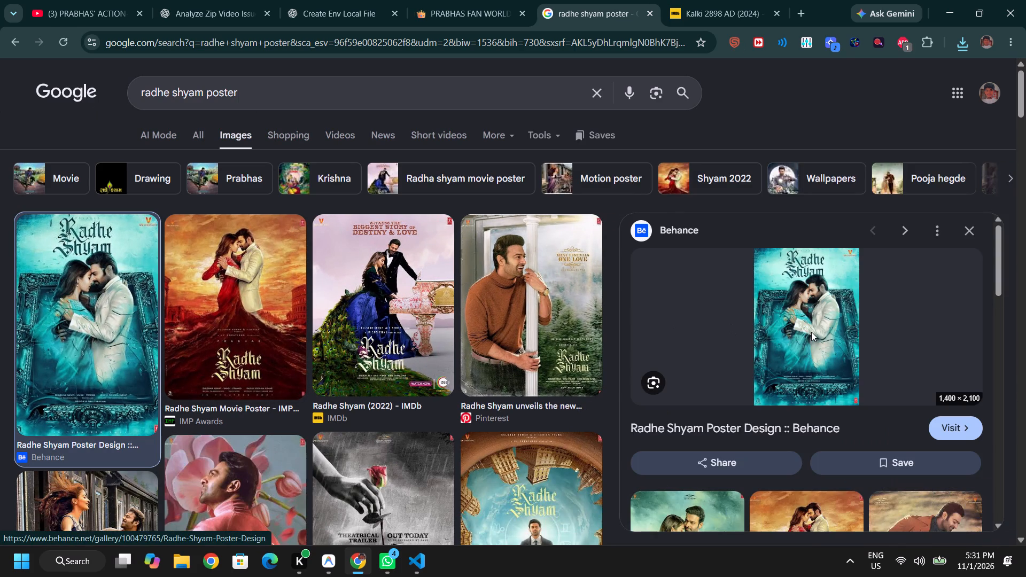
click(811, 332)
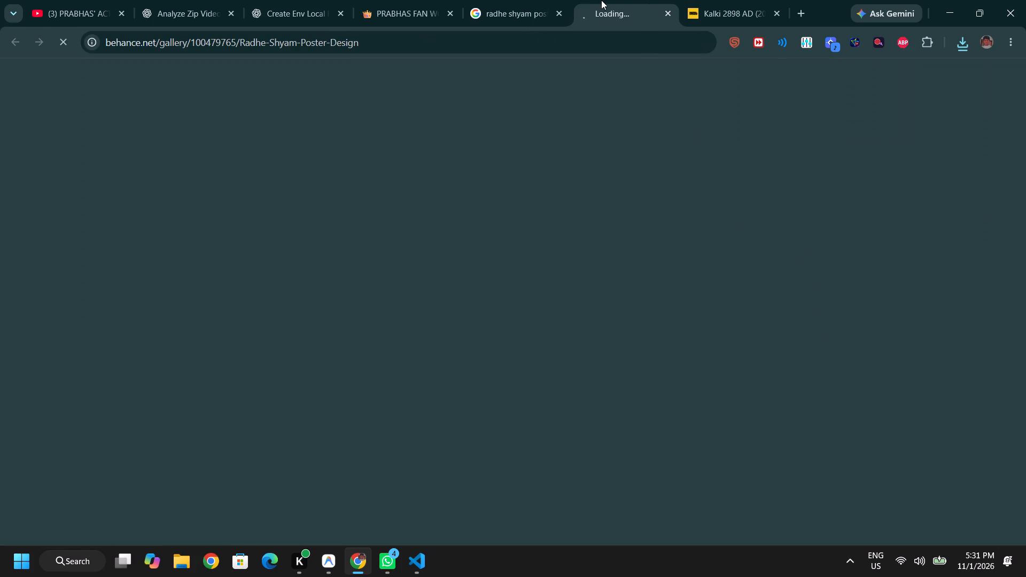
click(518, 0)
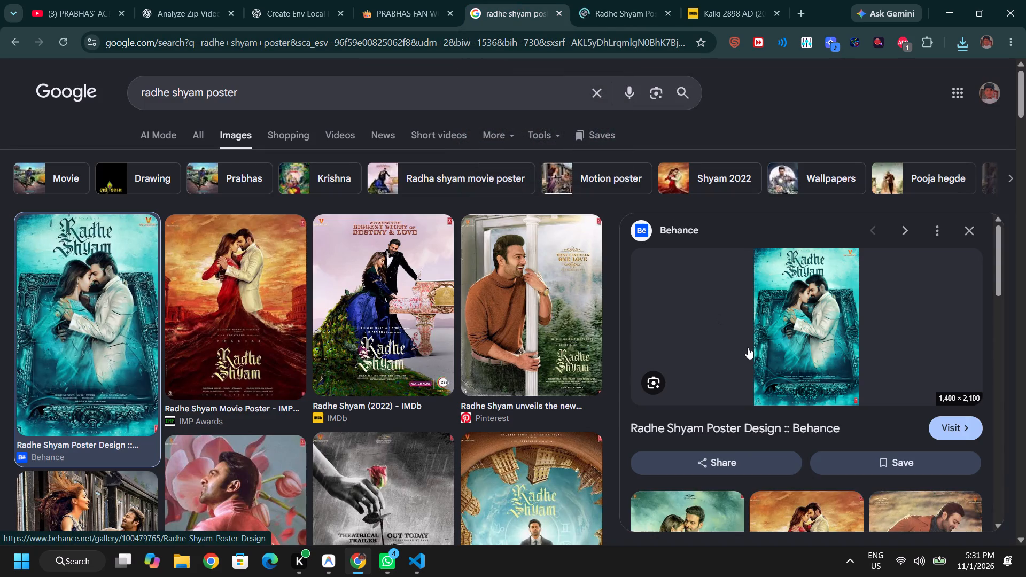
right_click(130, 306)
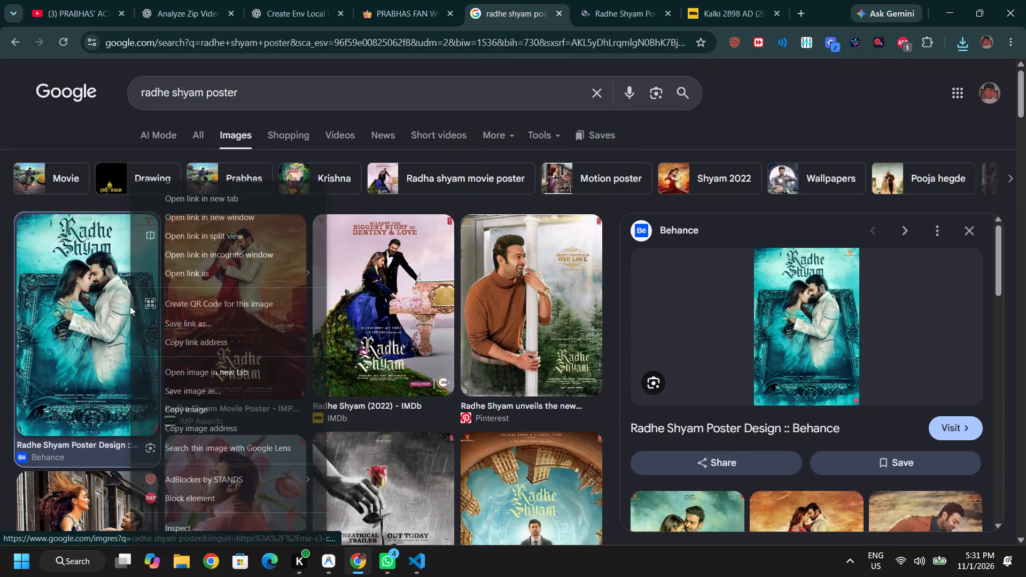
click(200, 392)
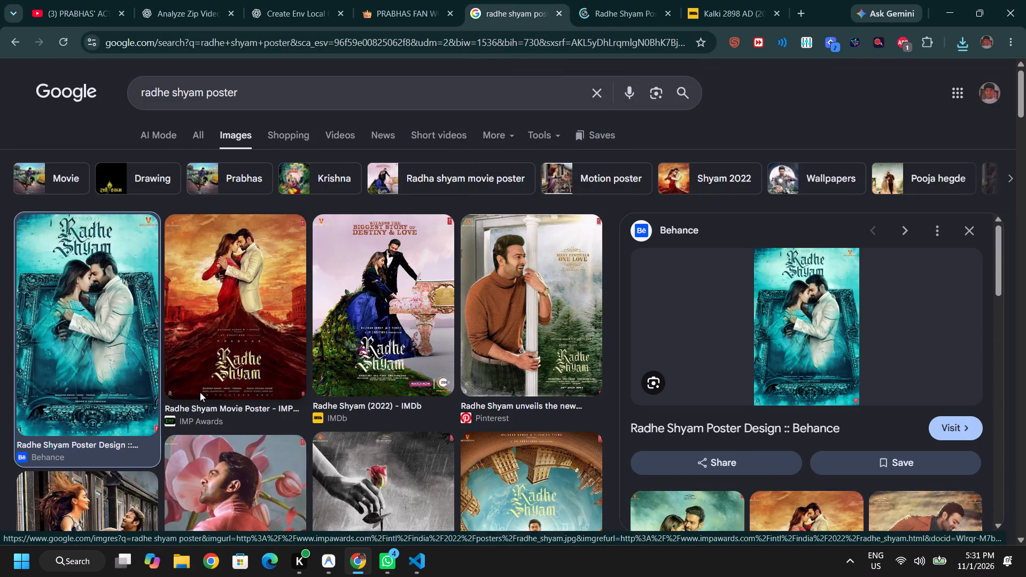
text(ra)
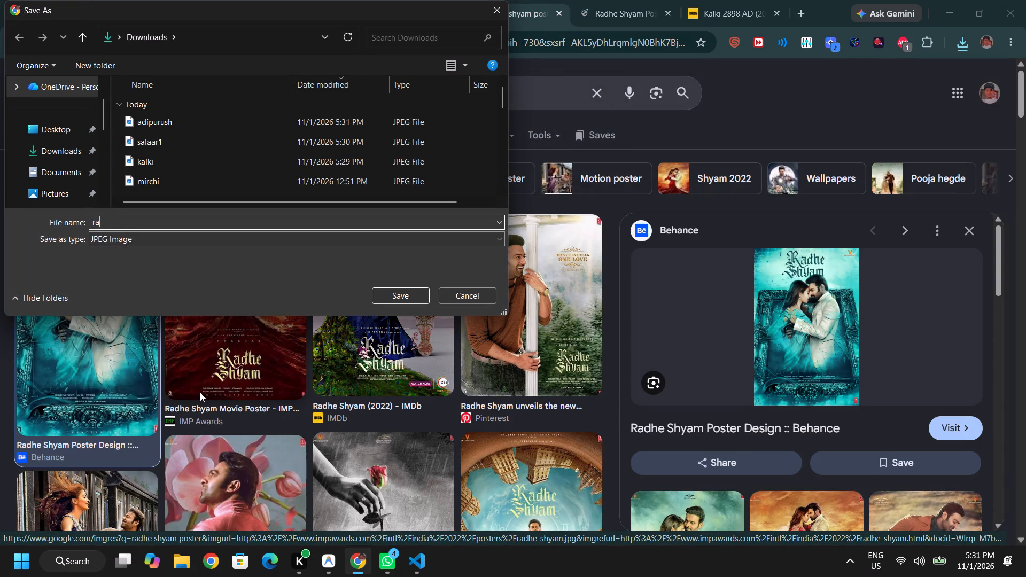
text(dhe shyam)
key(Return)
Check the fan site's movie cards for the film after Radhe Shyam, and search Google Images for "saaho poster".
click(378, 0)
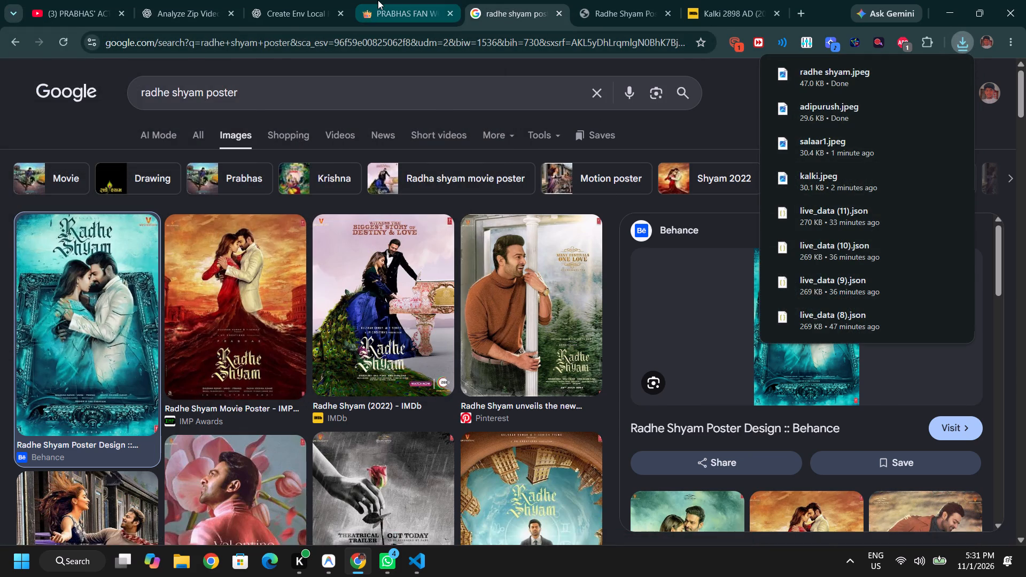
scroll(506, 256, down, 3)
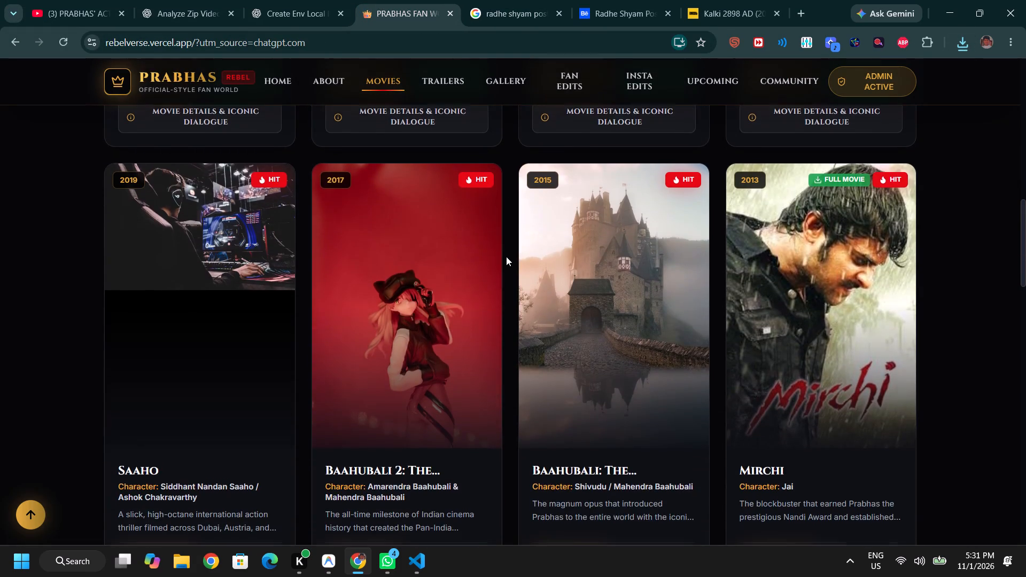
scroll(506, 256, down, 2)
click(530, 0)
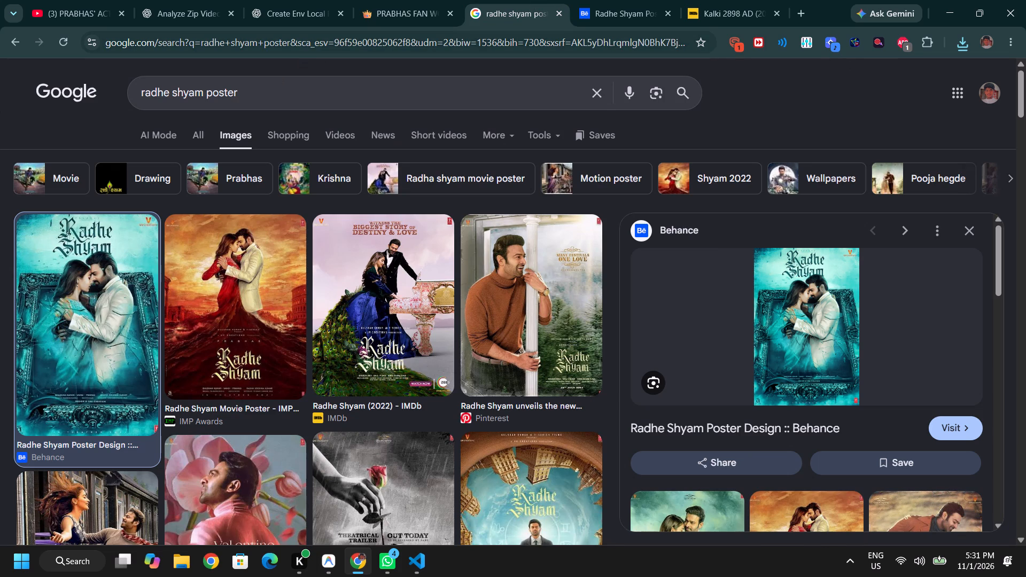
double_click(205, 88)
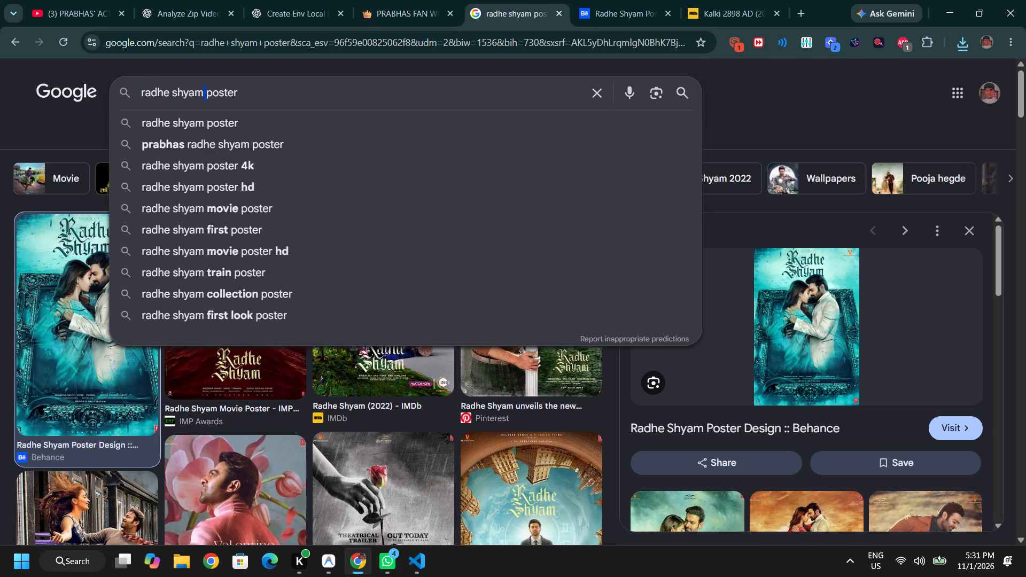
key(ctrl+a)
key(equal)
key(BackSpace)
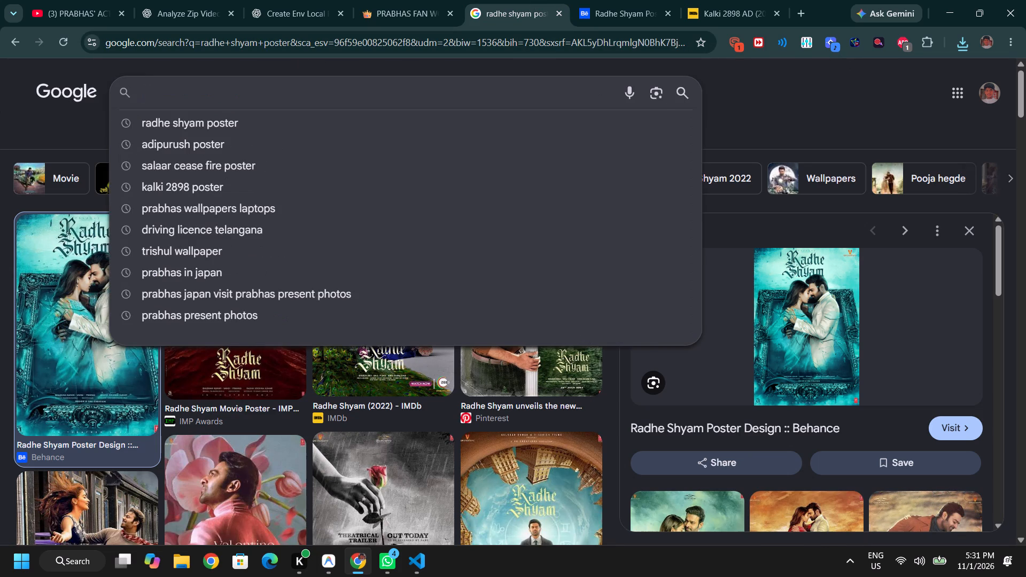
text(saah)
key(Down)
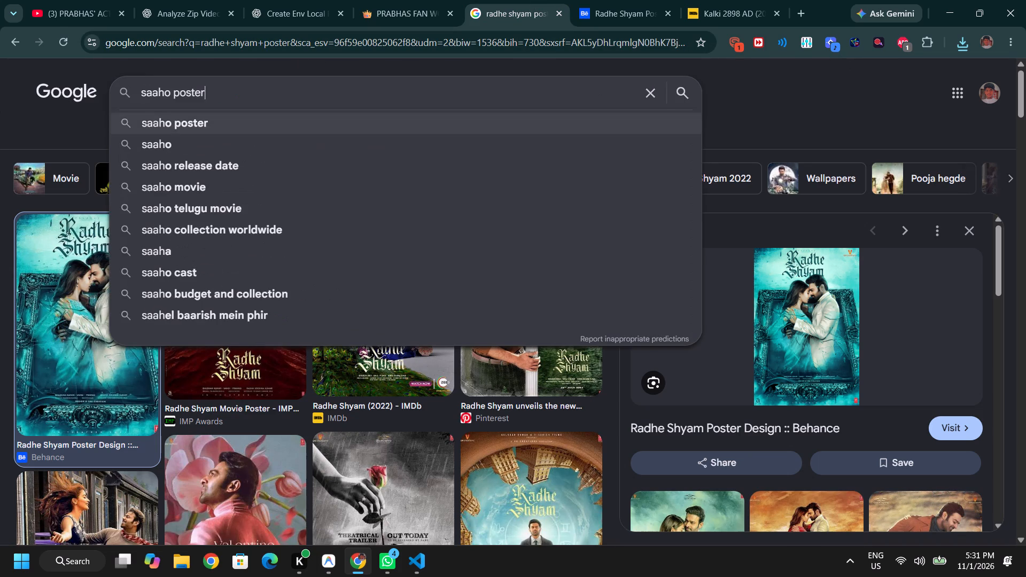
key(Return)
Look through the Saaho poster results and preview the Saaho (2019) Indian movie poster with the crouching gunman.
scroll(206, 322, down, 1)
scroll(438, 292, right, 1)
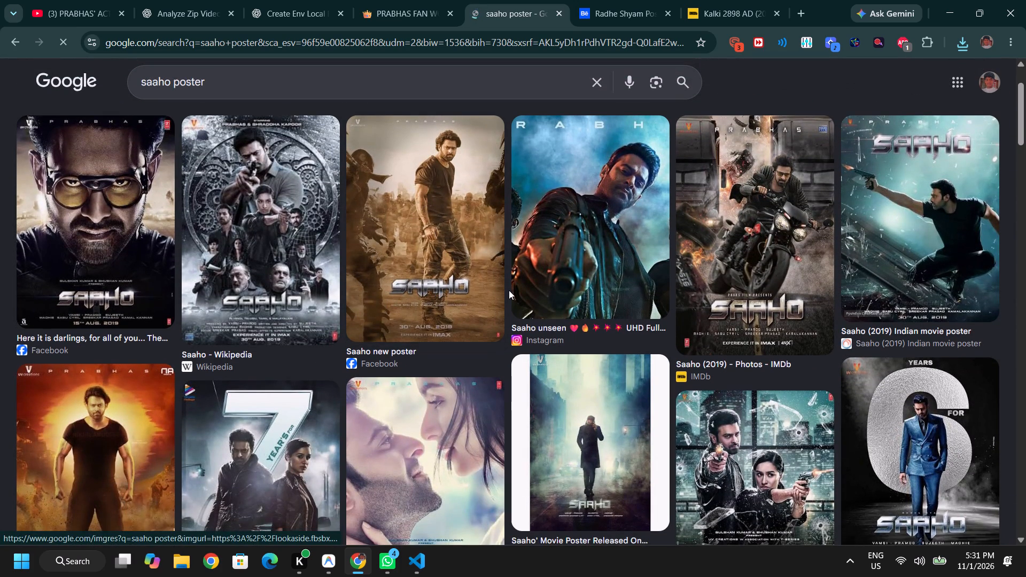
scroll(727, 297, down, 1)
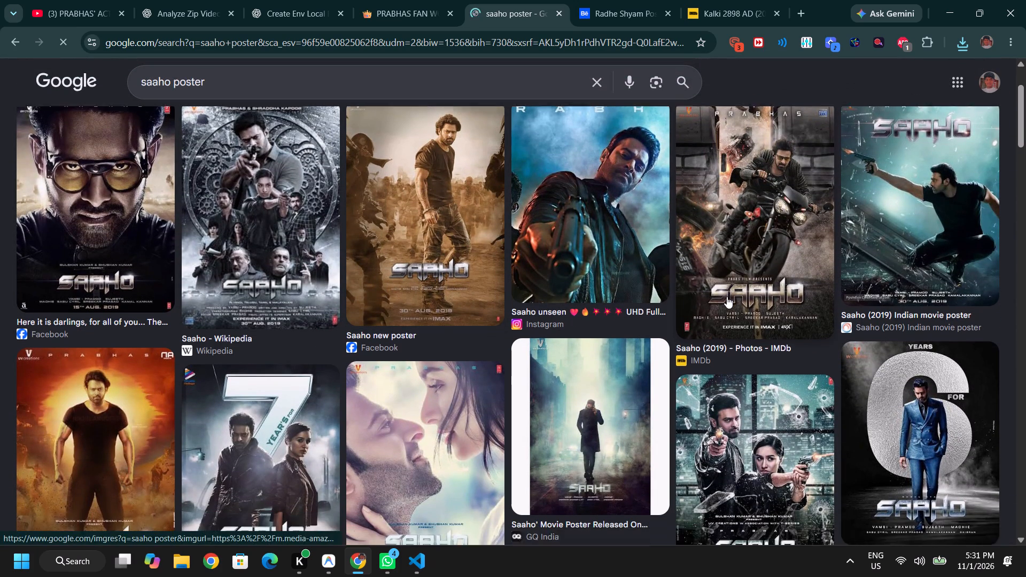
scroll(727, 297, down, 1)
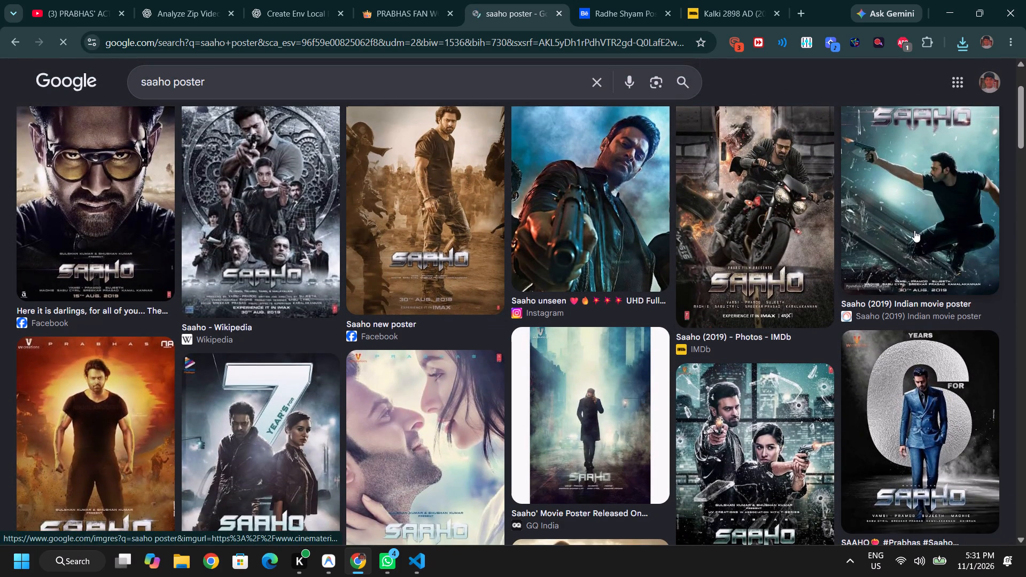
click(914, 230)
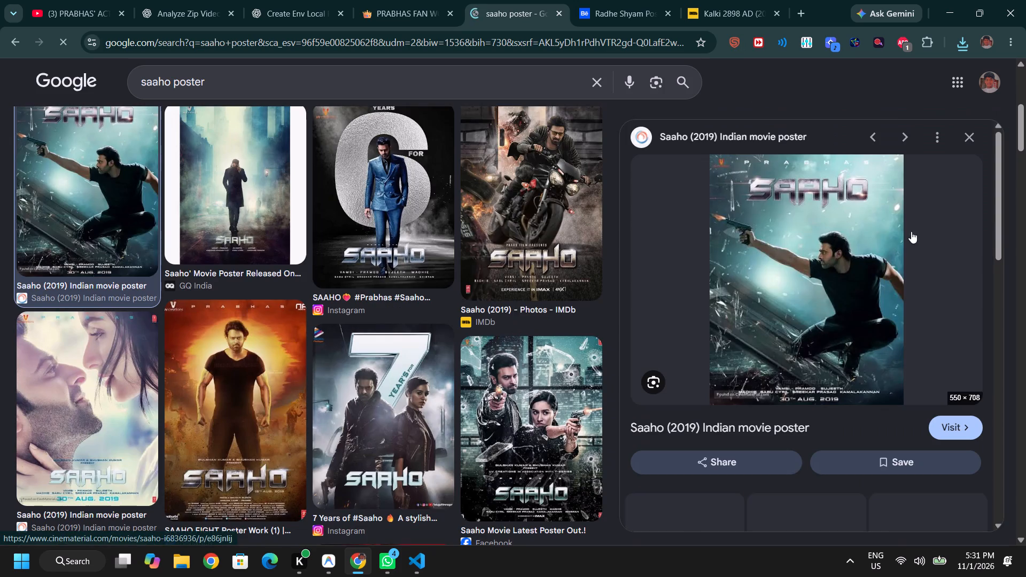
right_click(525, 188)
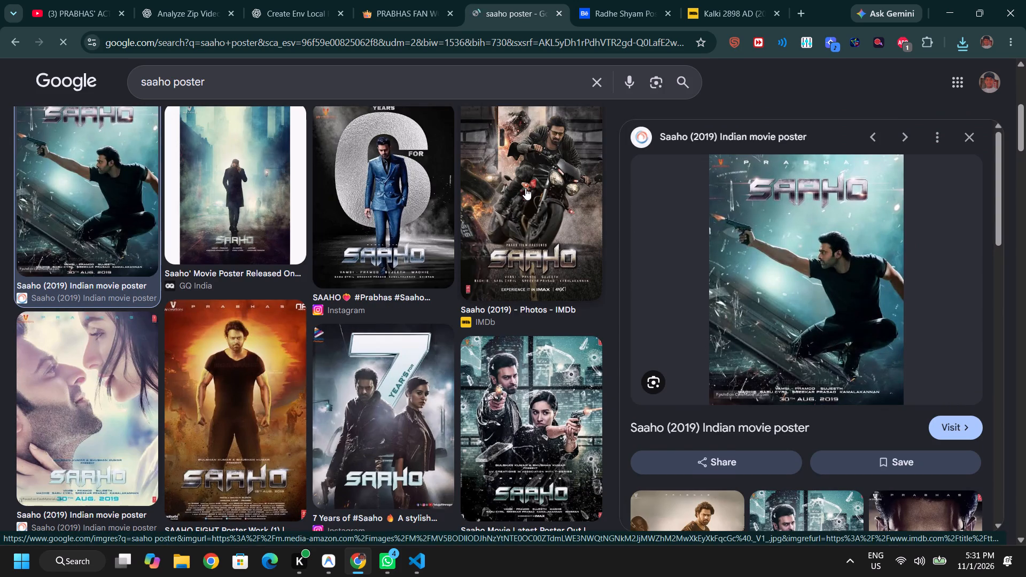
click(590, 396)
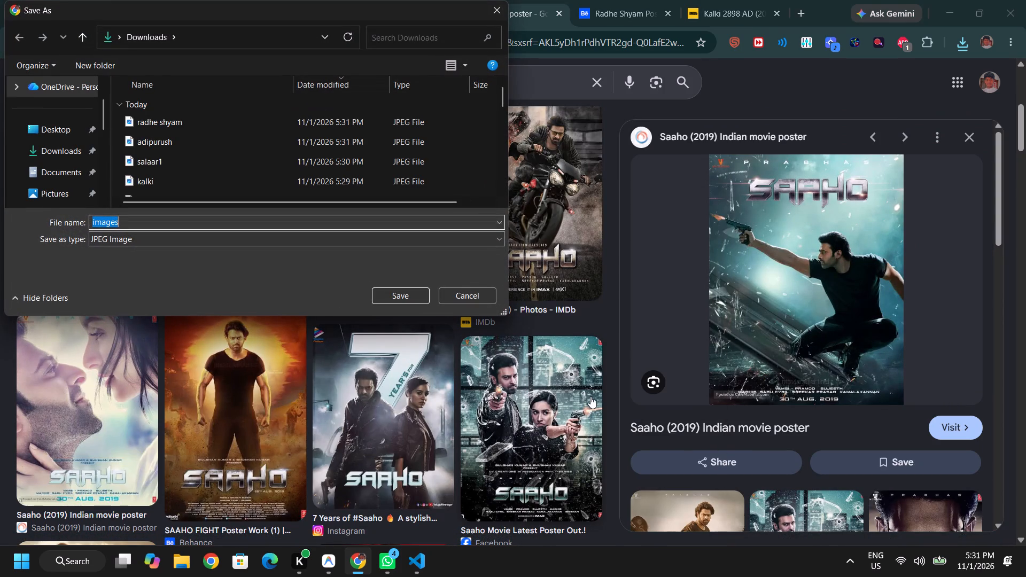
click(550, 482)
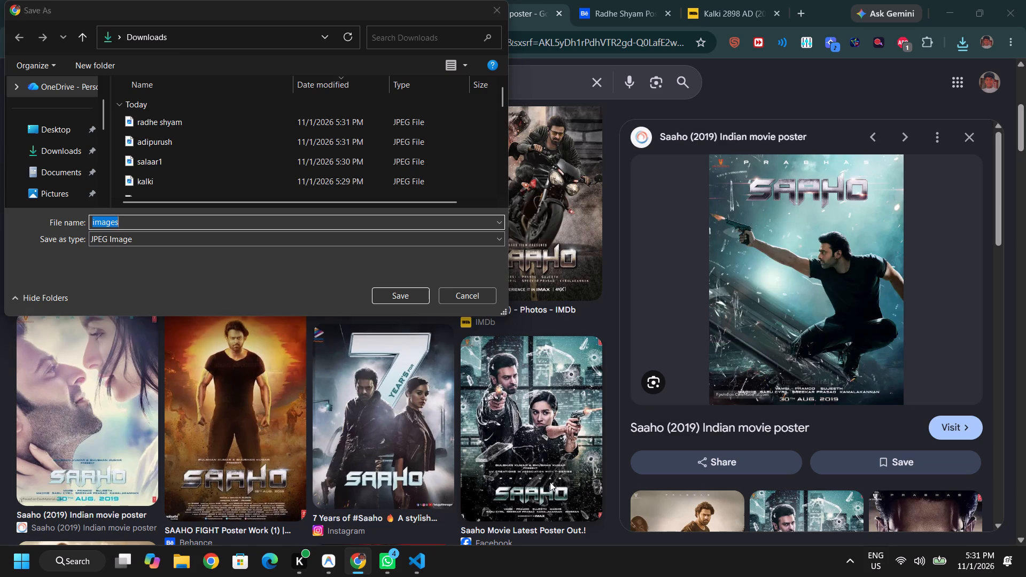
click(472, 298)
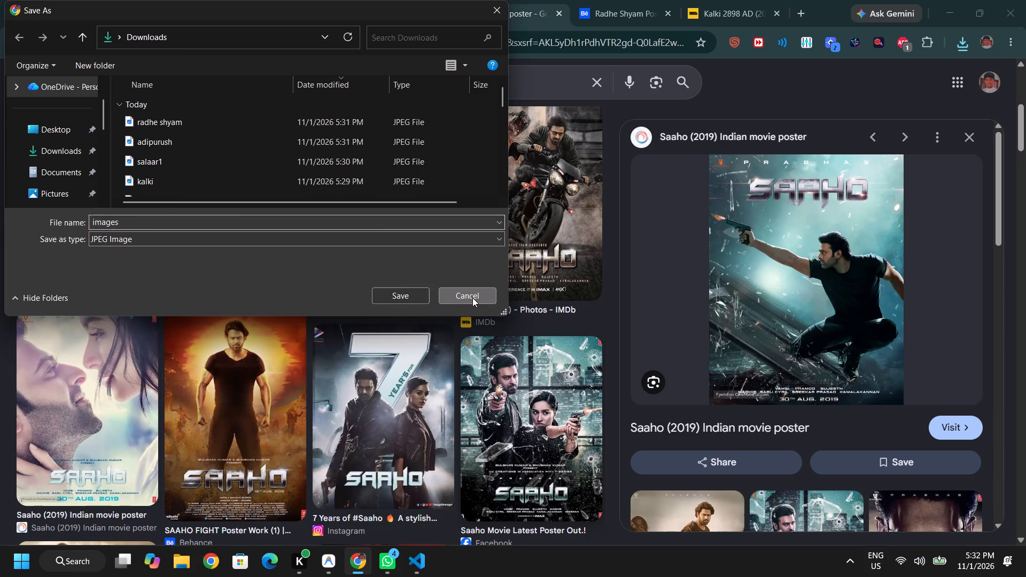
Save the Facebook "Saaho Movie Latest Poster Out.!" image to the Downloads folder as "saaho".
right_click(507, 381)
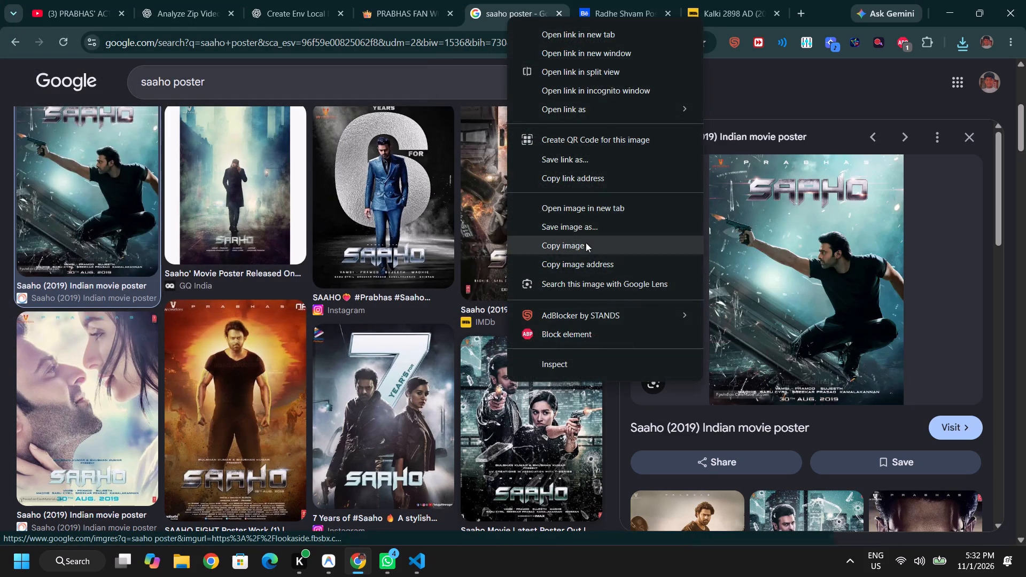
click(554, 231)
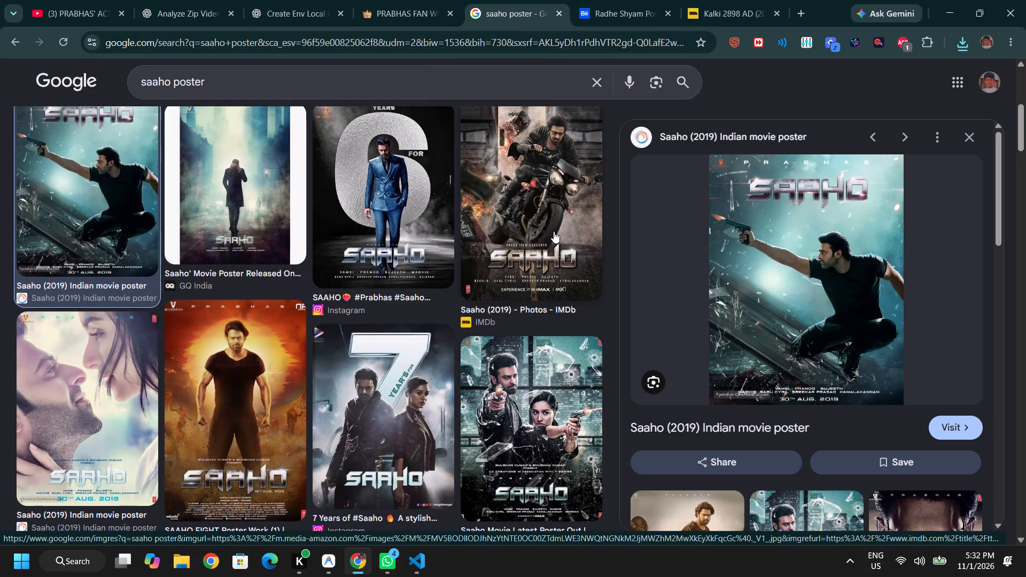
text(saaho)
key(Return)
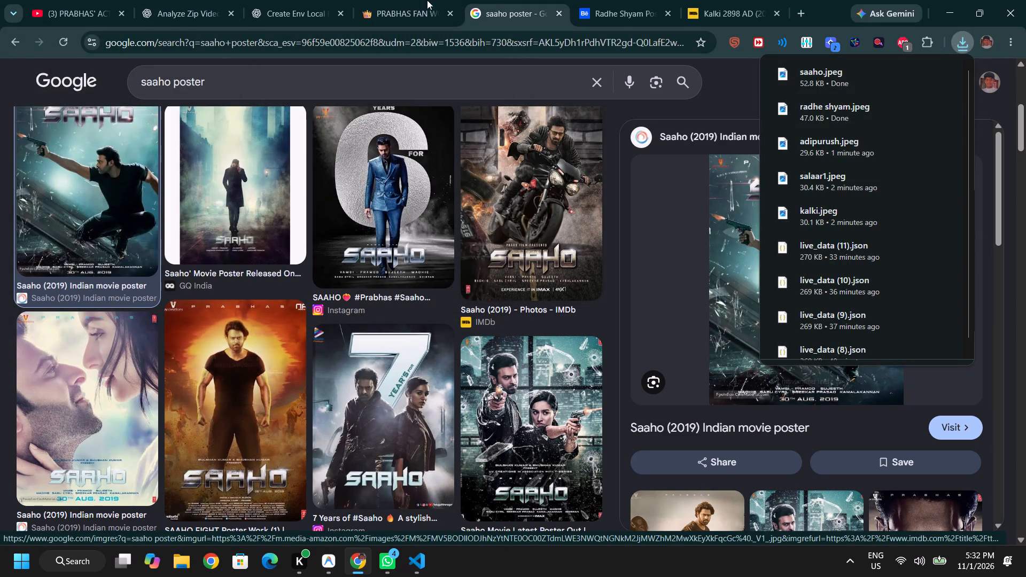
Check the fan site's movie cards for the film after Saaho, and search Google Images for "rebel poster".
click(409, 0)
scroll(508, 318, down, 3)
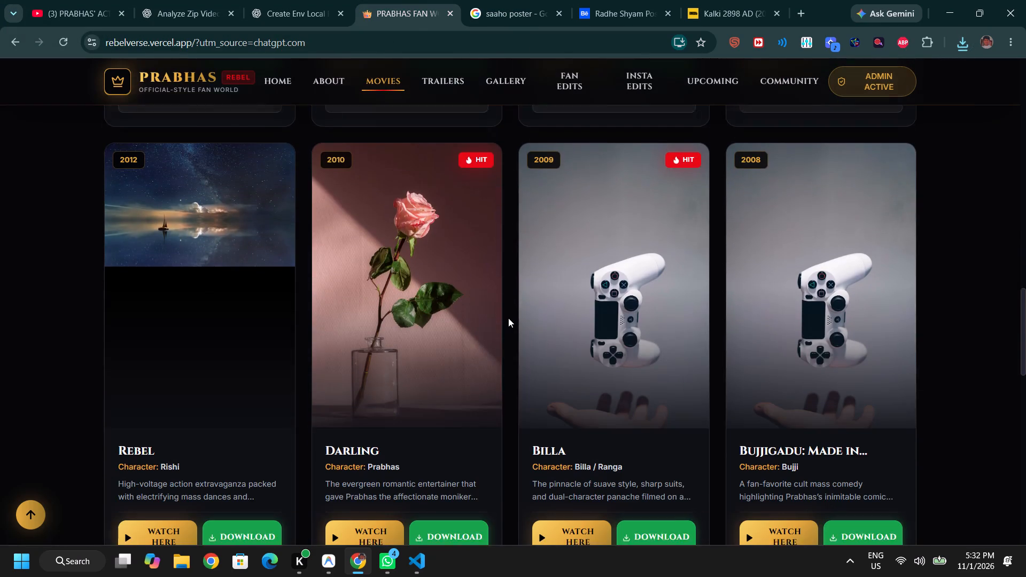
scroll(508, 318, down, 5)
scroll(508, 318, up, 1)
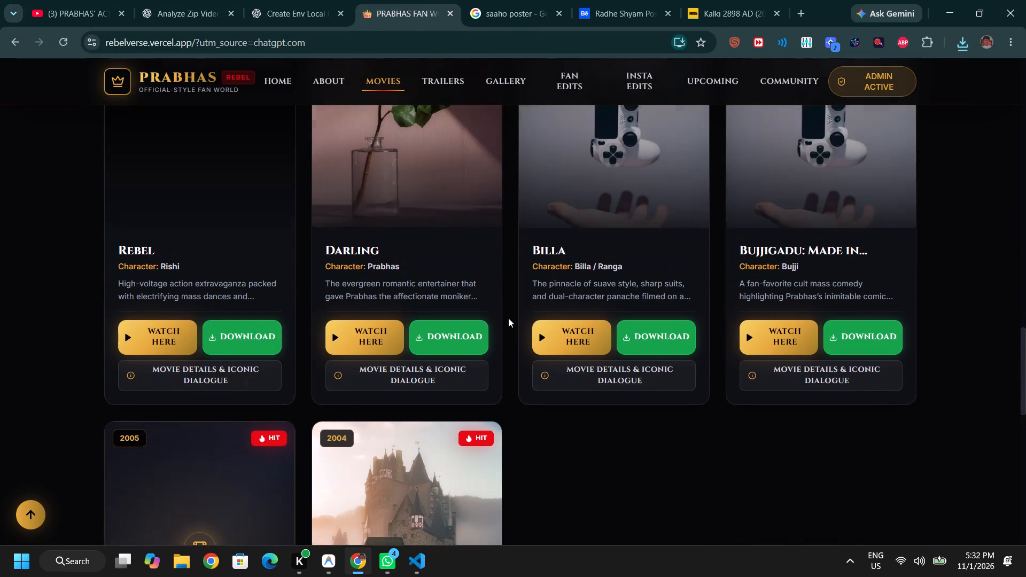
scroll(508, 318, up, 1)
click(525, 0)
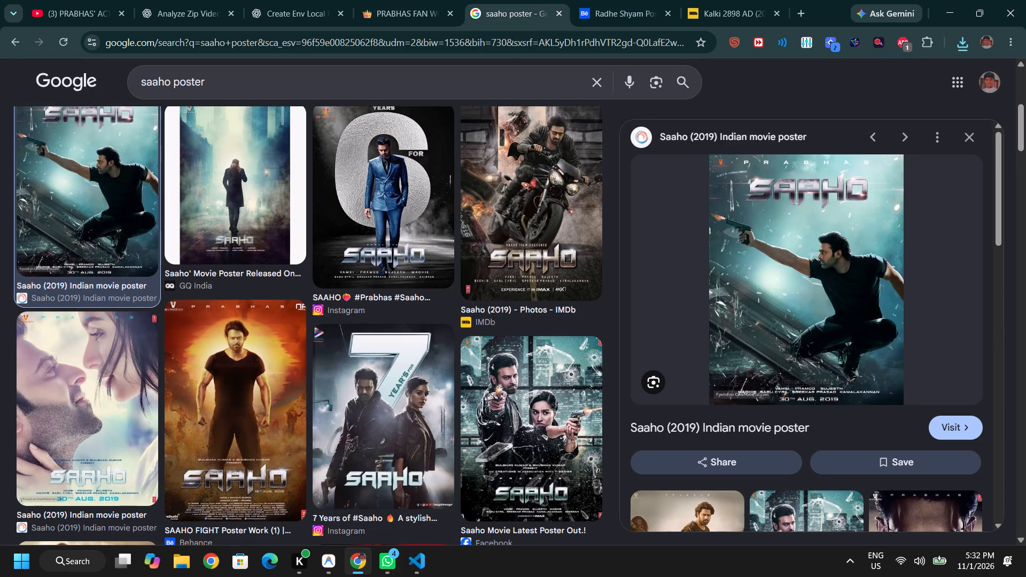
drag(306, 97, 65, 77)
key(BackSpace)
text(rebel)
key(space)
key(p)
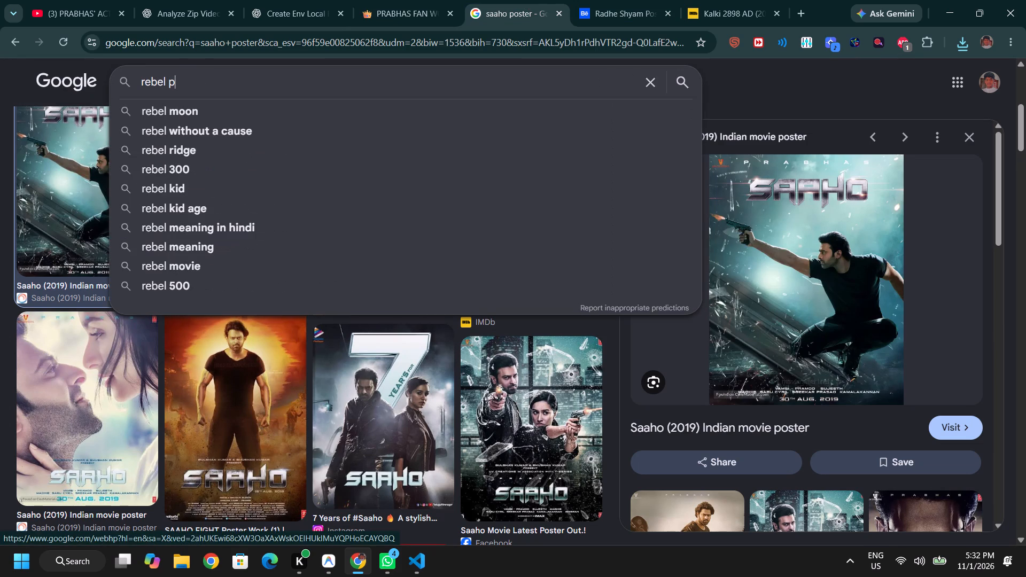
text(ose)
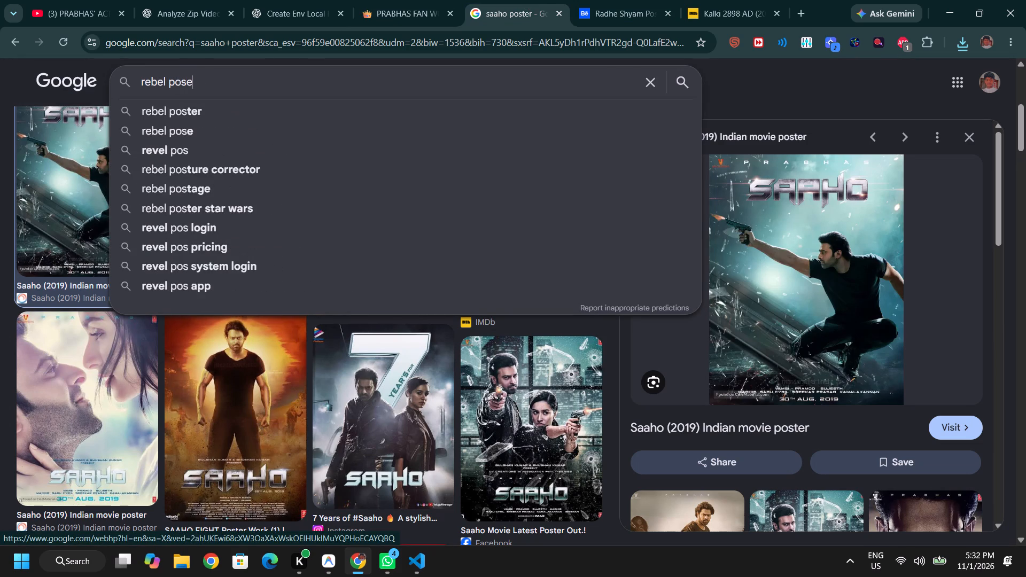
key(BackSpace)
key(Down)
key(Return)
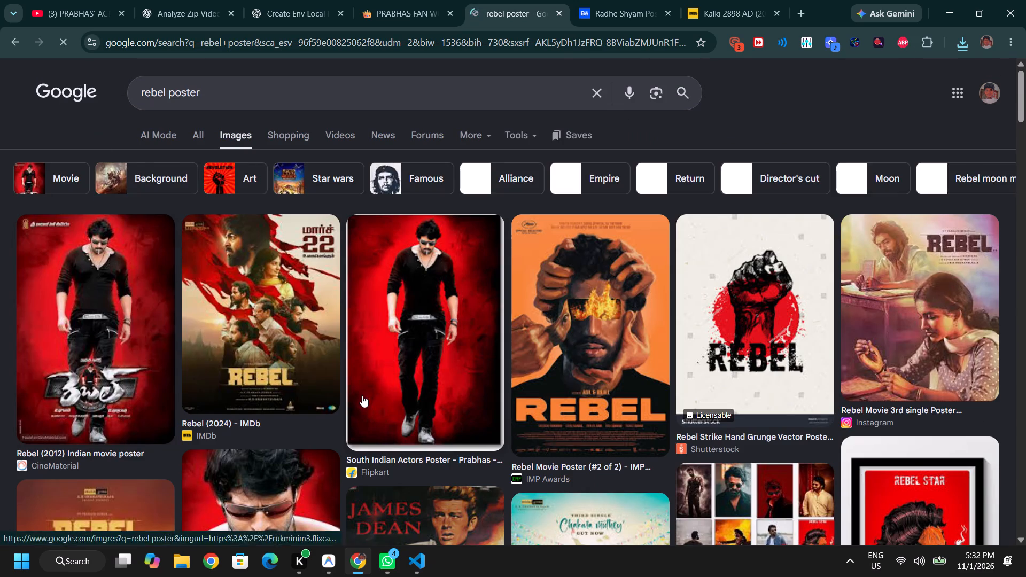
Save the Rebel (2012) poster of the man in sunglasses with a cigarette to the Downloads folder as "rebel444".
scroll(362, 395, down, 2)
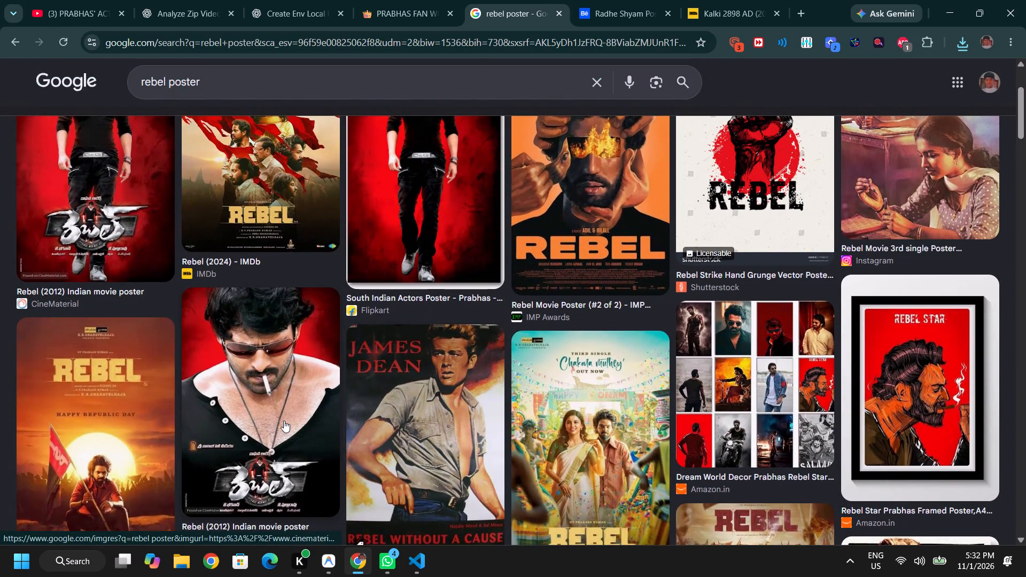
right_click(284, 420)
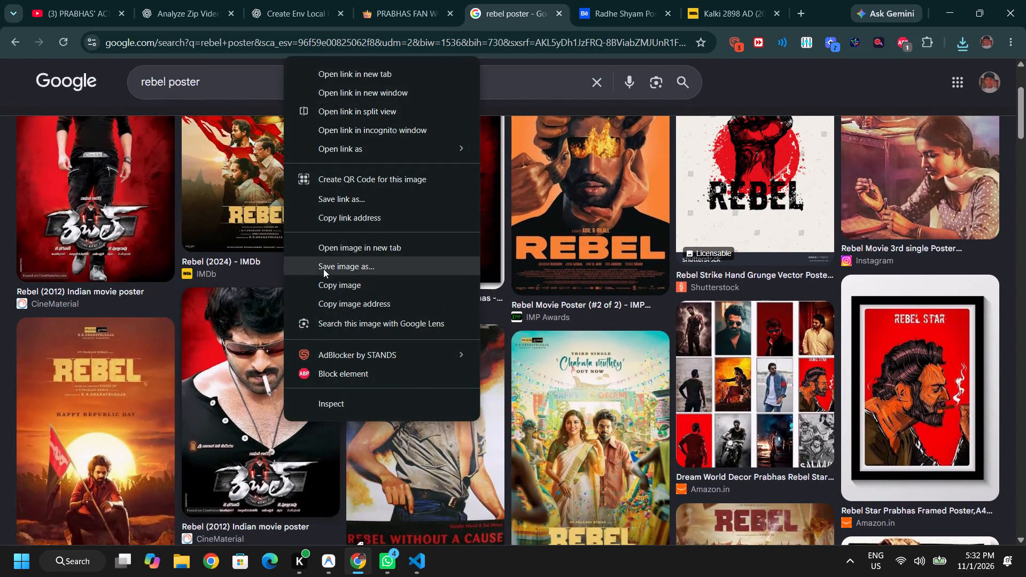
click(323, 264)
text(er)
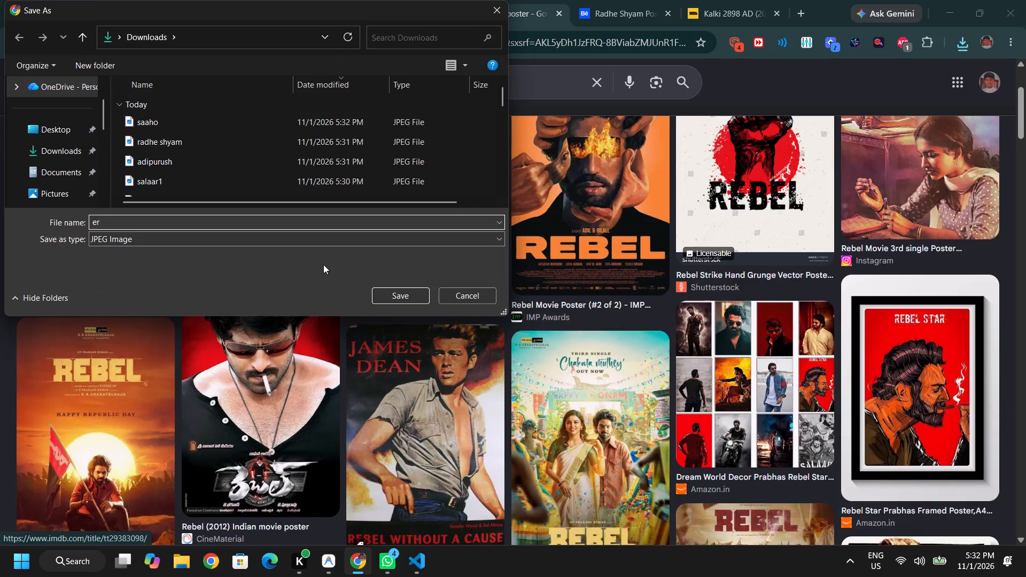
key(BackSpace)
key(BackSpace)
text(re)
text(bel)
text(444)
key(Return)
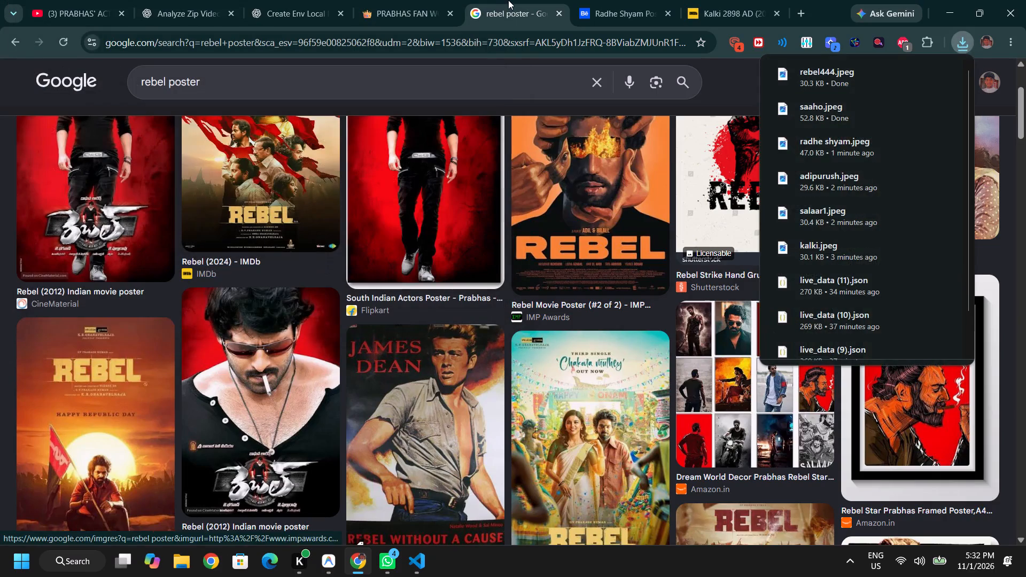
Check the fan site's movie cards for the film after Rebel, and search Google Images for "darling poster".
click(430, 0)
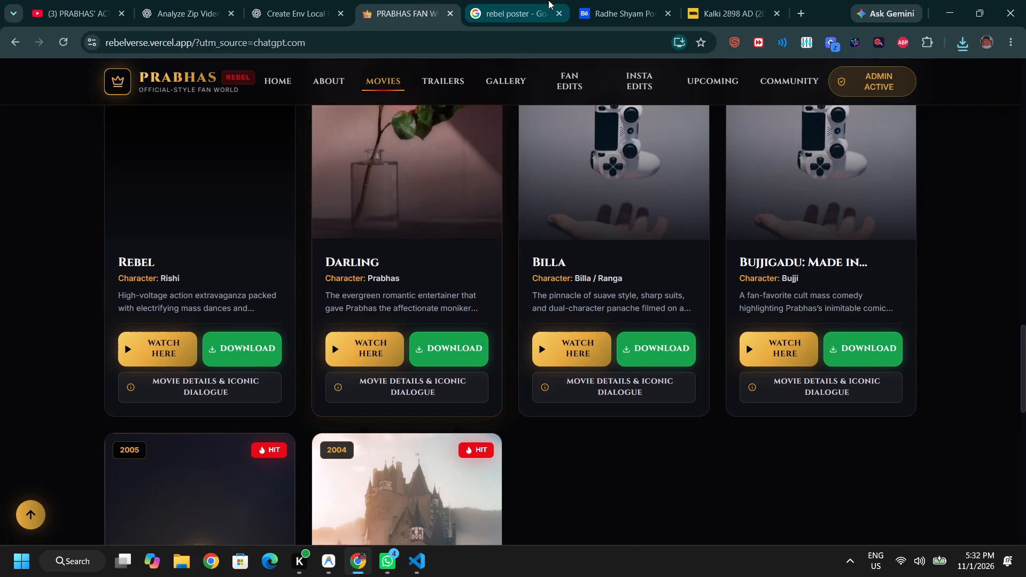
click(548, 0)
drag(398, 93, 174, 73)
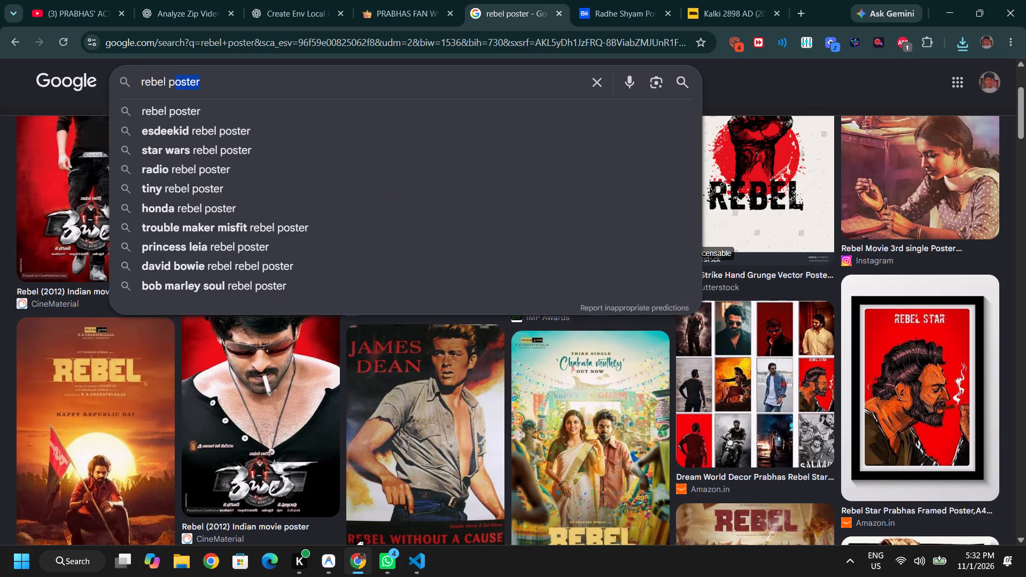
key(BackSpace)
key(BackSpace)
key(BackSpace)
key(BackSpace)
key(BackSpace)
key(BackSpace)
key(BackSpace)
key(BackSpace)
key(BackSpace)
key(BackSpace)
key(BackSpace)
text(darling)
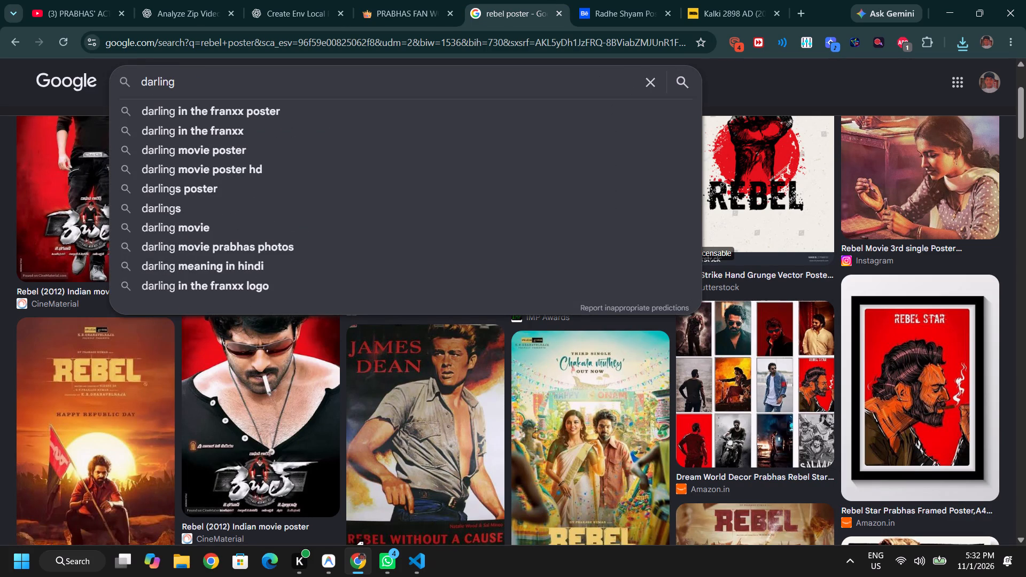
key(space)
key(bracketleft)
key(BackSpace)
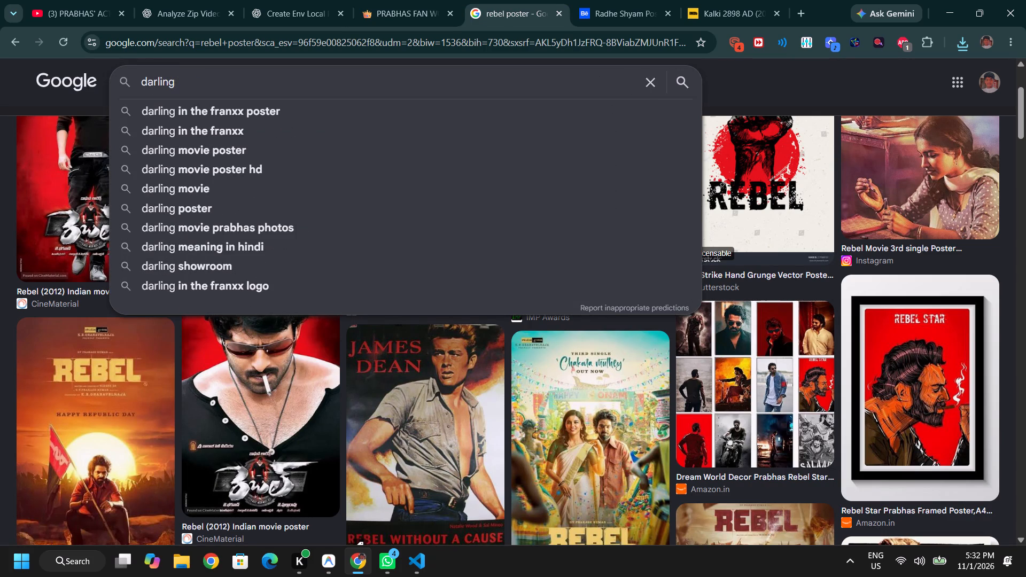
key(p)
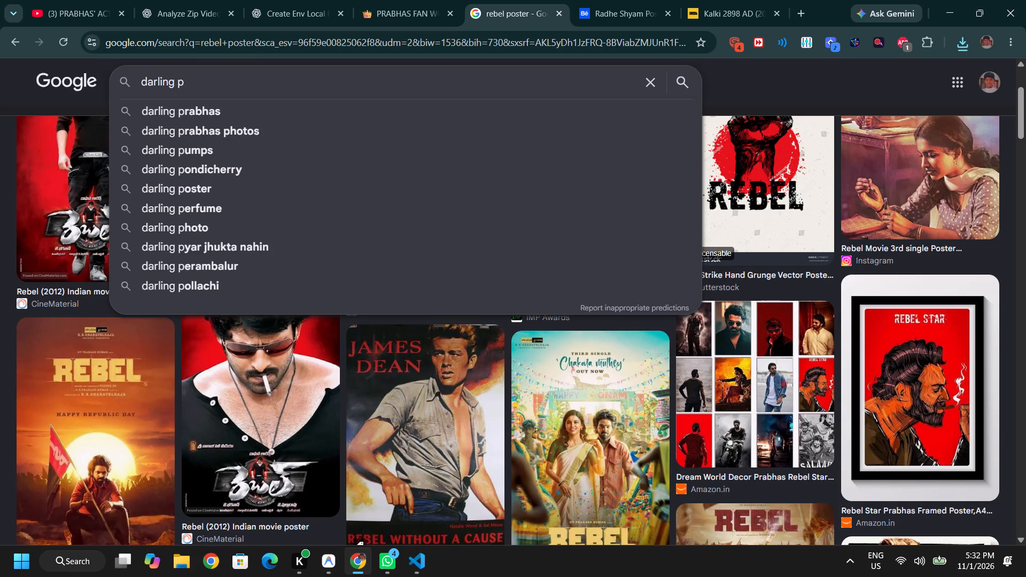
text(os)
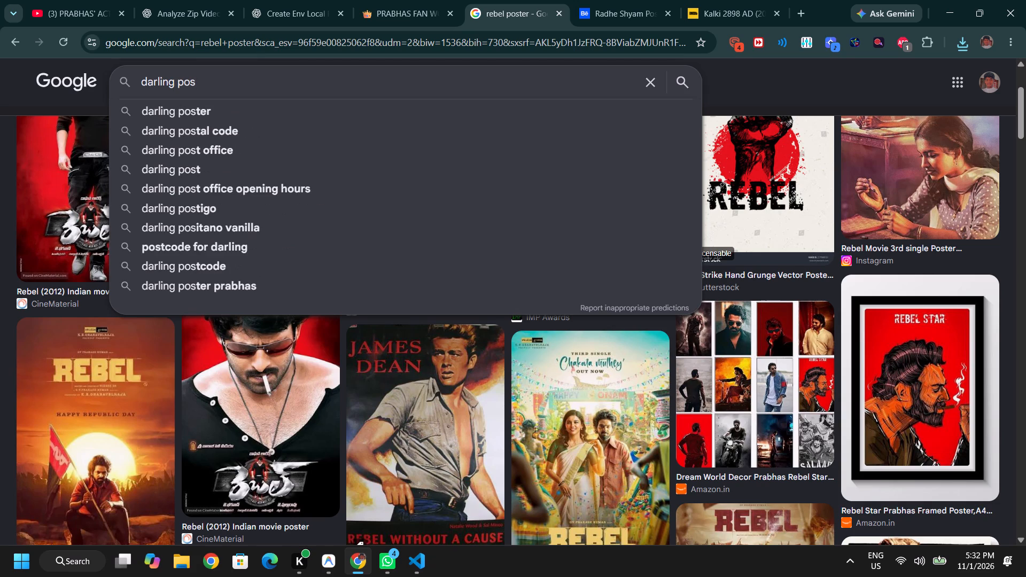
key(Down)
key(Return)
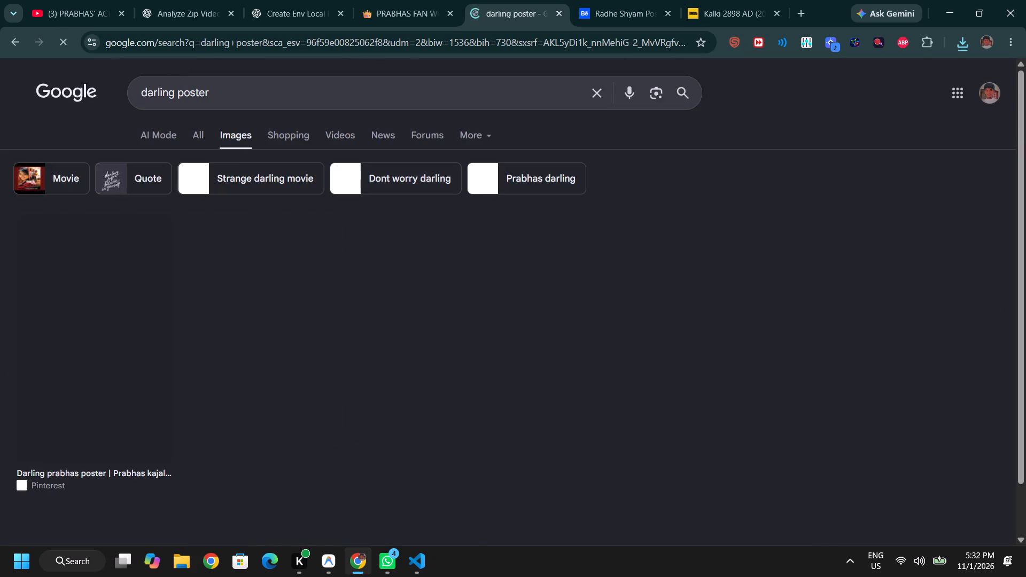
Save the IMDb Darling (2010) poster of the couple to the Downloads folder as "darling".
scroll(561, 384, down, 1)
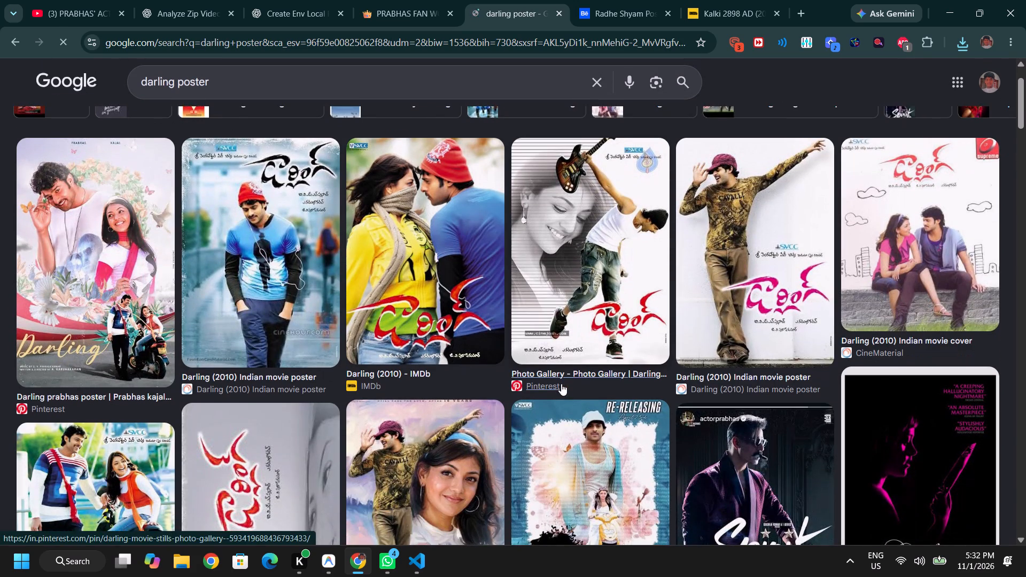
right_click(428, 307)
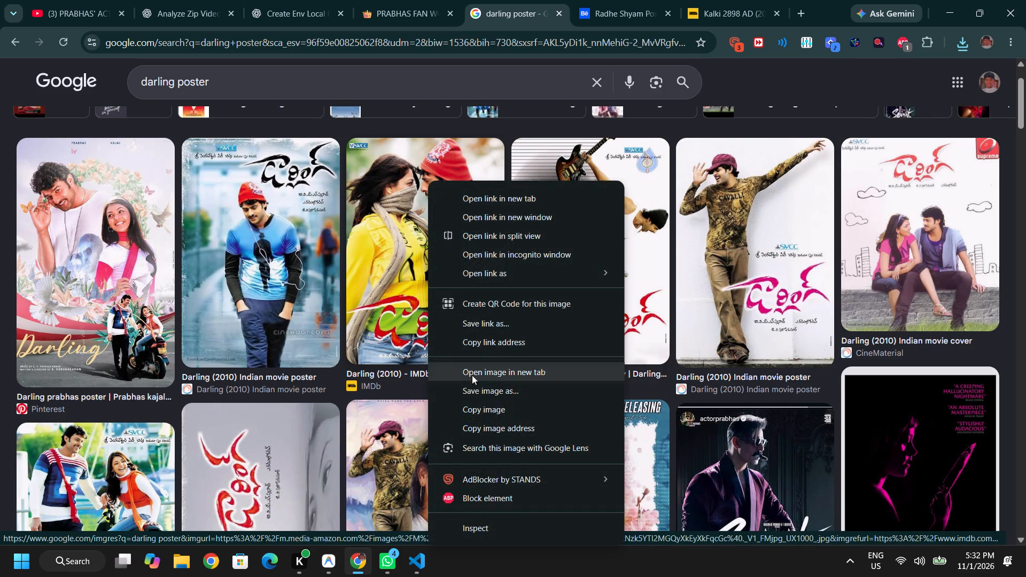
click(485, 389)
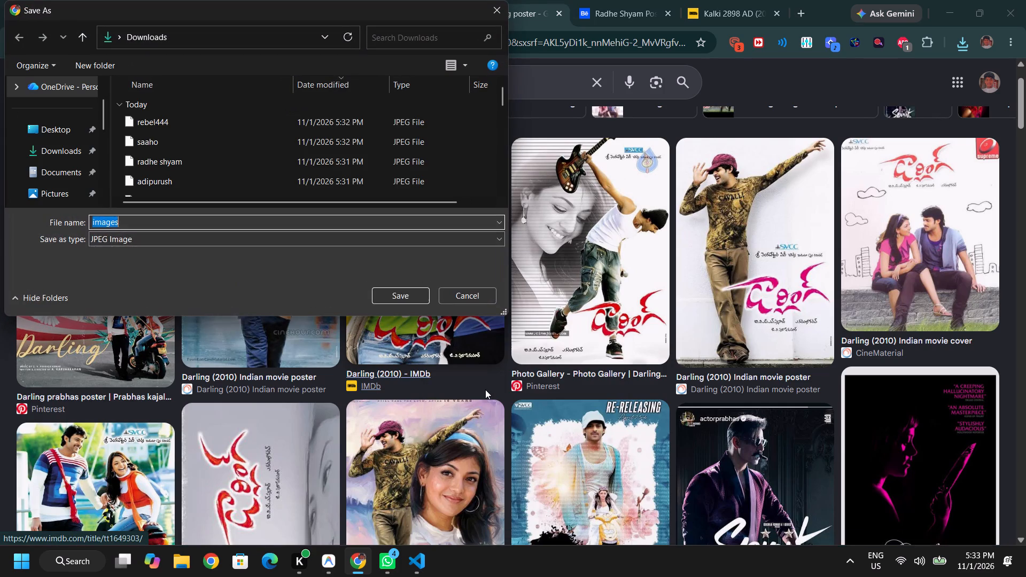
text(dar)
text(ling)
key(Return)
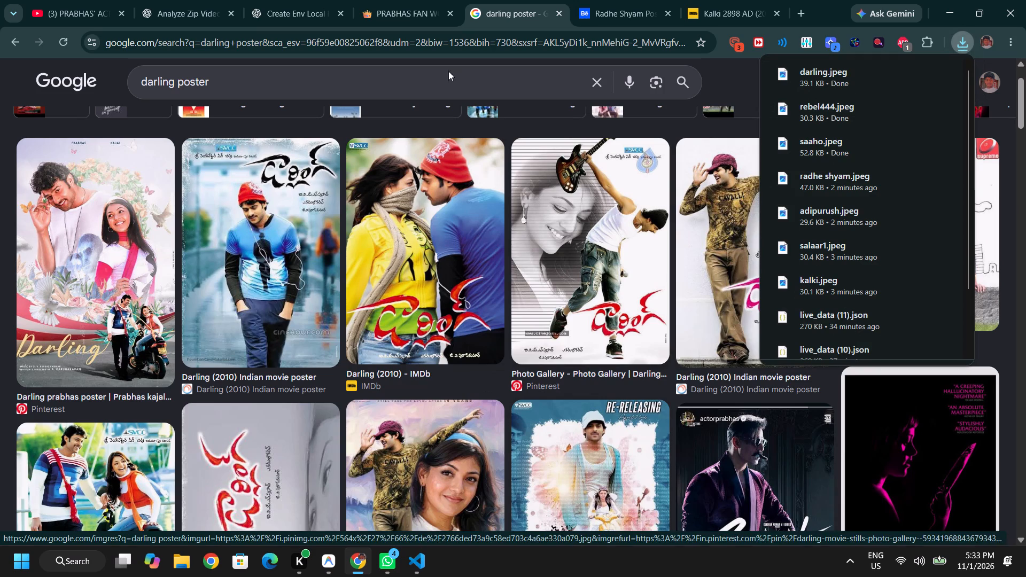
Check the fan site's movie card after Darling, and detach the Google Images search into its own window.
click(372, 0)
scroll(595, 240, down, 1)
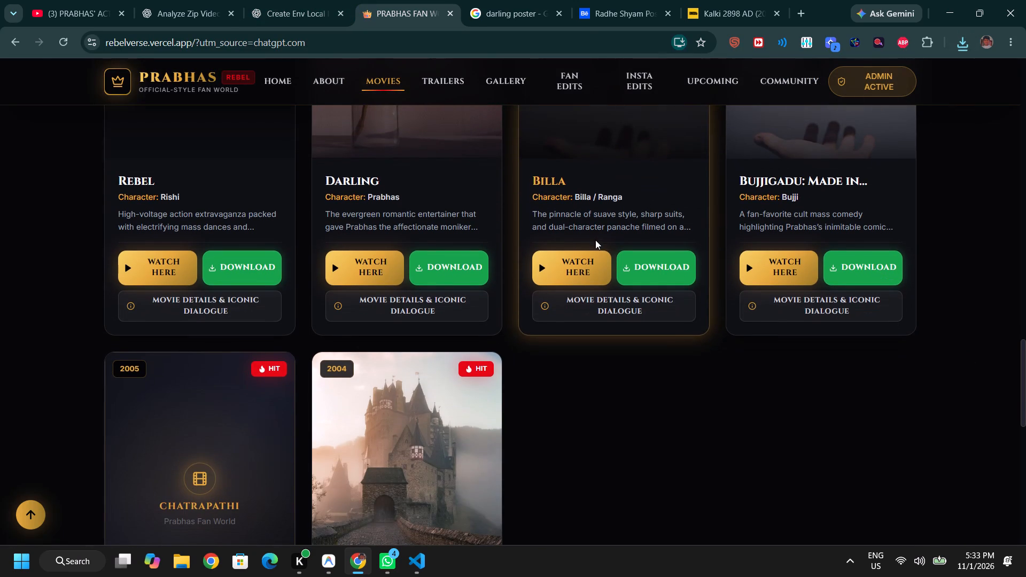
drag(528, 0, 403, 86)
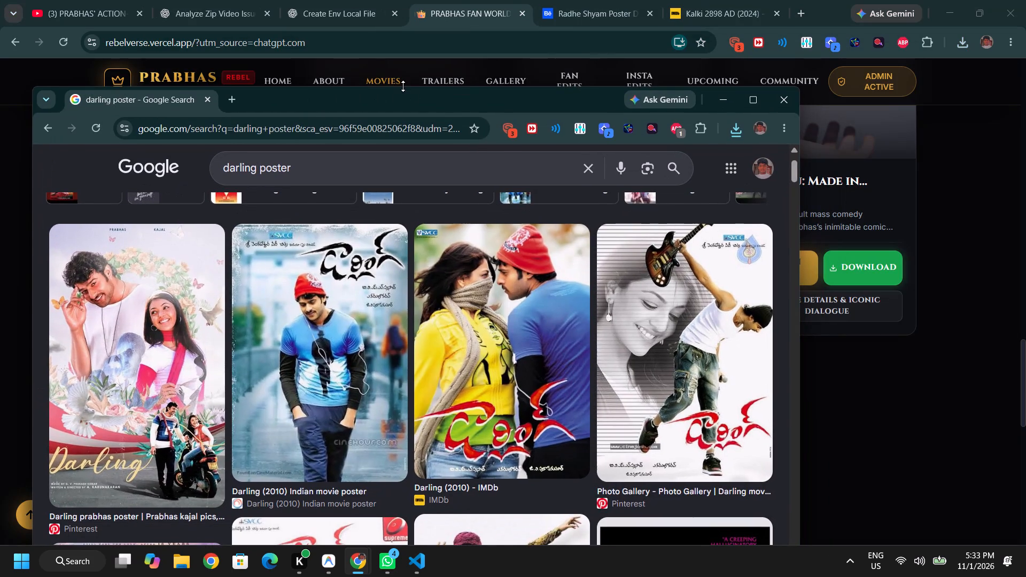
Search Google Images for "billa poster" in the separate window.
drag(337, 165, 164, 180)
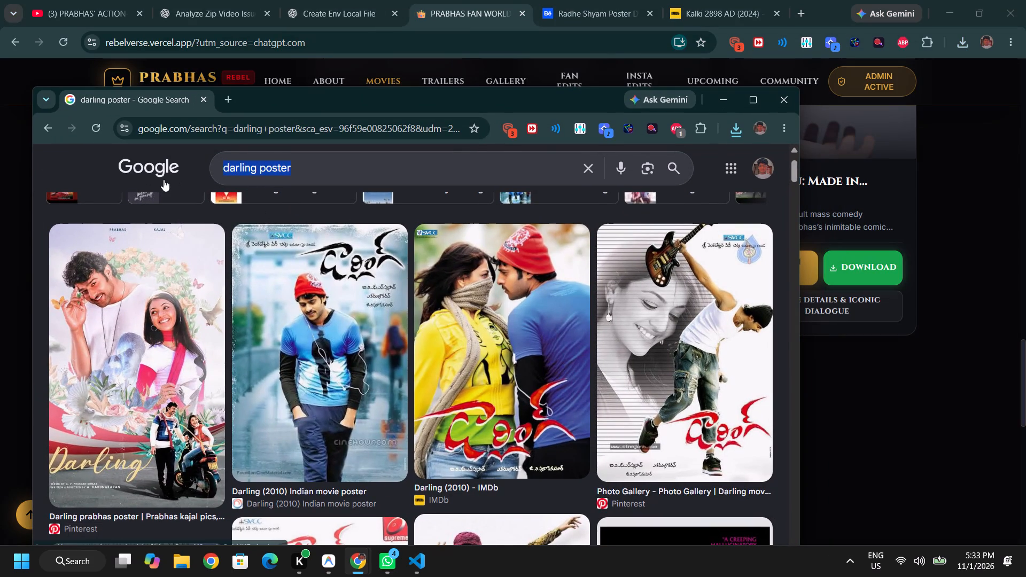
key(BackSpace)
text(billa)
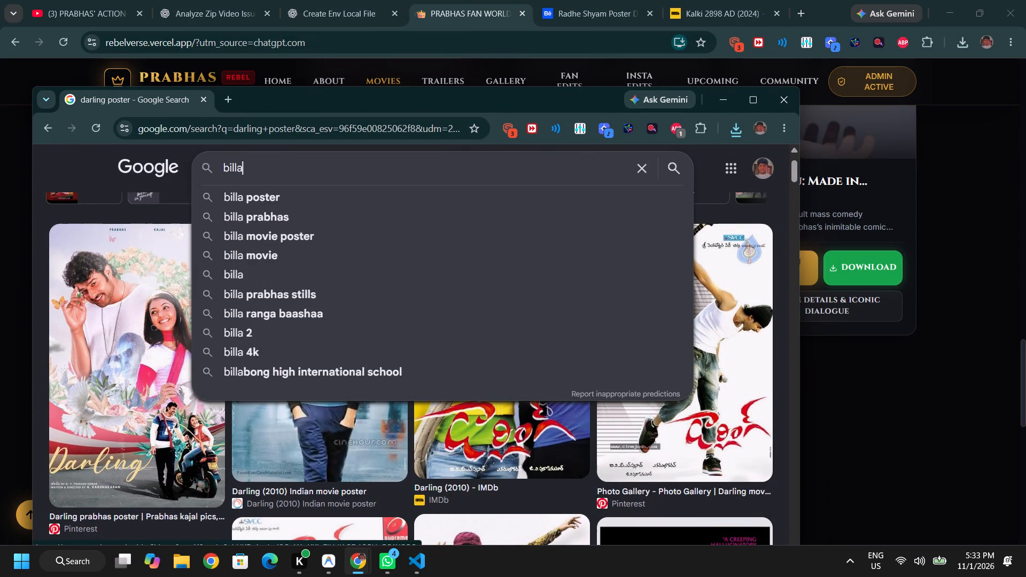
key(space)
key(Down)
key(Down)
key(Return)
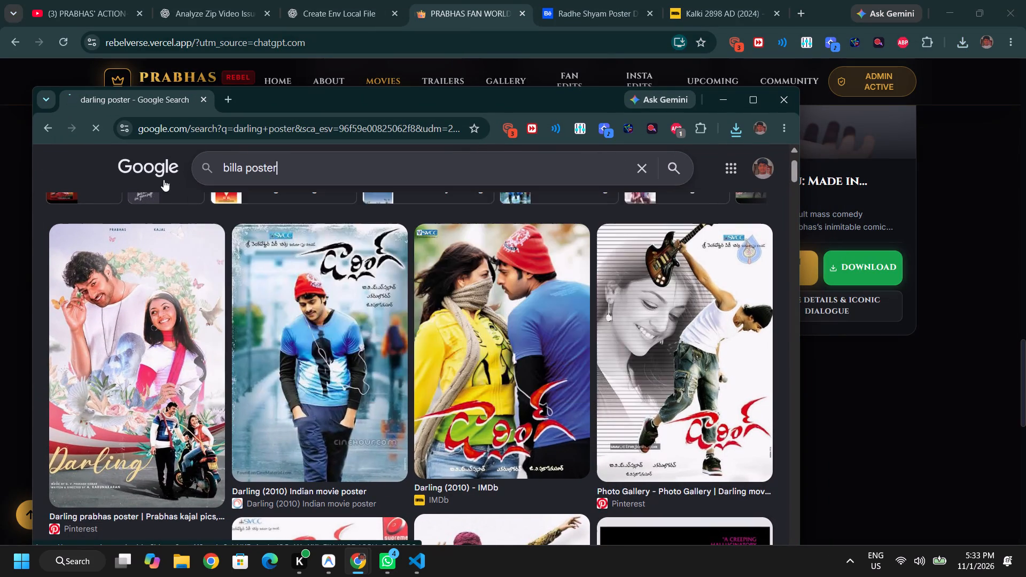
Preview the Billa (2009) Indian movie poster and save its image to the Downloads folder as "billa".
scroll(396, 405, down, 1)
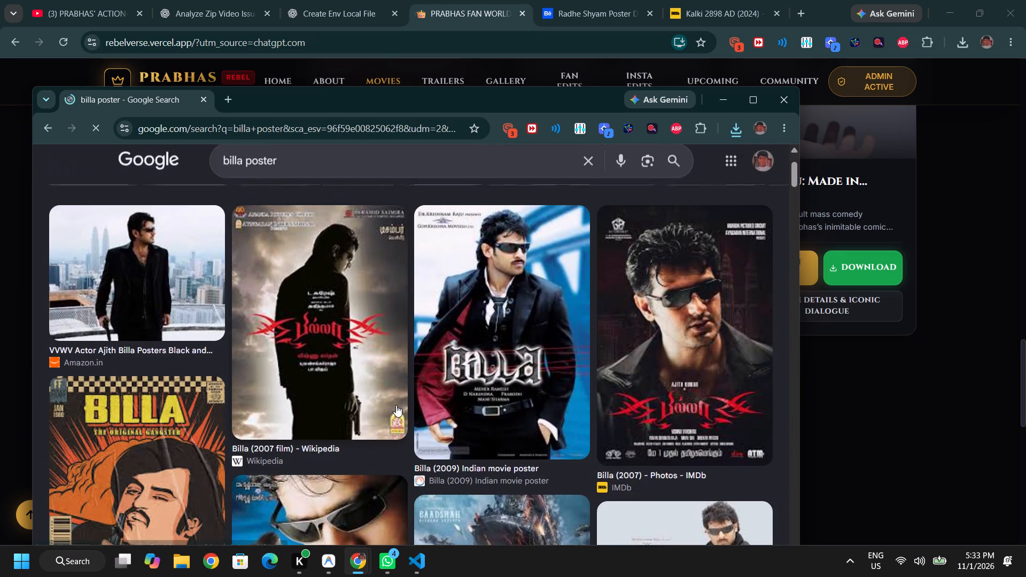
click(494, 405)
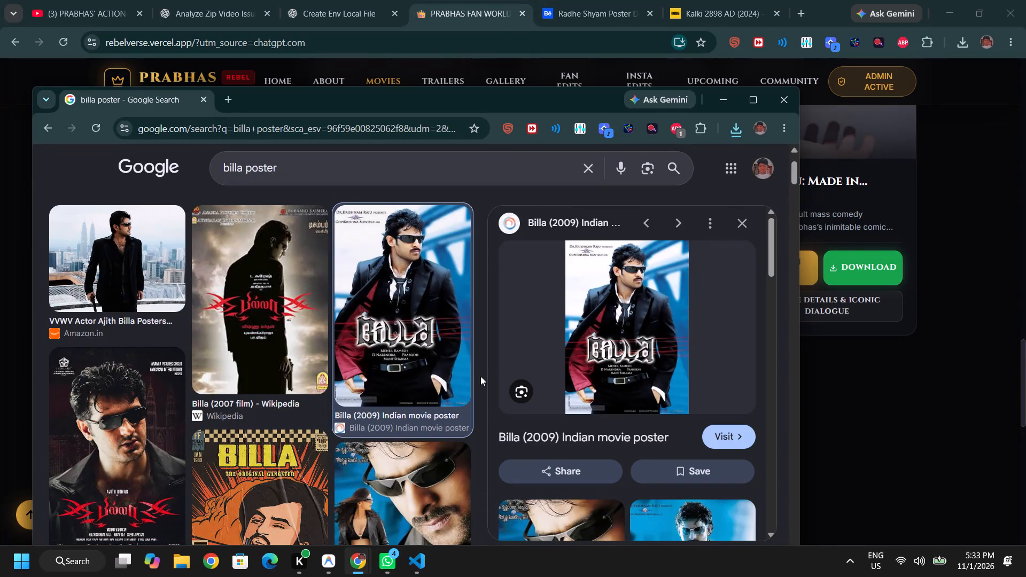
right_click(409, 343)
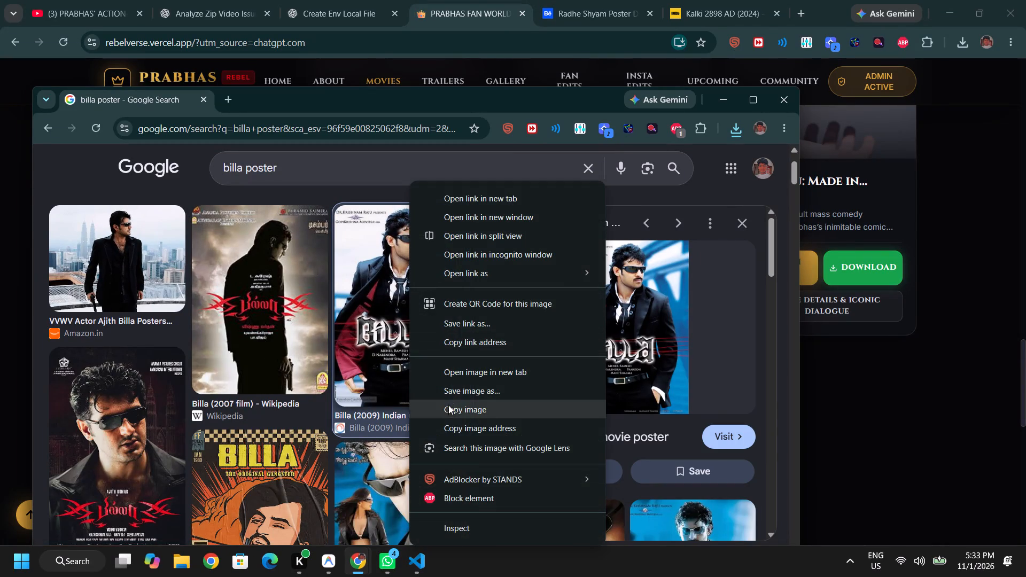
click(452, 389)
text(bi)
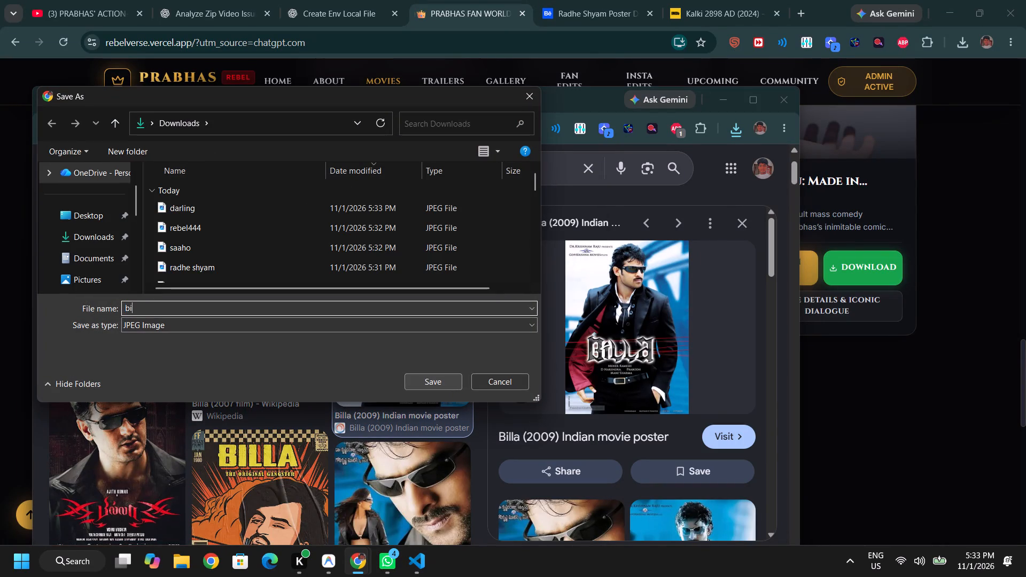
text(lla)
key(Return)
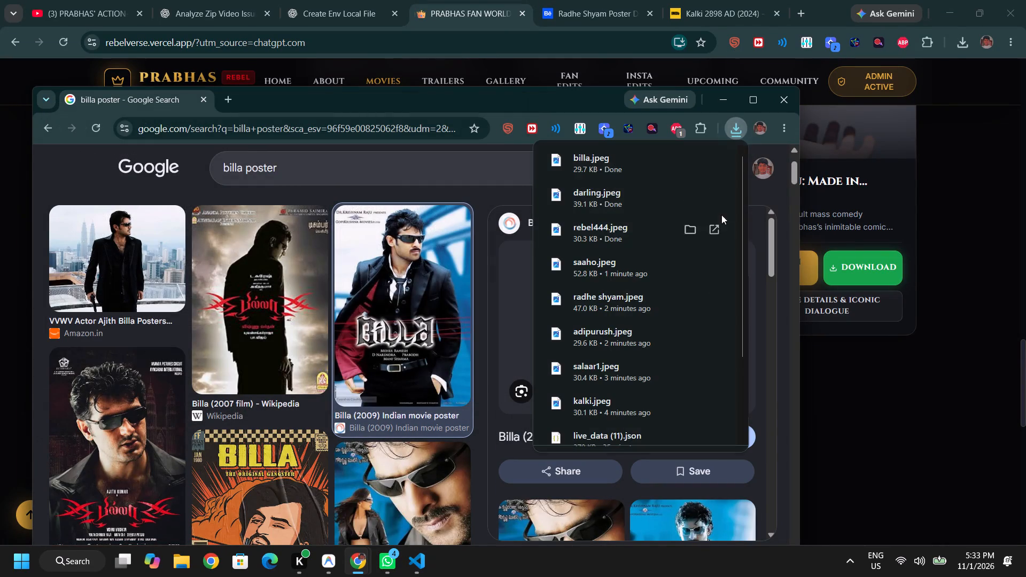
Check the fan site's movie cards for the film after Billa, and search Google Images for "bujjigadu movie poster".
drag(332, 174, 130, 168)
key(alt+Tab)
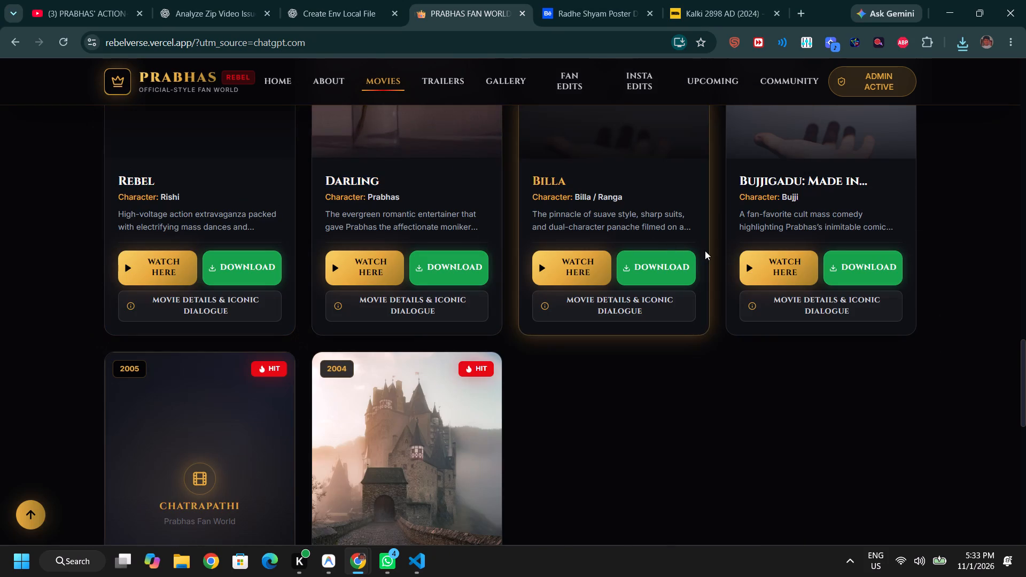
key(alt+Tab)
text(bujji)
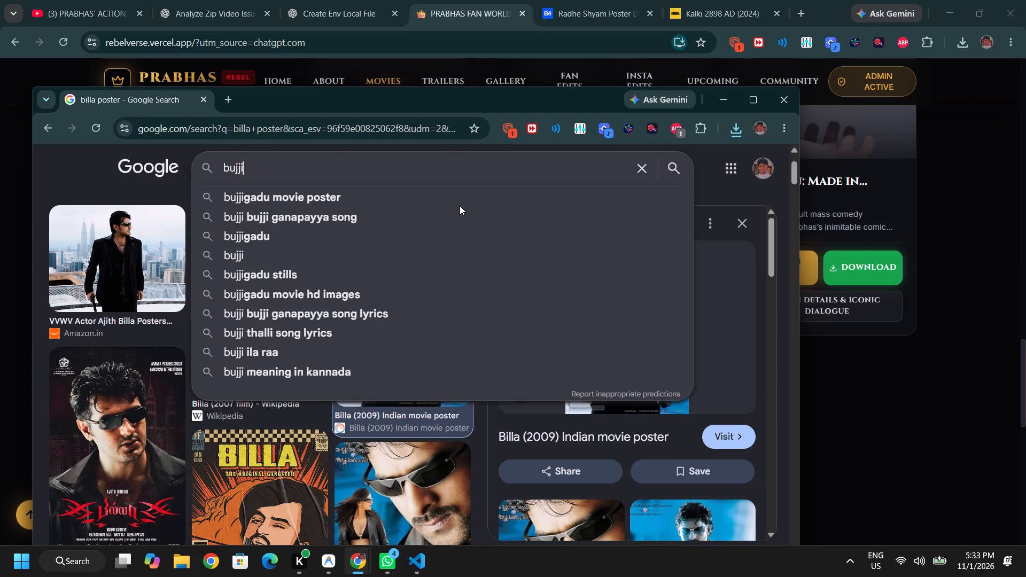
key(Down)
key(Return)
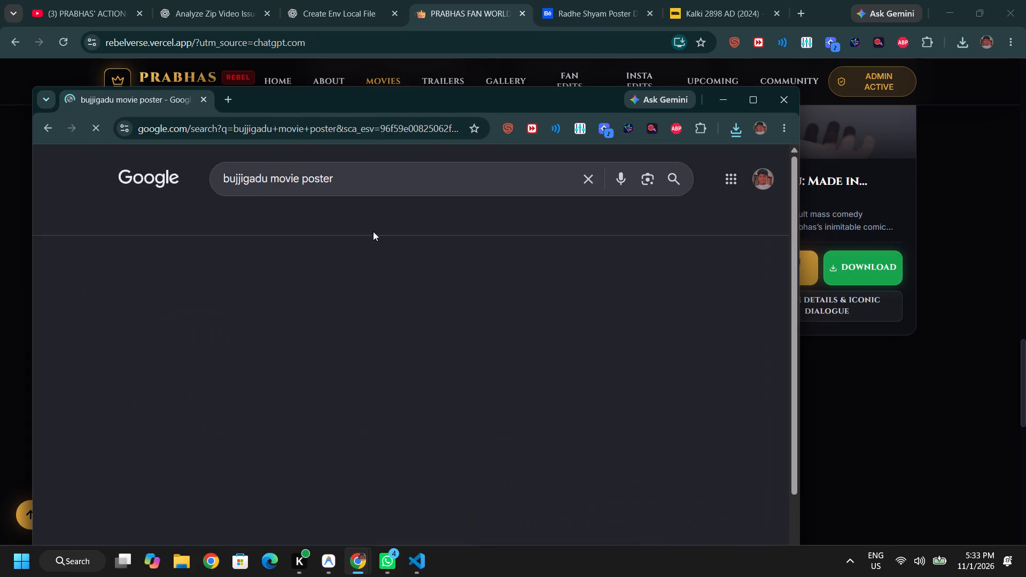
Find the Prime Video Bujjigadu poster in the image results and save it to the Downloads folder as "bujjigadu".
scroll(225, 357, down, 2)
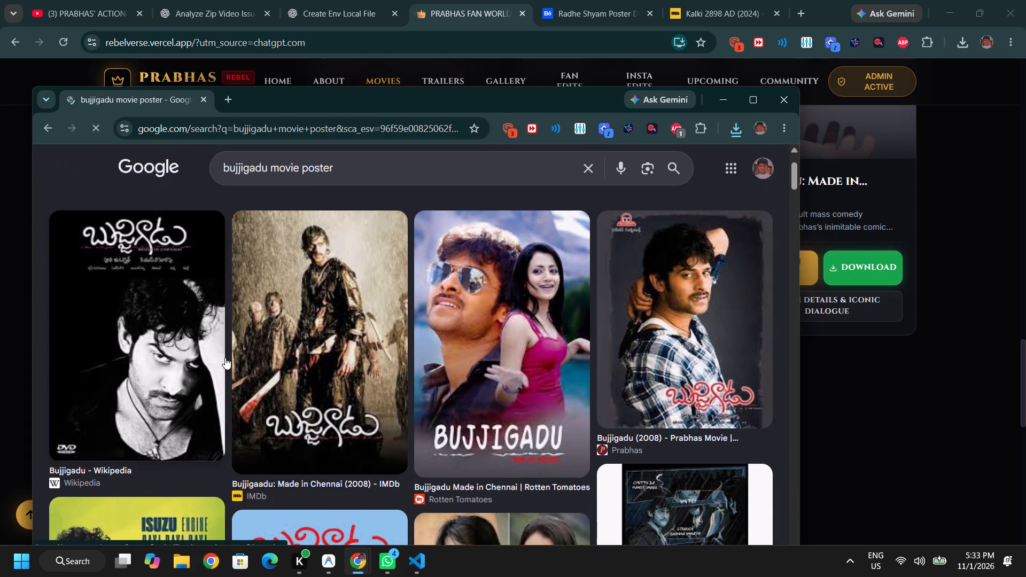
scroll(330, 347, down, 3)
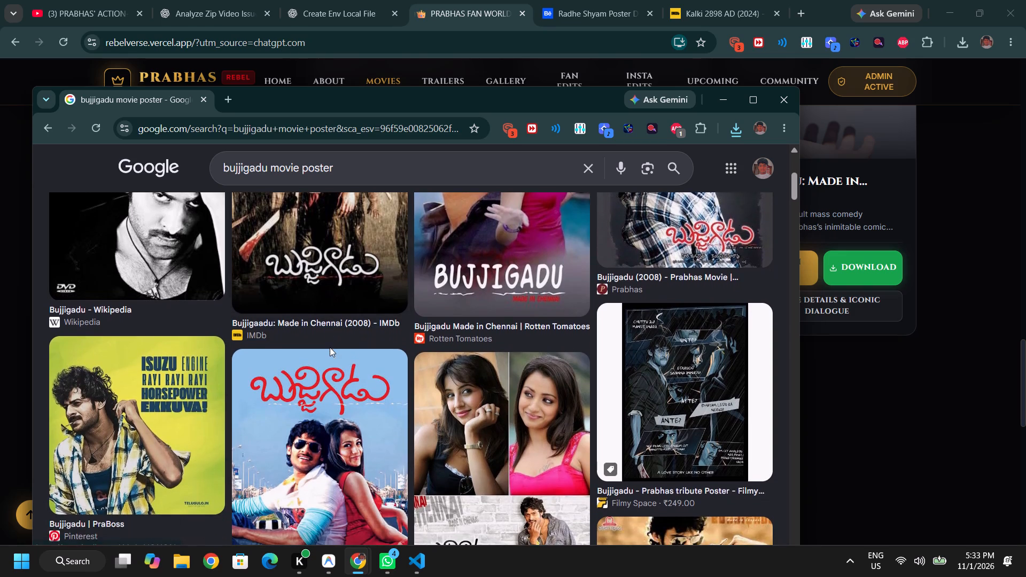
scroll(330, 347, down, 1)
right_click(300, 395)
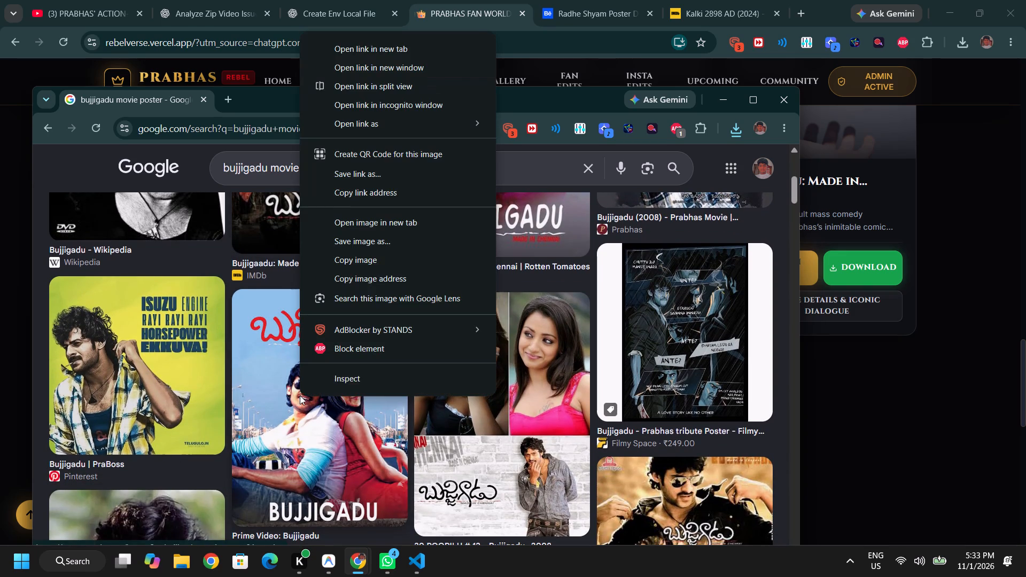
click(353, 248)
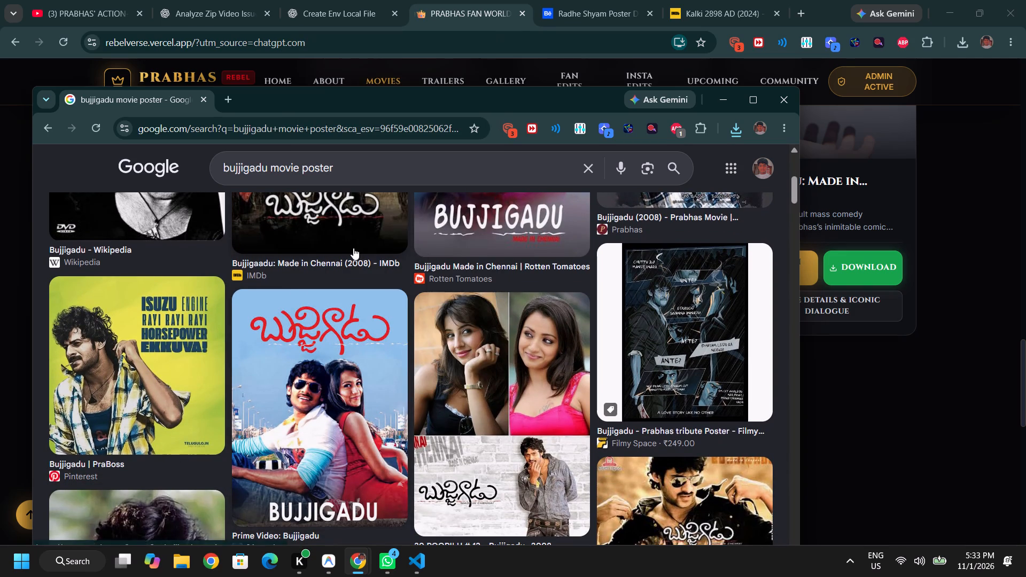
text(bu)
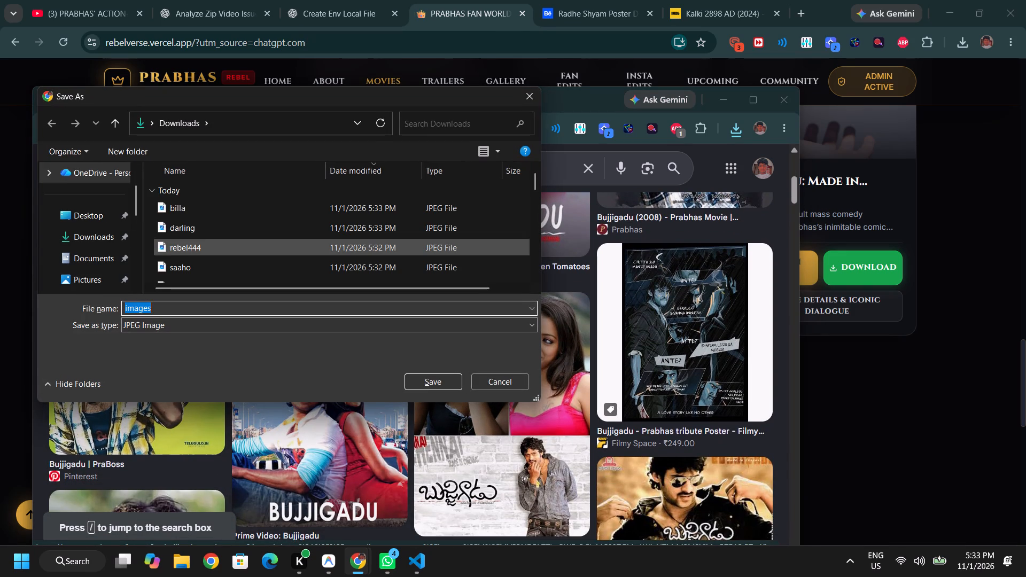
text(bujji)
text(gadu)
key(Return)
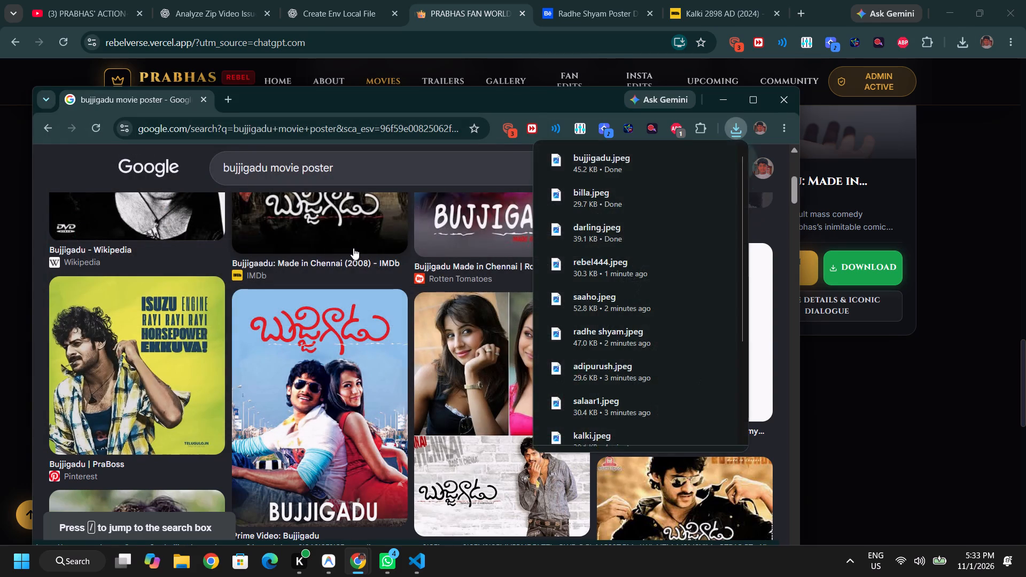
Check the fan site's movie cards for the film after Bujjigadu, and search Google Images for "chatrapathi poster".
key(alt+Tab)
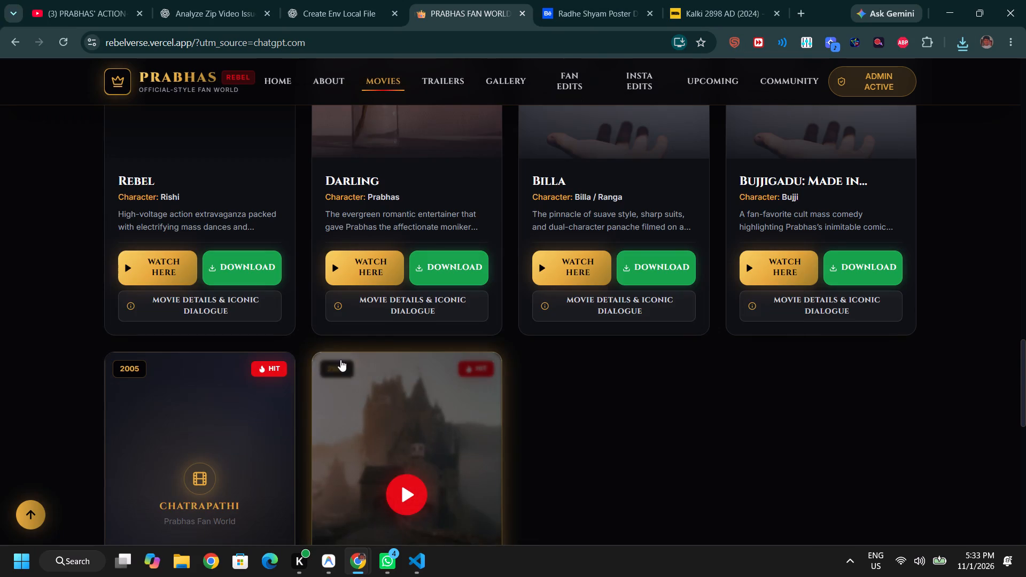
scroll(340, 360, down, 3)
key(alt+Tab)
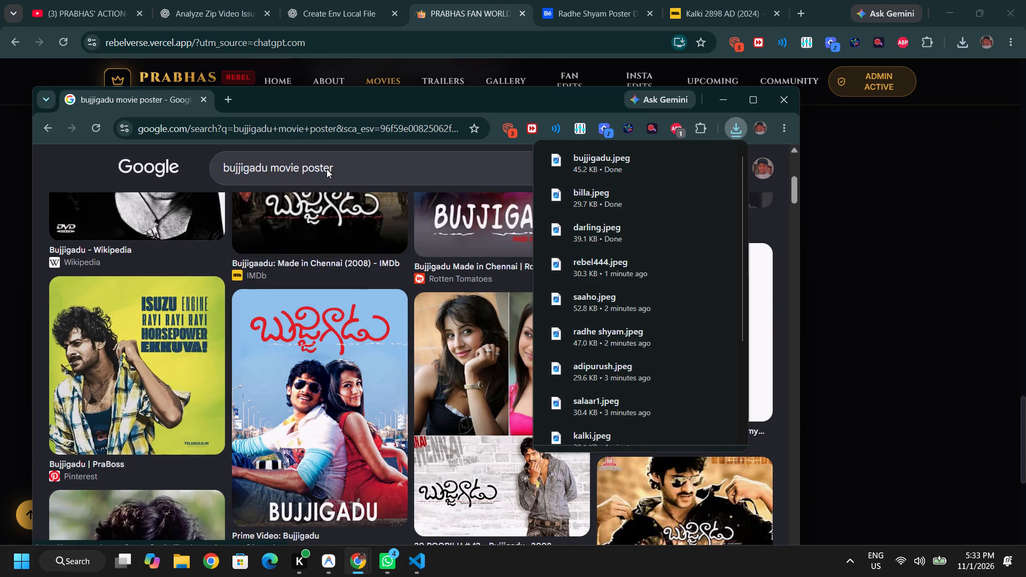
drag(358, 158, 102, 149)
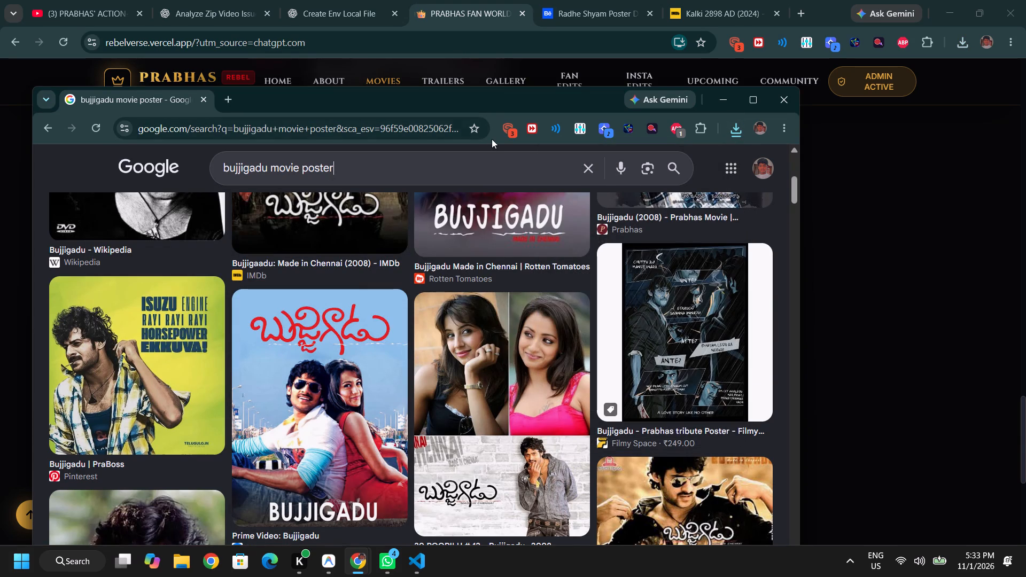
drag(456, 174, 197, 168)
key(BackSpace)
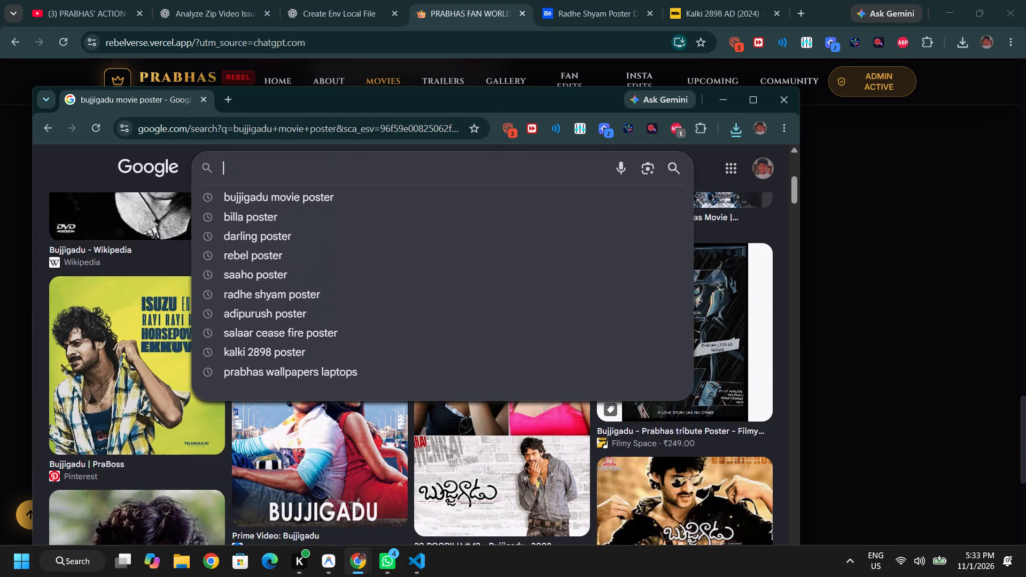
text(chatrapathi)
key(space)
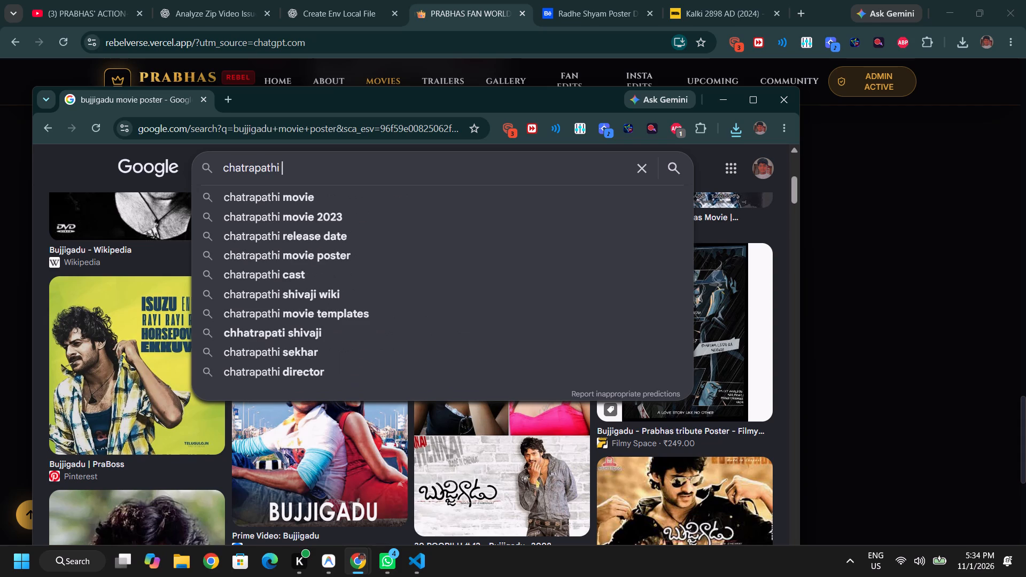
text(po)
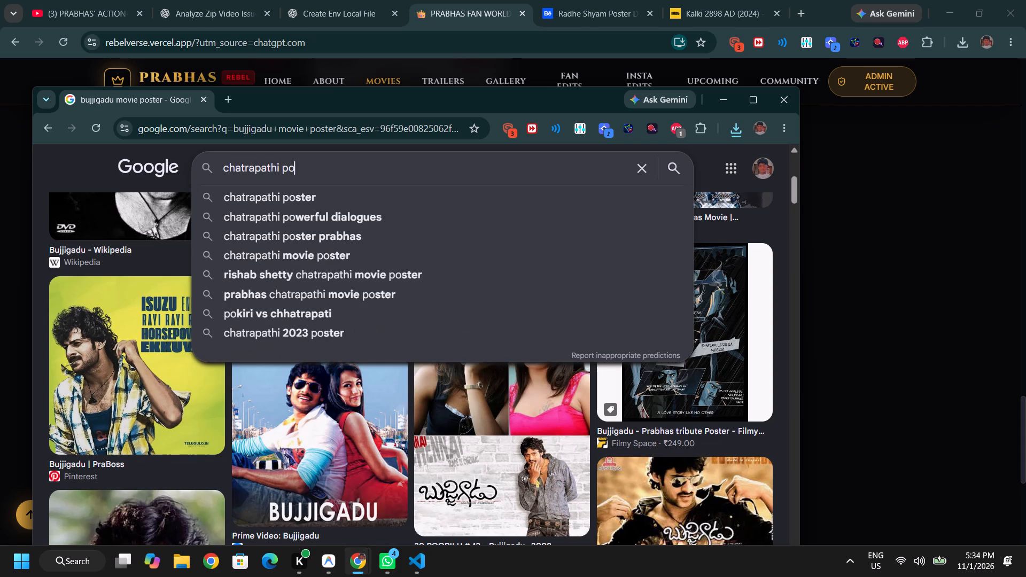
key(Down)
key(Return)
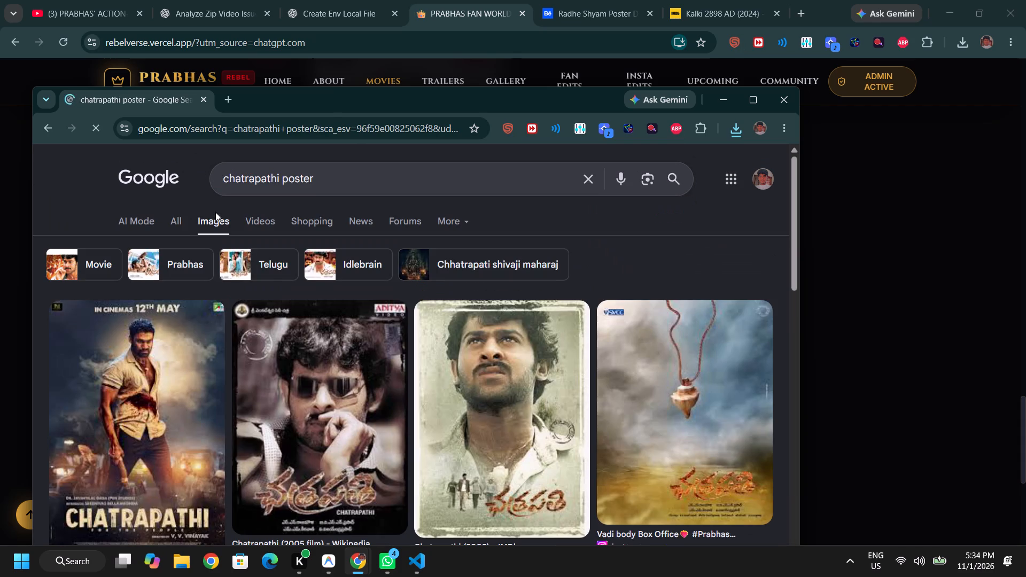
Preview IMDb's Chatrapathi (2005) poster and save its image to the Downloads folder as "chatrapathi".
scroll(208, 377, down, 1)
scroll(296, 367, down, 1)
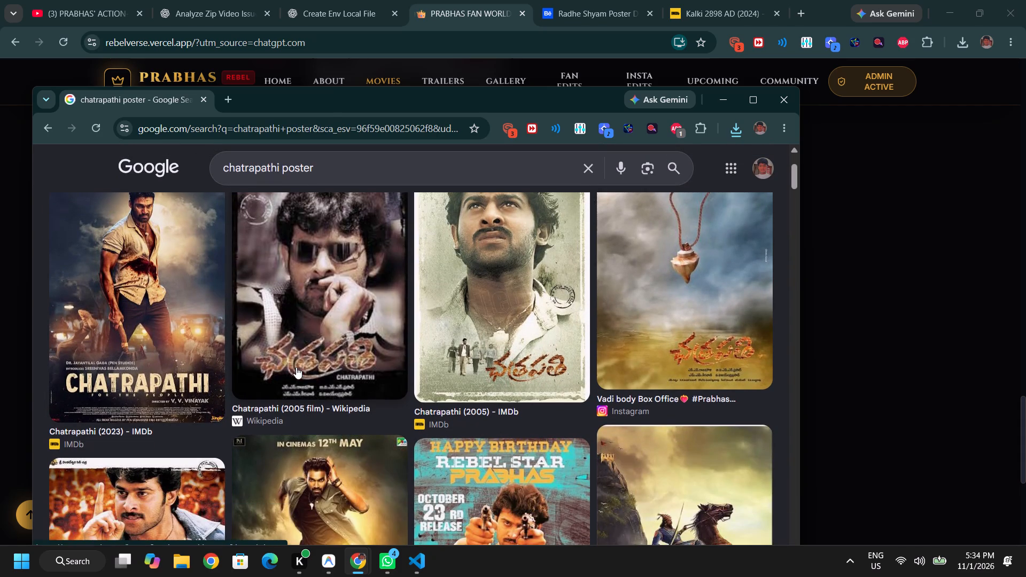
click(485, 356)
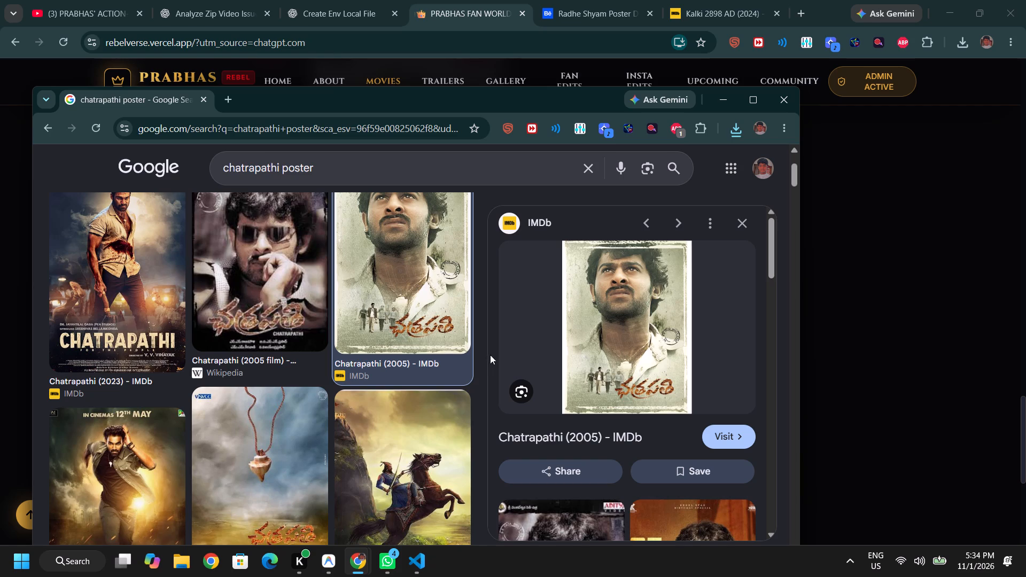
right_click(417, 330)
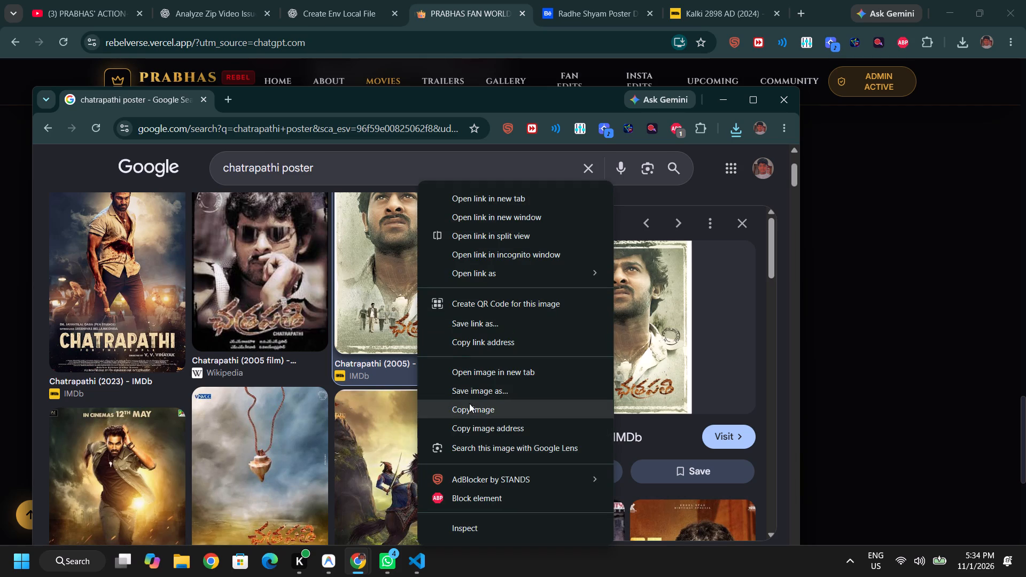
click(469, 395)
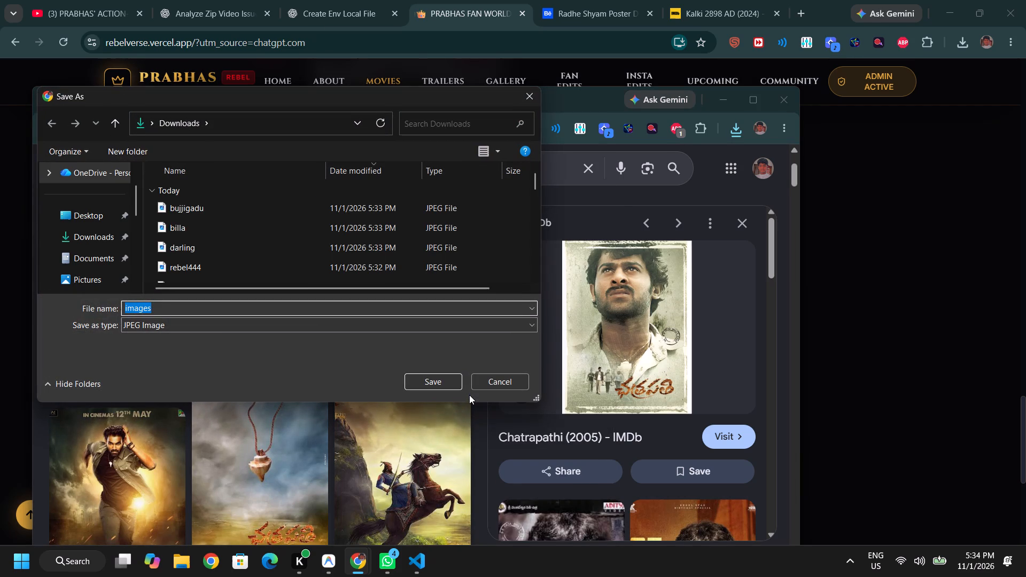
text(chatrapathi)
key(Return)
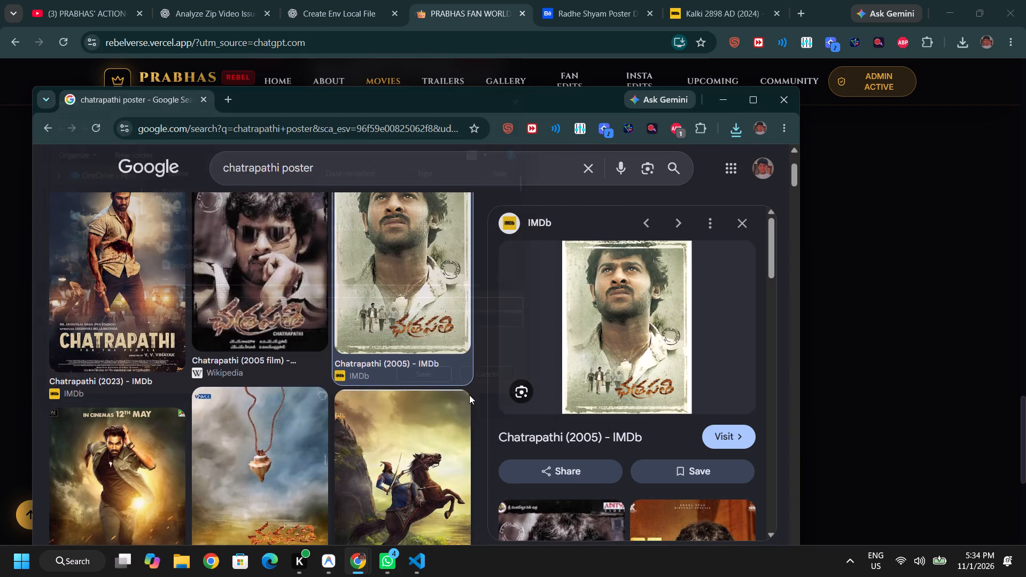
Check the fan site's movie card after Chatrapathi, and search Google Images for "varsham poster".
key(alt+Tab)
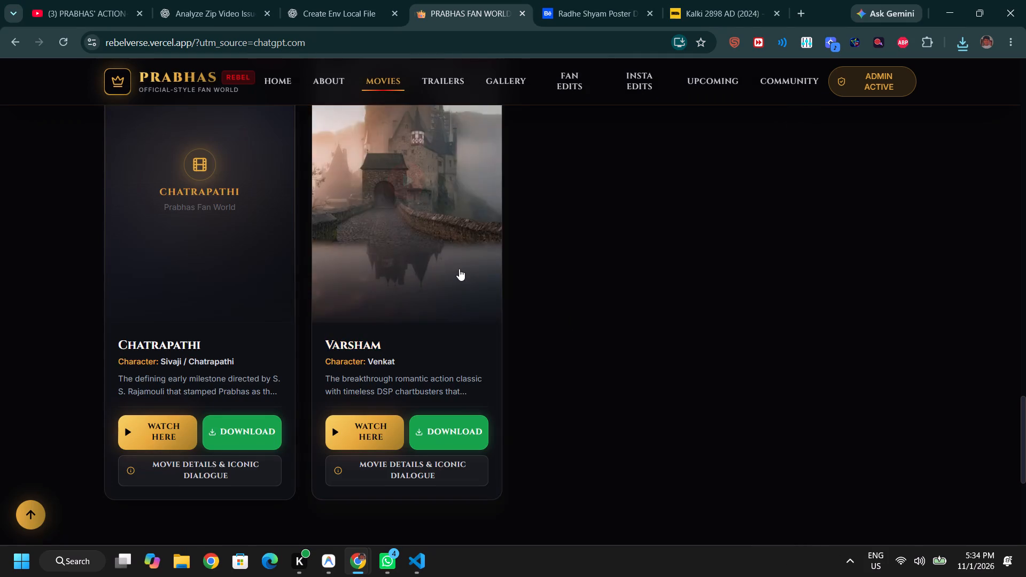
scroll(459, 269, up, 1)
key(alt+Tab)
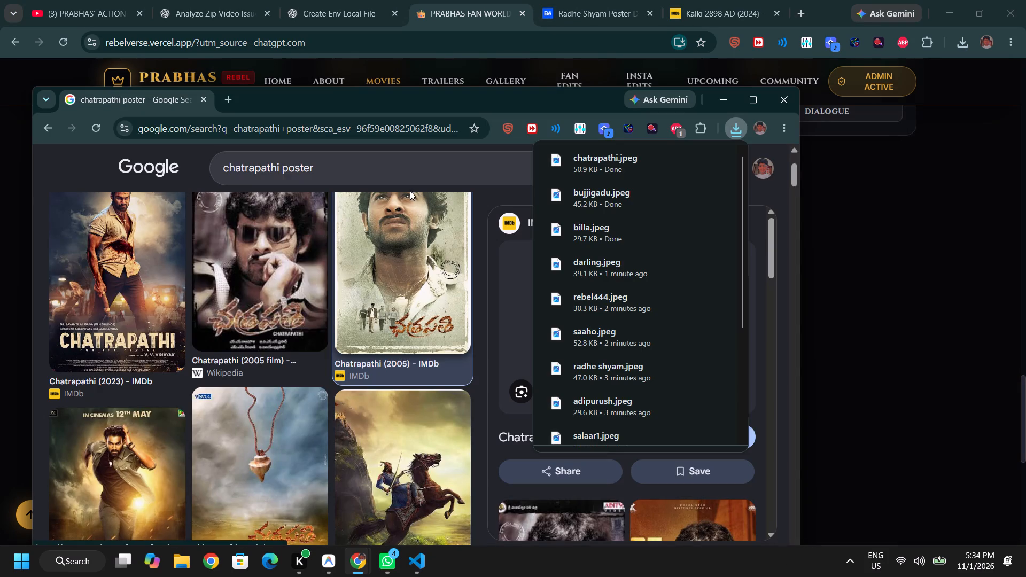
drag(371, 160, 189, 174)
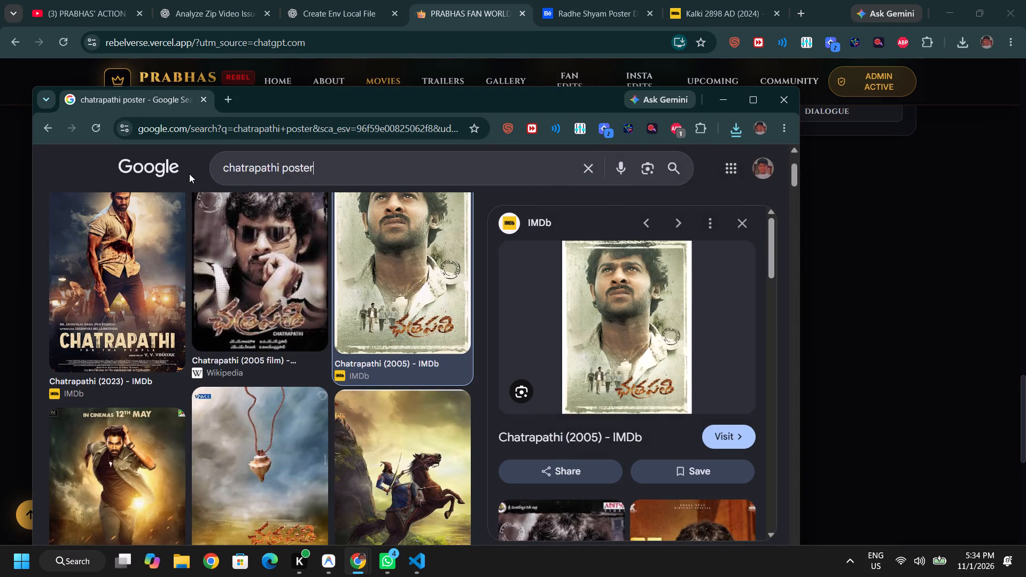
key(ctrl+a)
key(BackSpace)
text(vars)
text(ha)
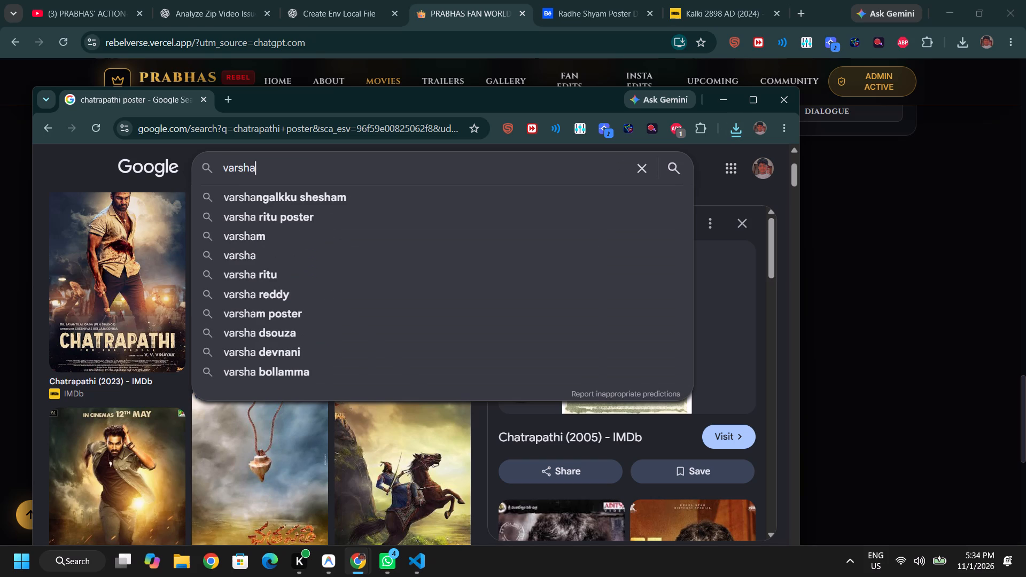
text(m)
key(space)
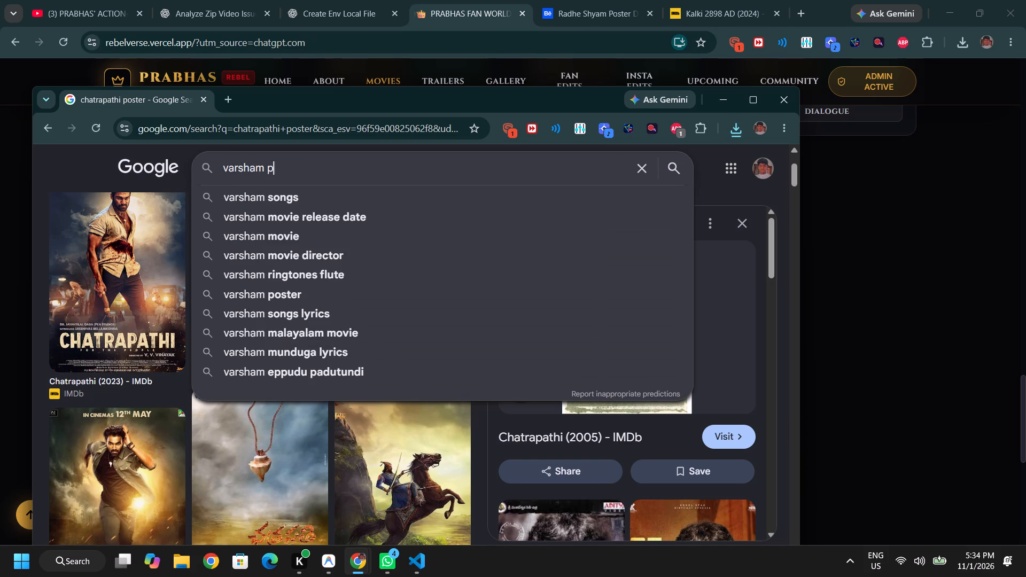
key(p)
text(os)
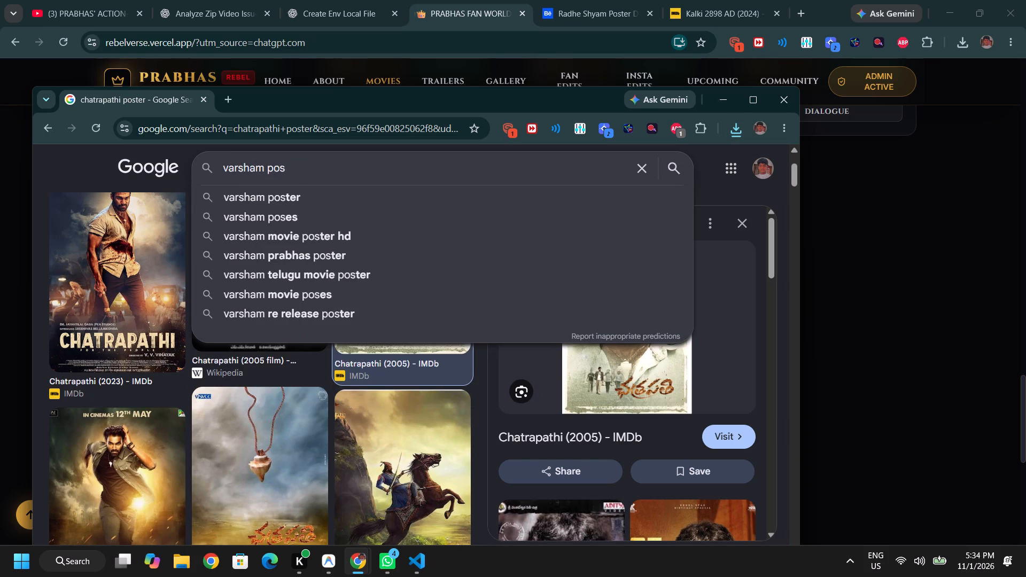
key(Down)
key(Return)
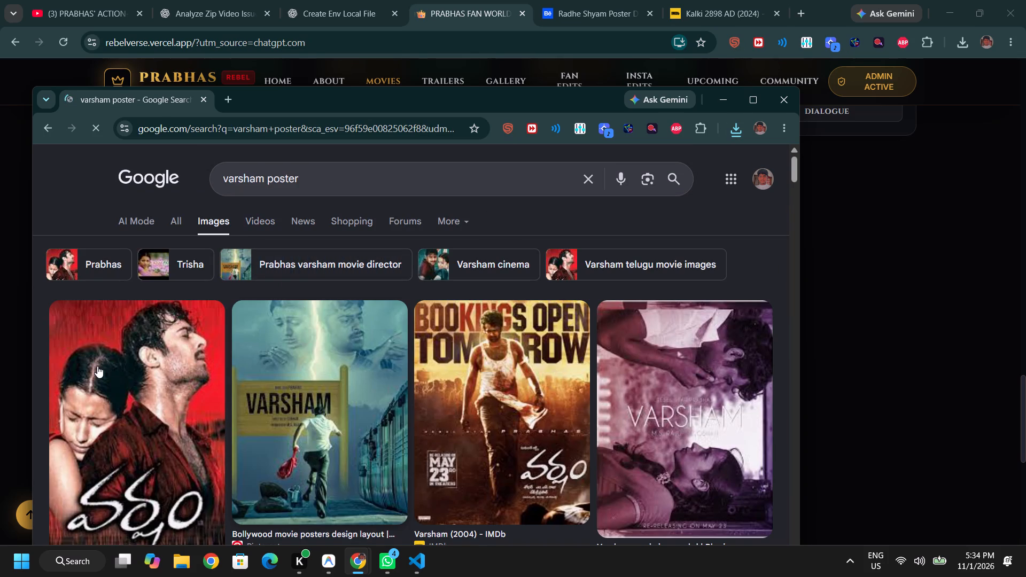
Preview the Wikipedia and Pinterest Varsham posters, and save the Pinterest one to the Downloads folder as "varsham".
click(97, 366)
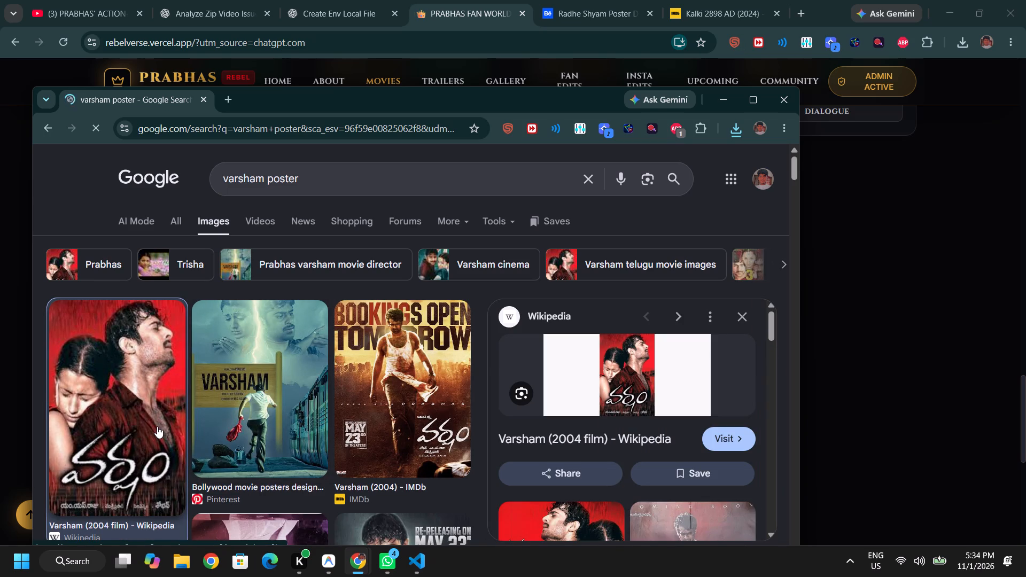
click(228, 411)
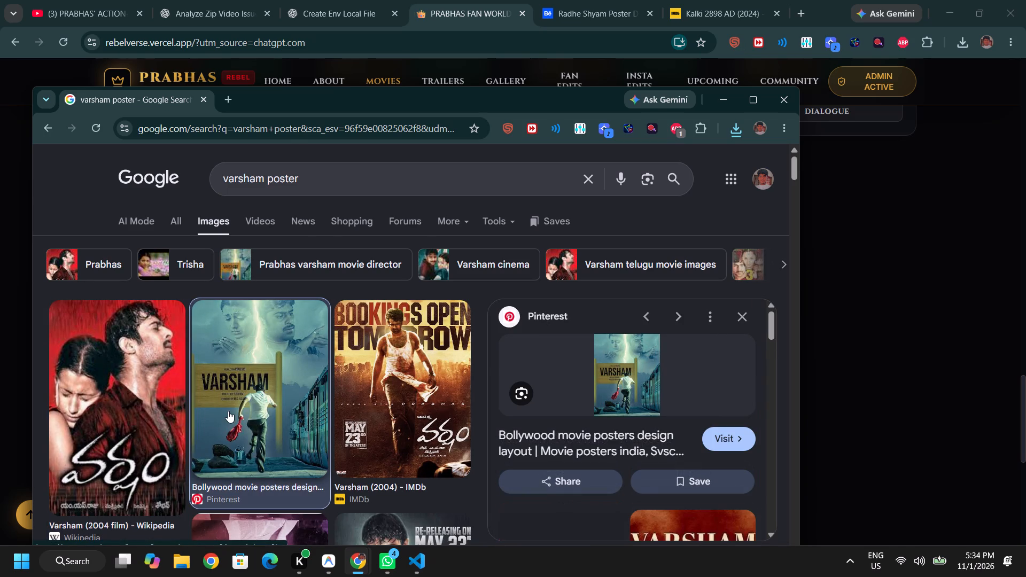
right_click(228, 411)
click(290, 252)
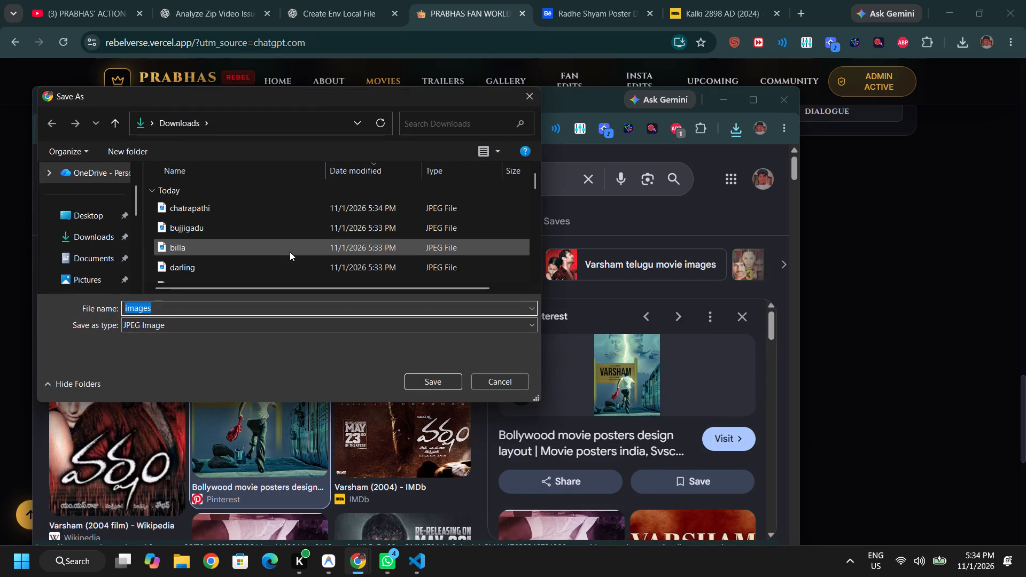
text(varsham)
key(Return)
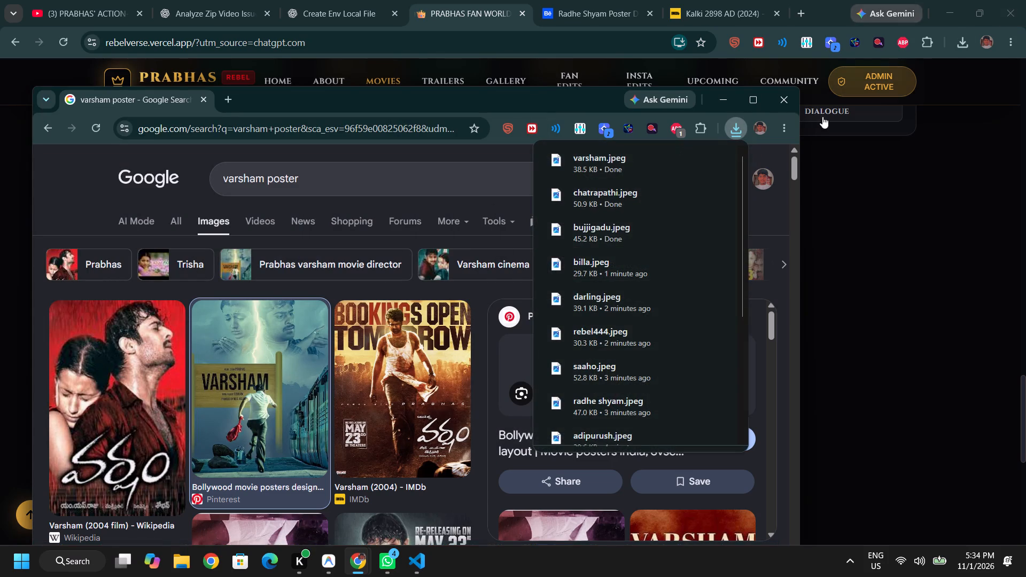
Close the image search window and open the Movies manager in the fan site's admin control center.
click(795, 93)
scroll(491, 180, up, 3)
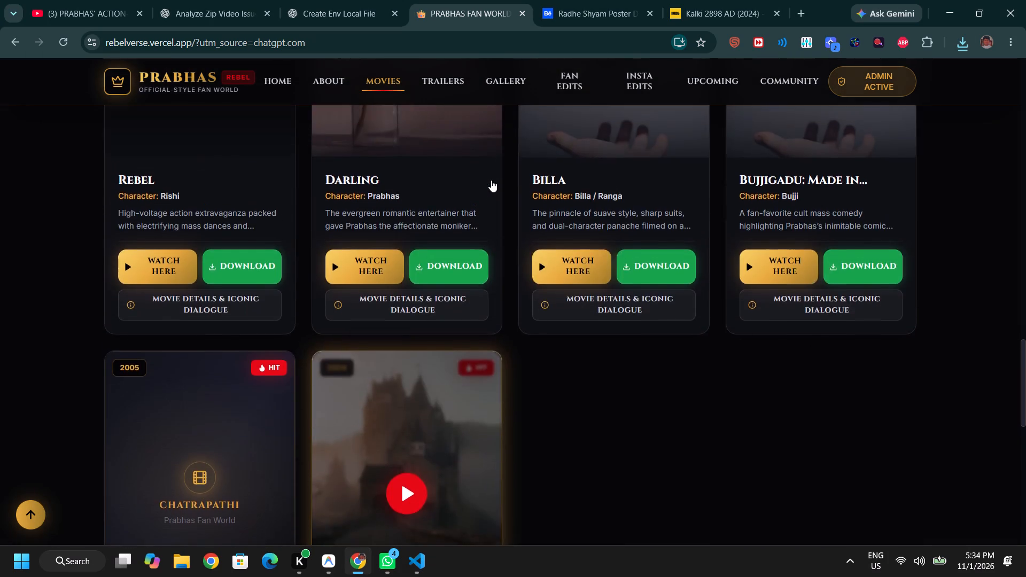
scroll(491, 180, up, 5)
click(840, 84)
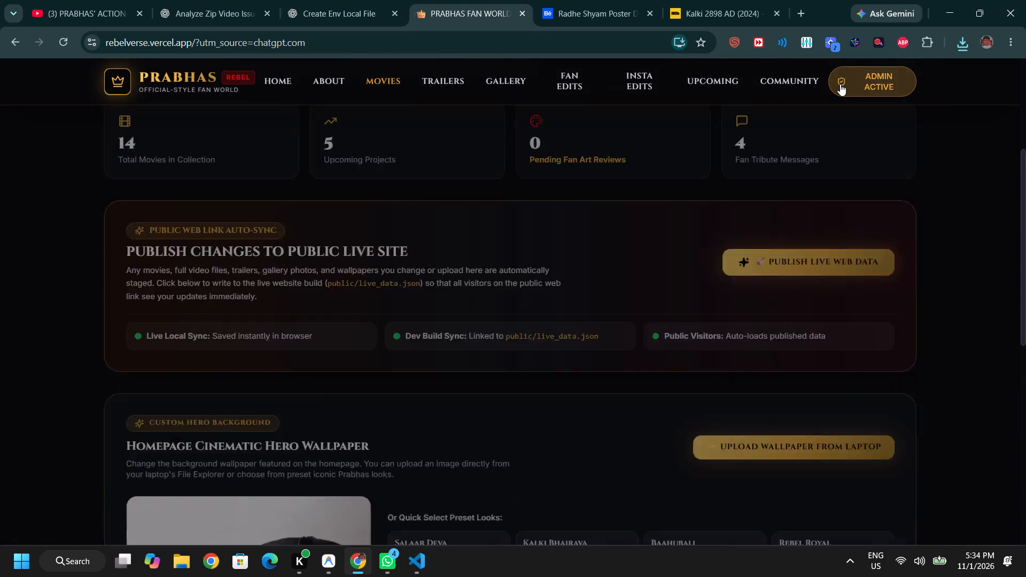
scroll(659, 255, down, 2)
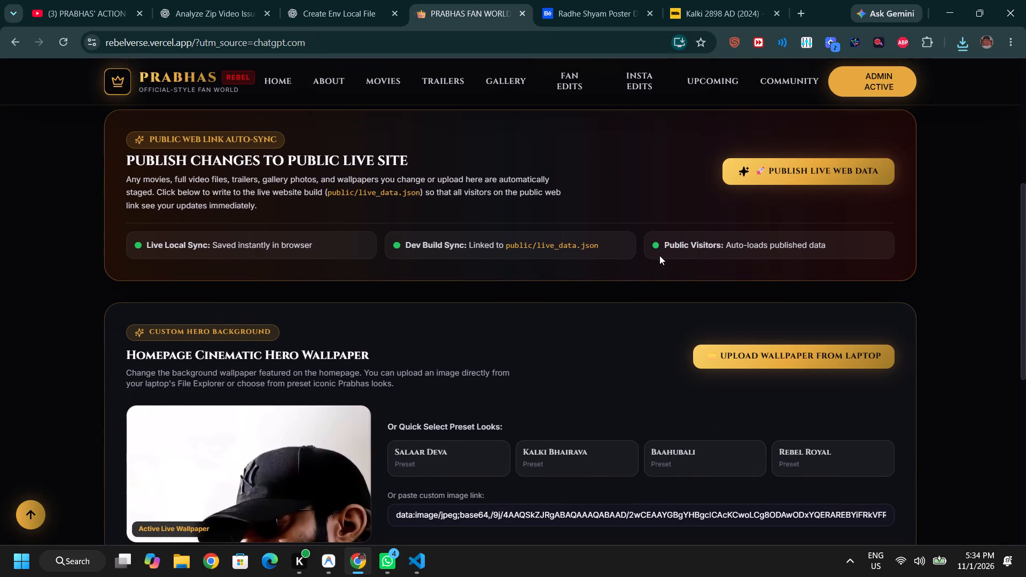
scroll(659, 255, down, 3)
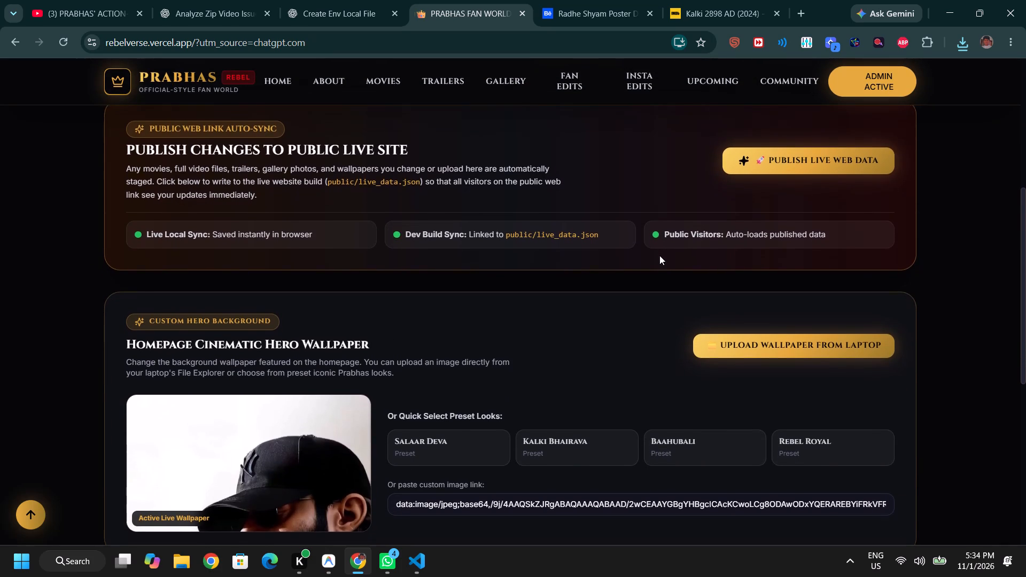
scroll(659, 255, down, 2)
scroll(659, 255, up, 7)
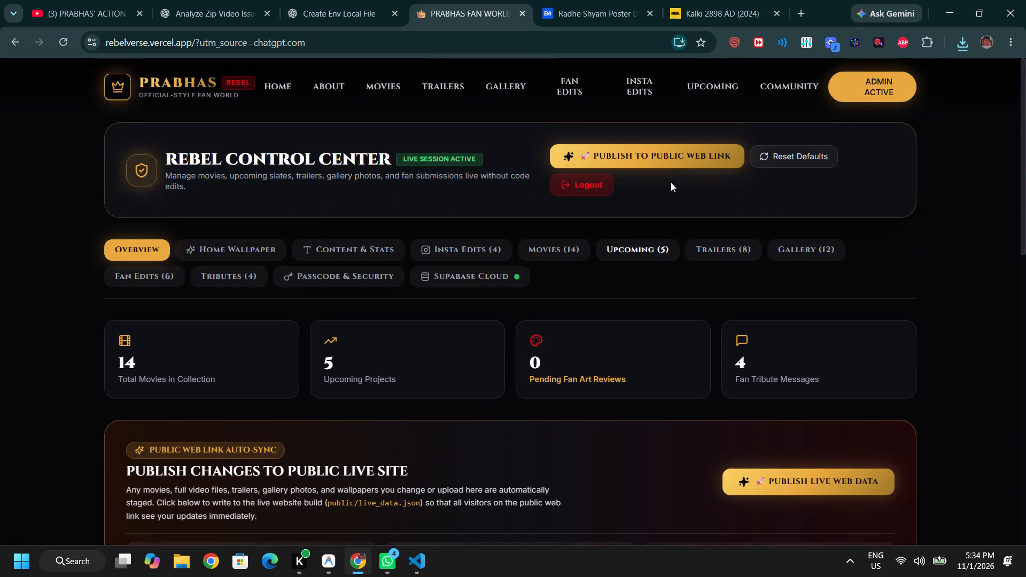
click(531, 258)
scroll(531, 258, down, 1)
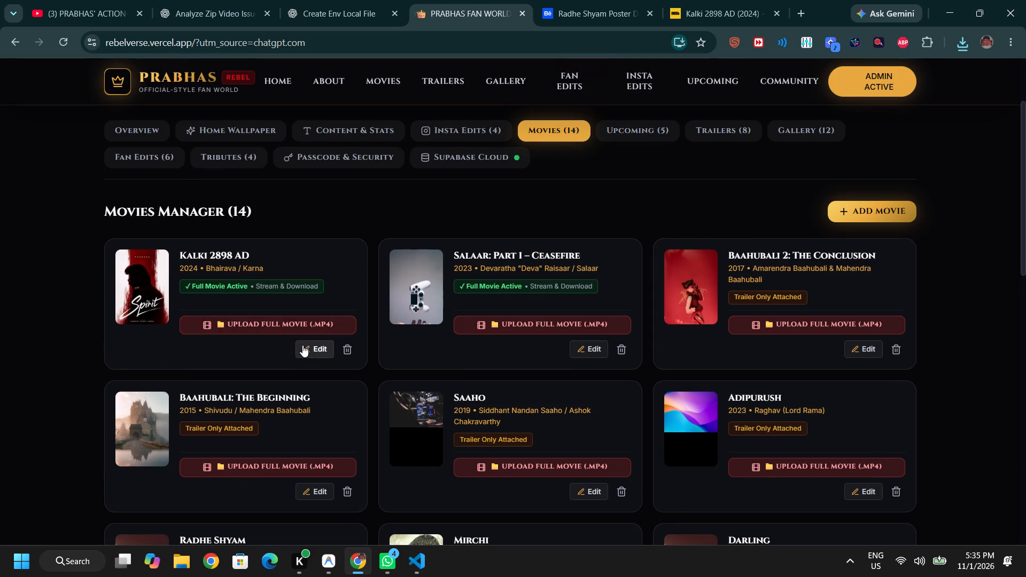
Replace the Kalki 2898 AD entry's poster with the "kalki" image from Downloads and save the movie changes.
click(302, 345)
click(385, 302)
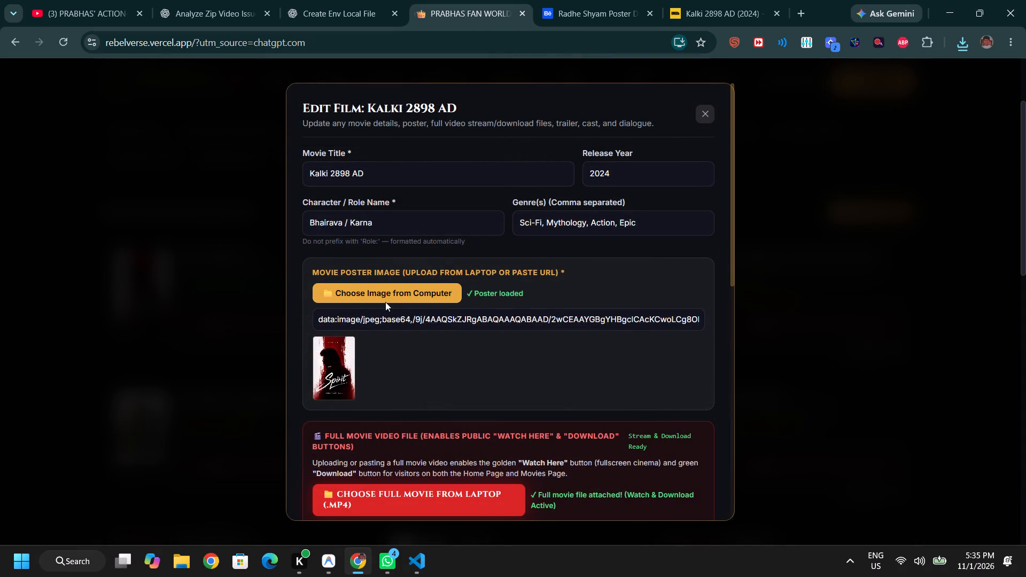
scroll(234, 150, down, 1)
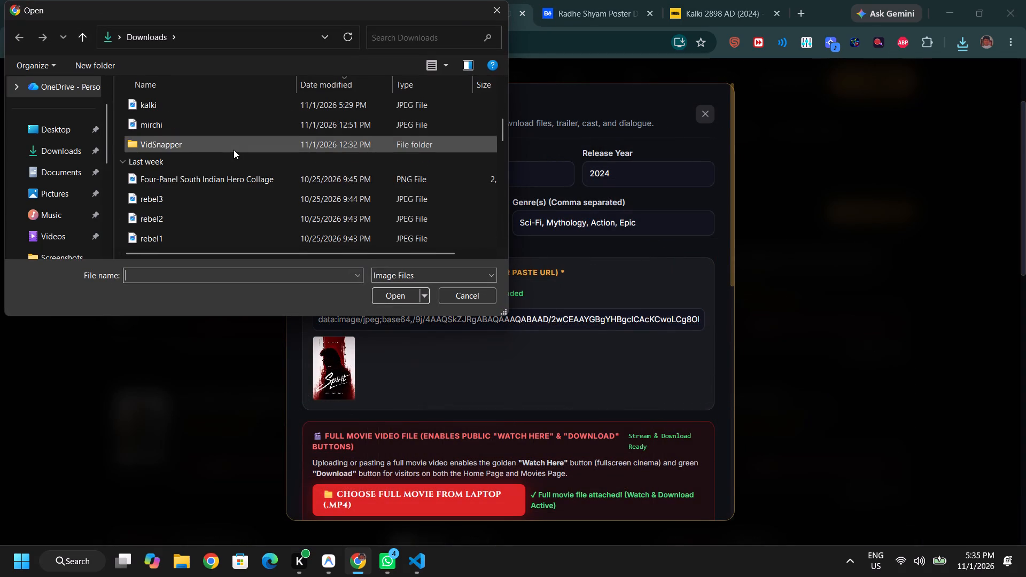
scroll(208, 134, up, 1)
click(161, 167)
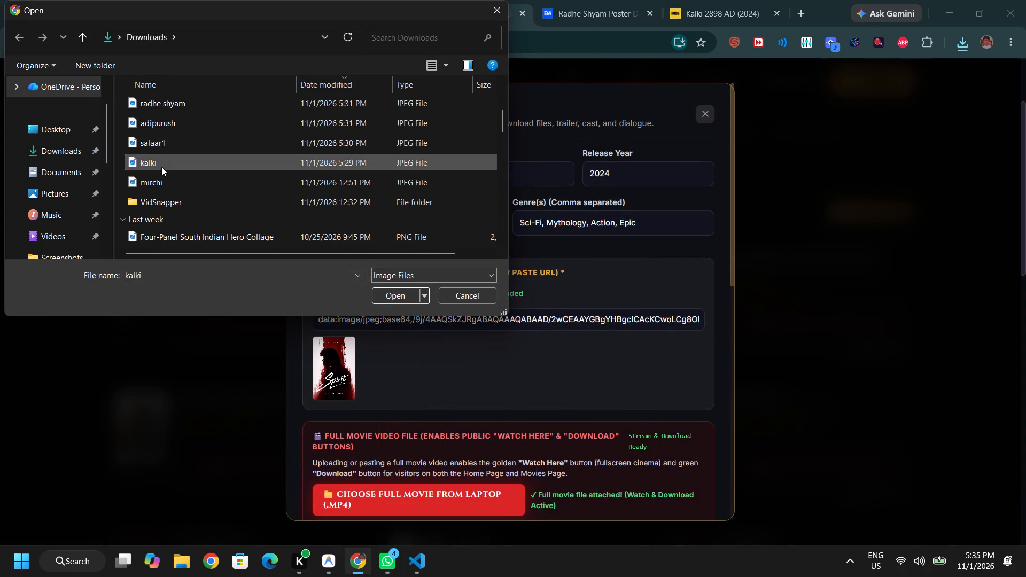
click(384, 301)
scroll(455, 319, down, 1)
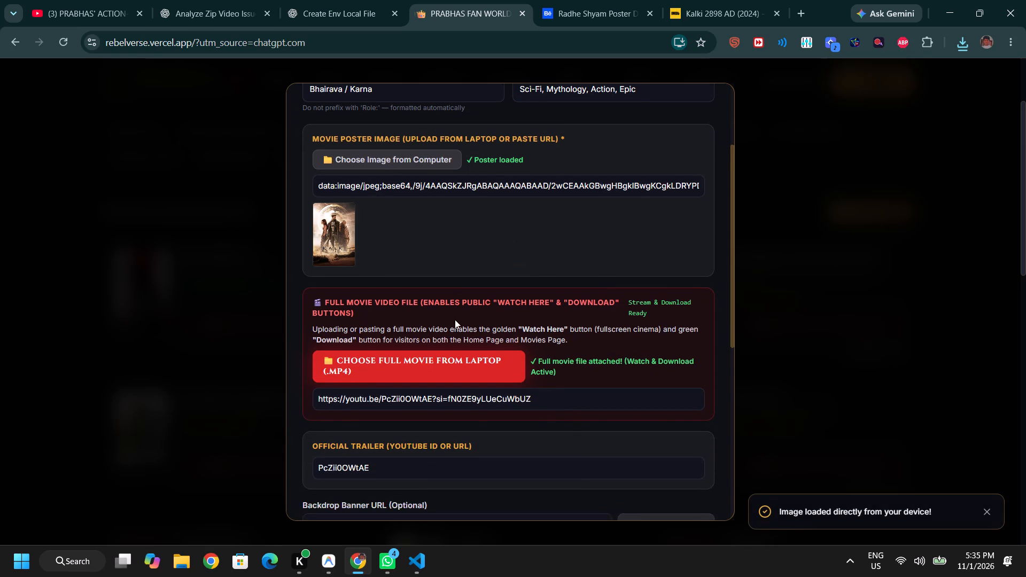
scroll(455, 319, down, 2)
scroll(573, 458, down, 2)
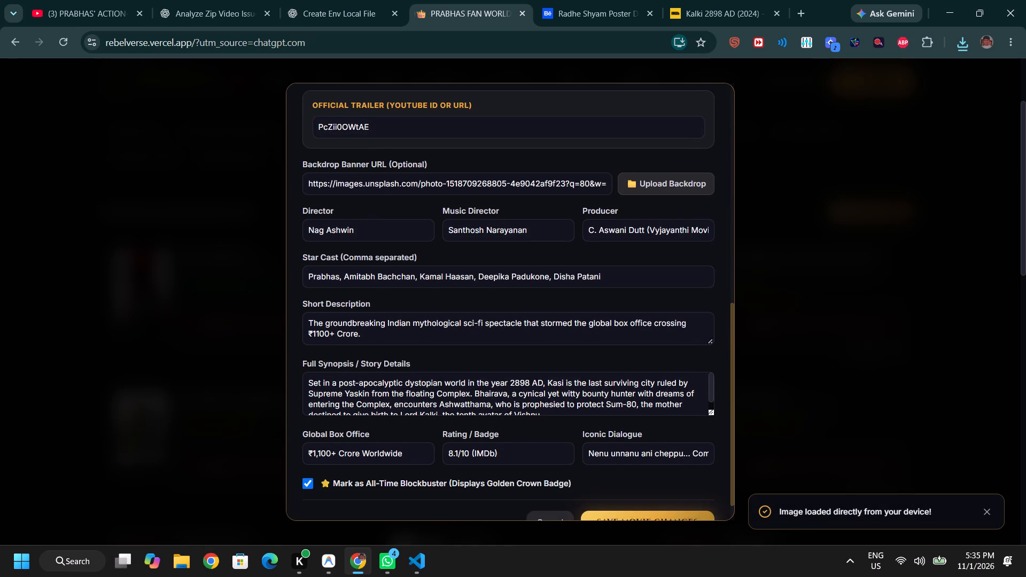
scroll(580, 451, down, 1)
click(644, 501)
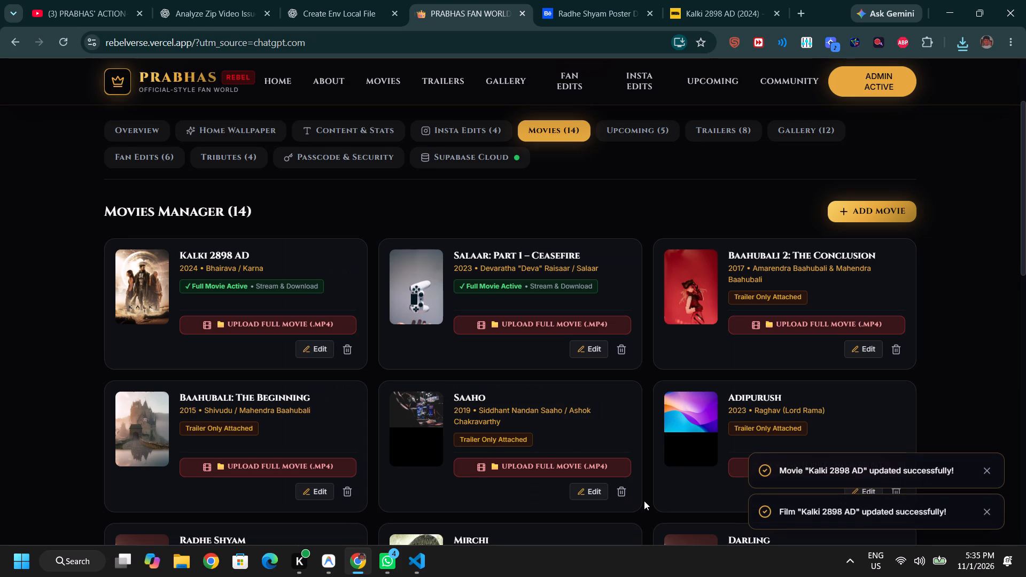
Replace the Salaar: Part 1 – Ceasefire entry's poster with the "salaar1" image from Downloads and save the movie changes.
click(579, 344)
click(409, 301)
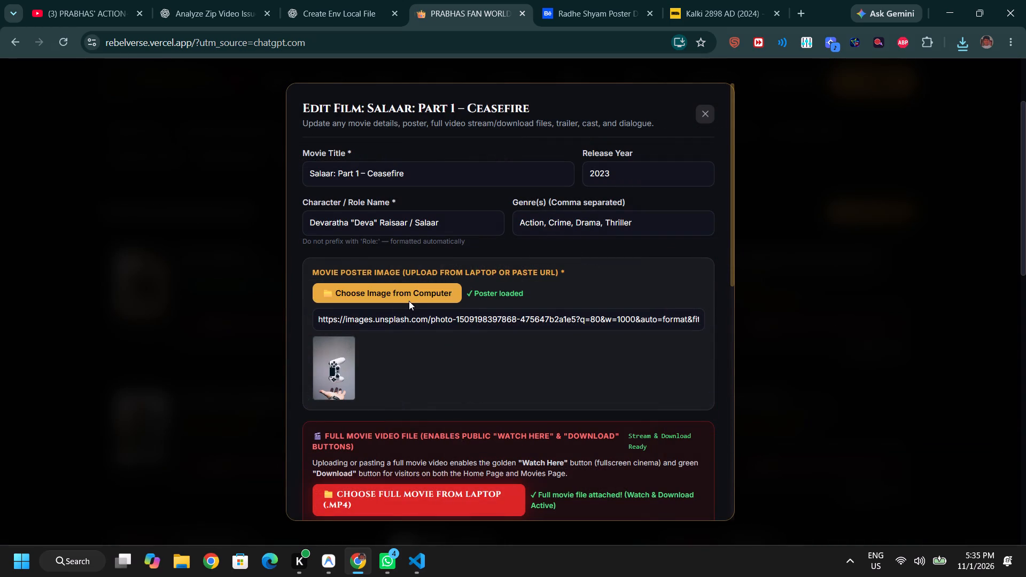
scroll(220, 145, down, 1)
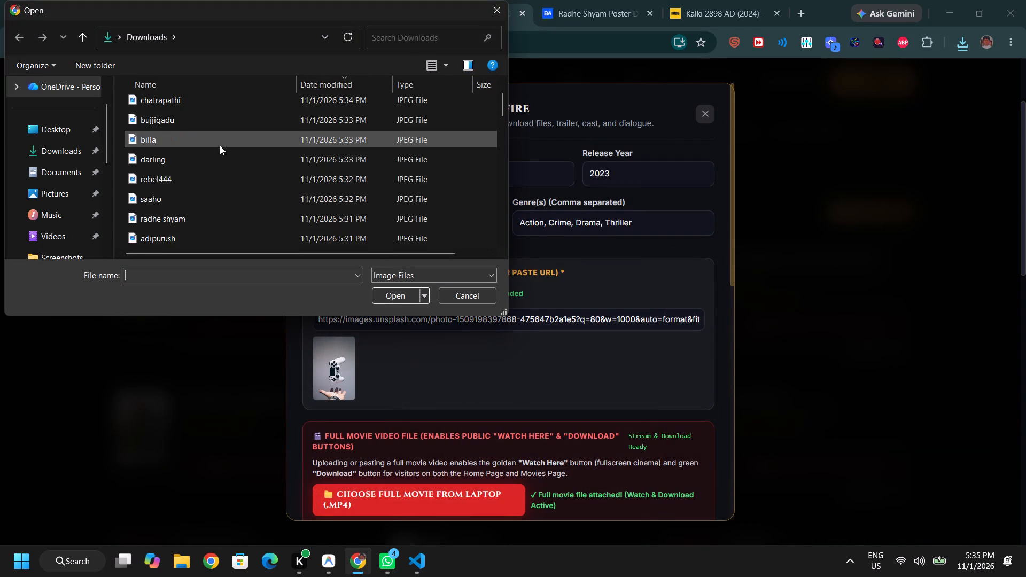
scroll(220, 145, down, 1)
scroll(207, 131, up, 1)
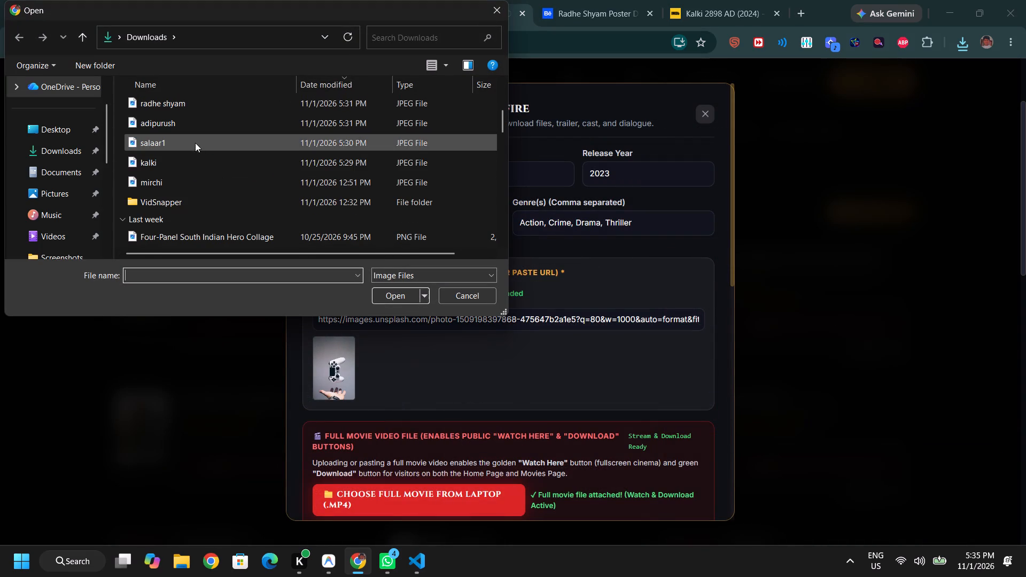
click(191, 145)
click(382, 297)
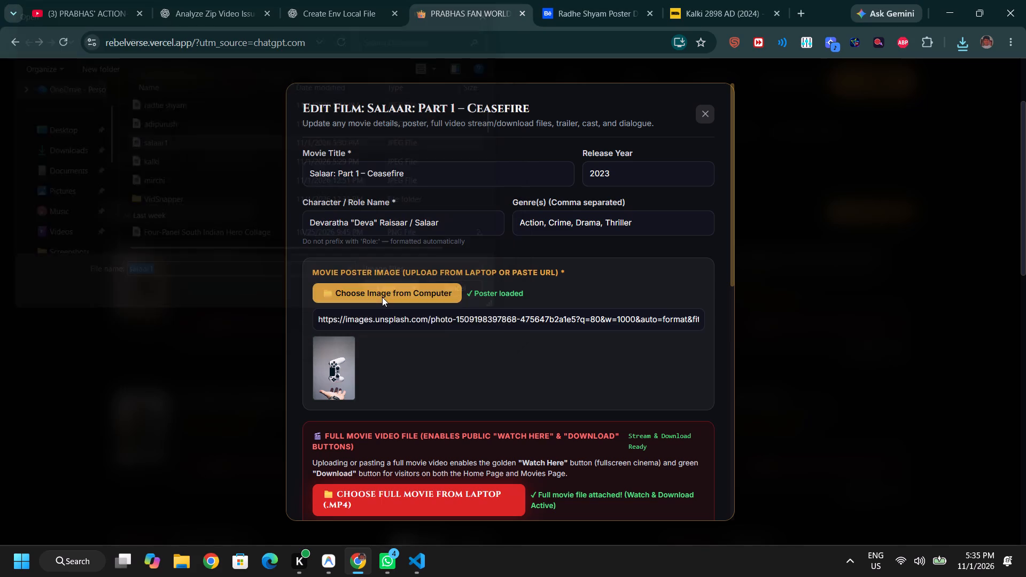
scroll(486, 331, down, 5)
click(613, 487)
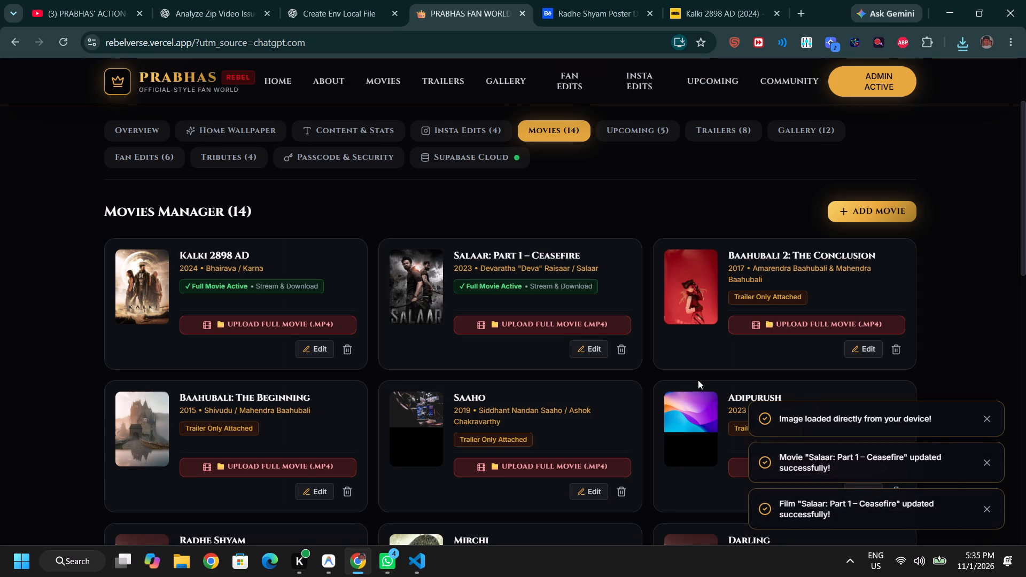
Open the Baahubali 2: The Conclusion entry for editing and look through its form.
click(851, 350)
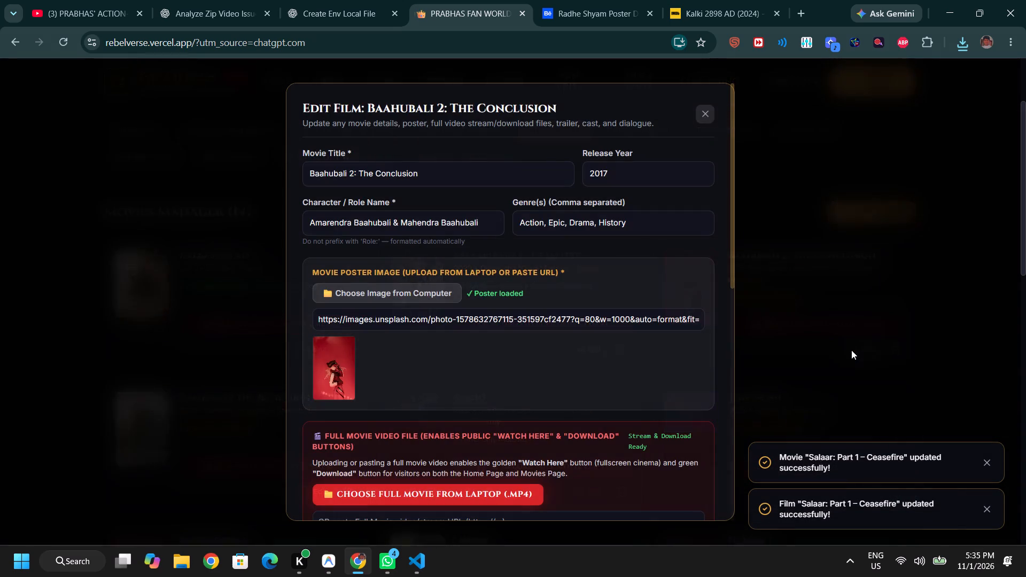
scroll(540, 310, down, 6)
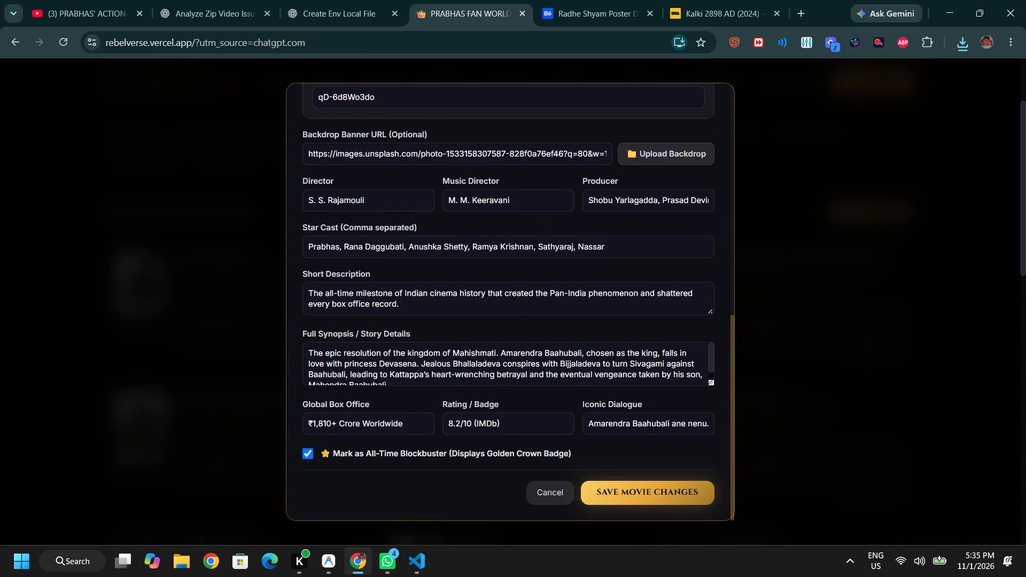
scroll(509, 305, up, 3)
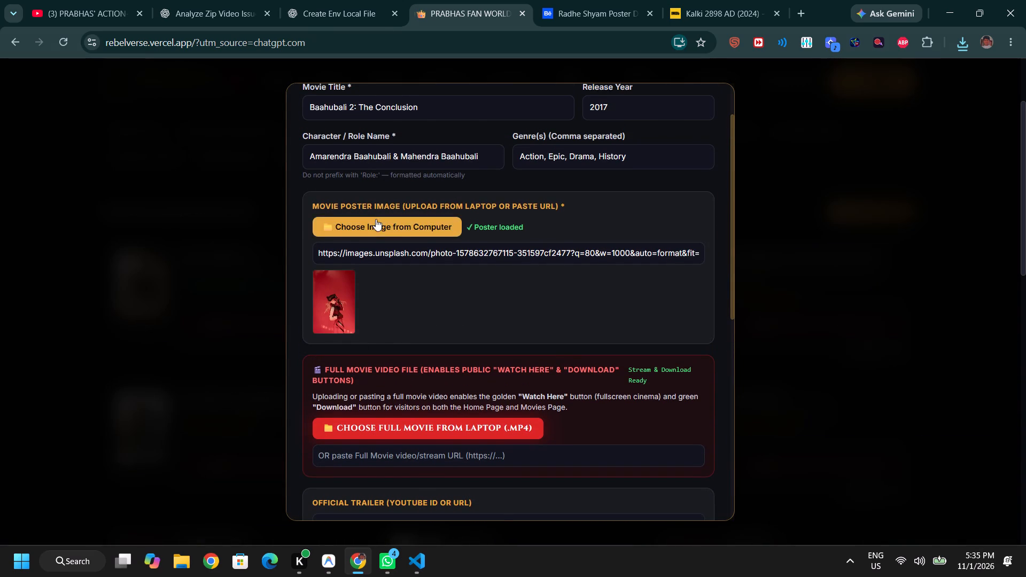
scroll(376, 219, up, 1)
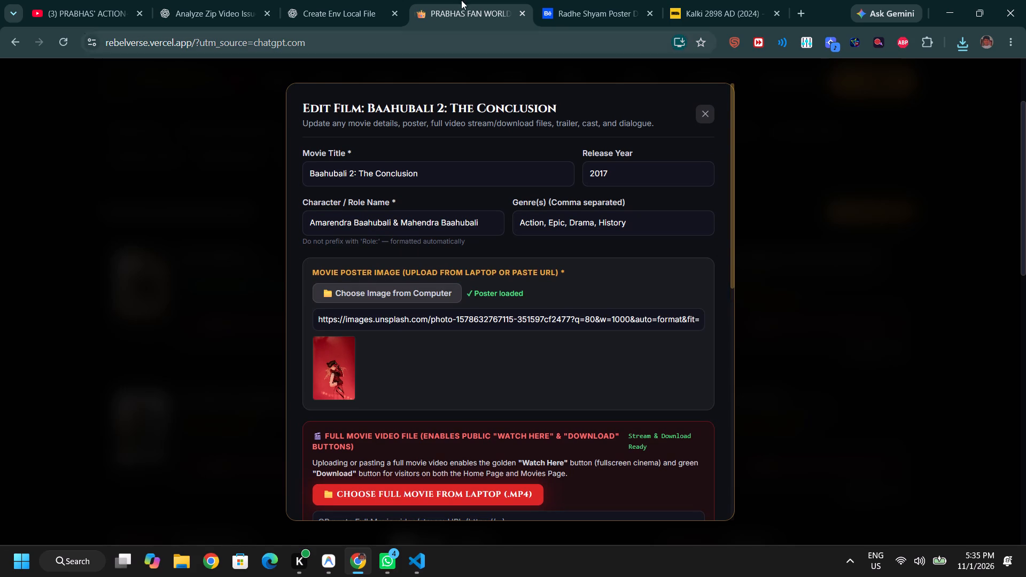
Search Google for "bahubali conclusion" in a new tab and browse the image results.
click(797, 14)
text(bah)
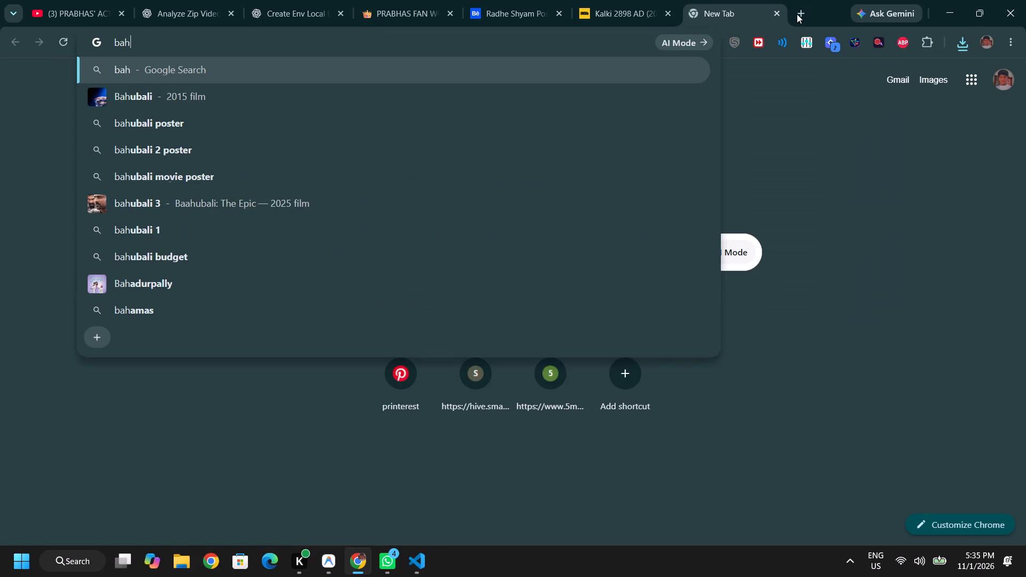
text(ubali)
key(space)
text(con)
text(clu)
key(Down)
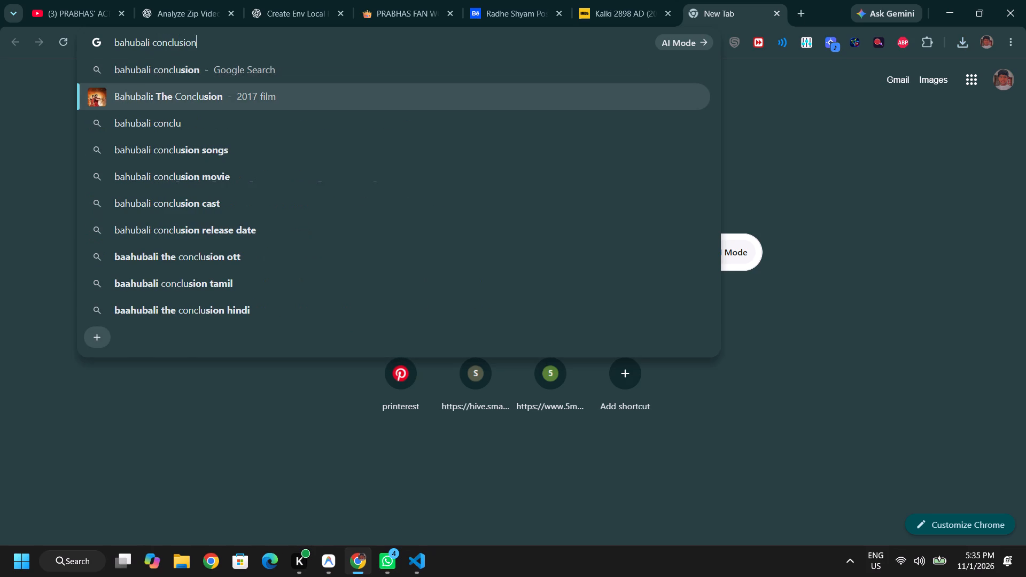
key(Return)
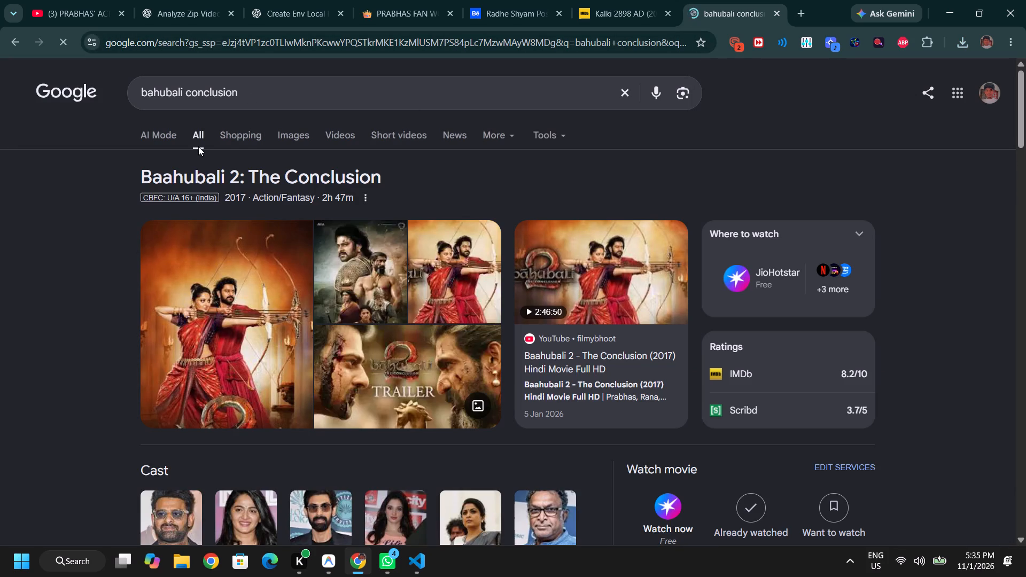
click(294, 136)
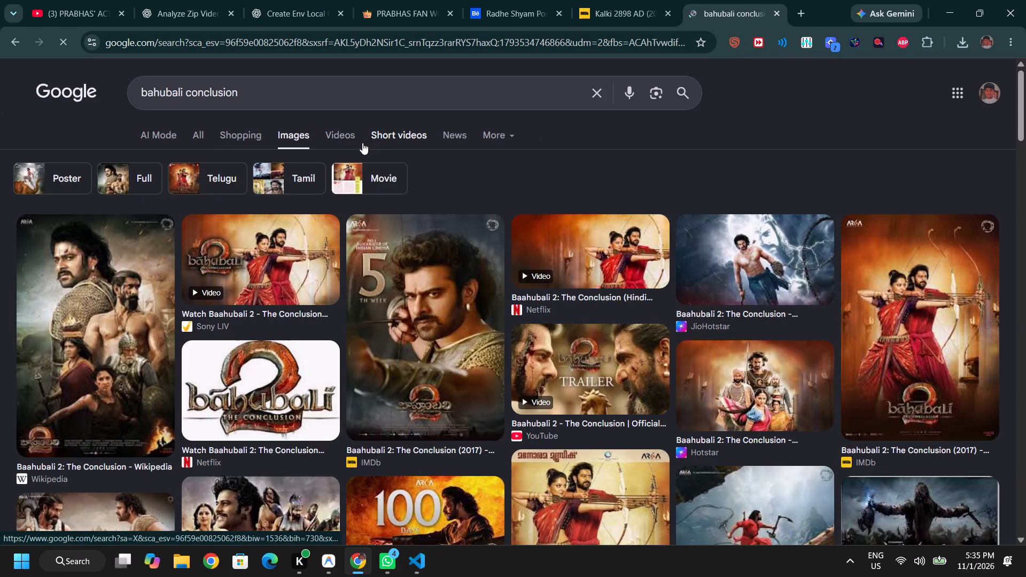
scroll(69, 394, down, 1)
scroll(69, 394, up, 1)
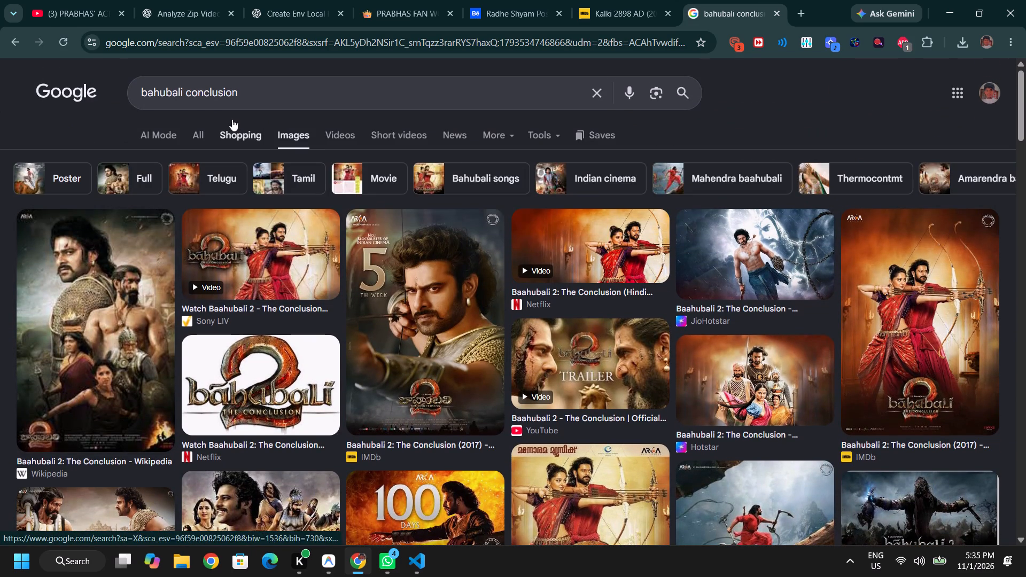
Refine the image search to "baahubali the conclusion poster".
click(263, 99)
key(space)
text(pos)
key(Down)
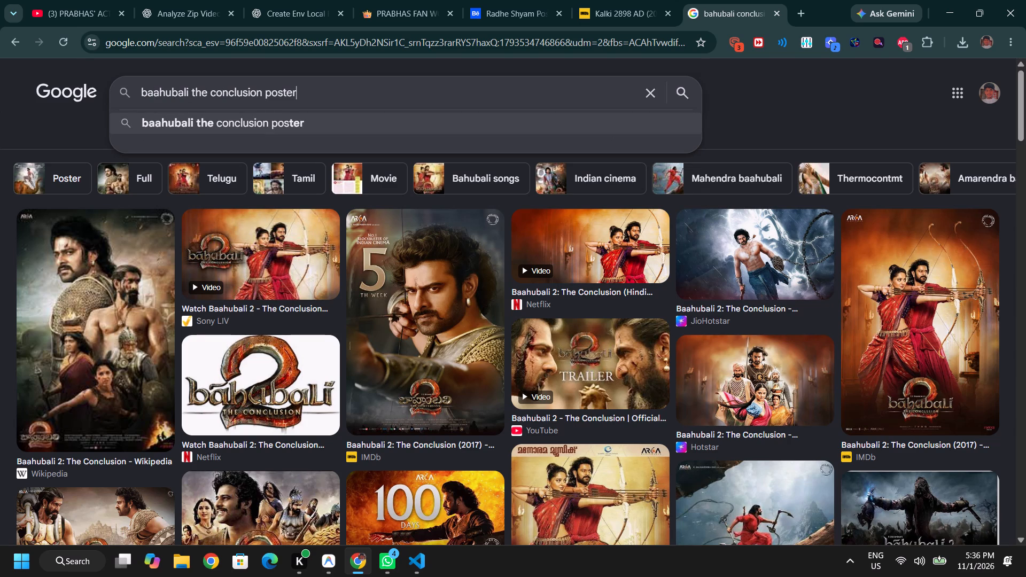
key(Return)
Preview the yellow "5th week" Baahubali 2 poster from IMP Awards and save its image to the Downloads folder as "bahubali 2".
scroll(133, 239, down, 2)
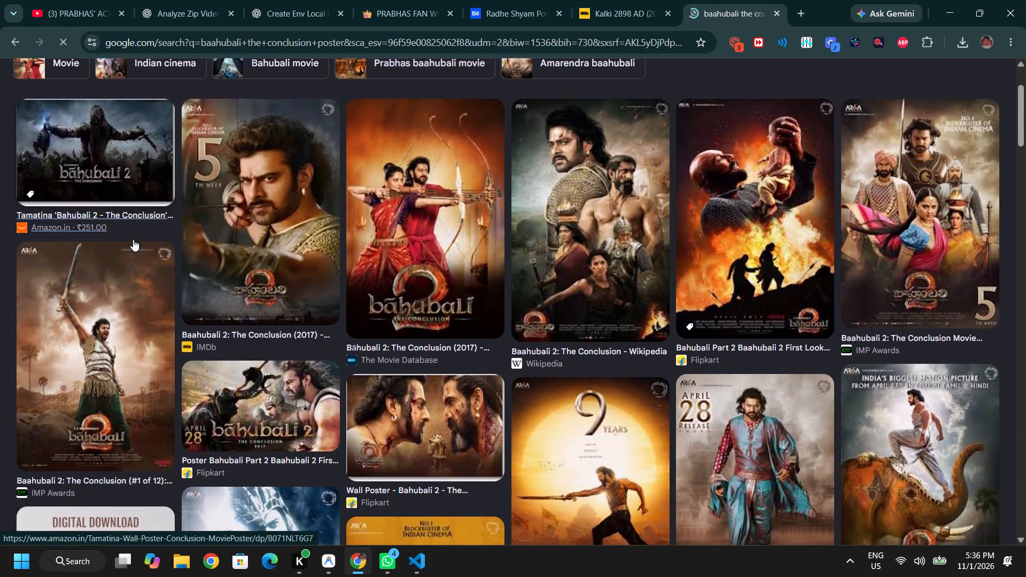
scroll(133, 239, down, 2)
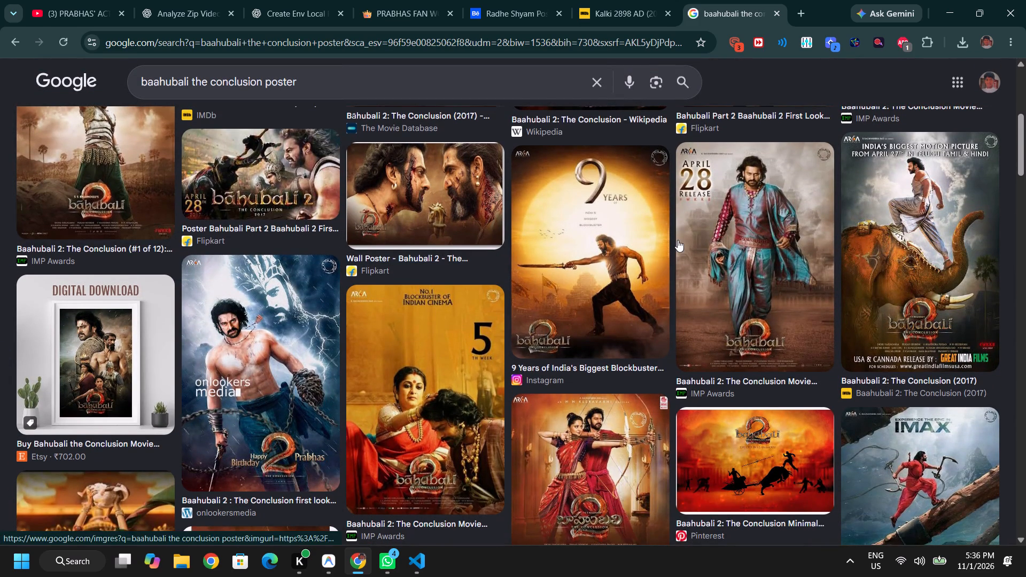
scroll(616, 351, down, 1)
click(434, 347)
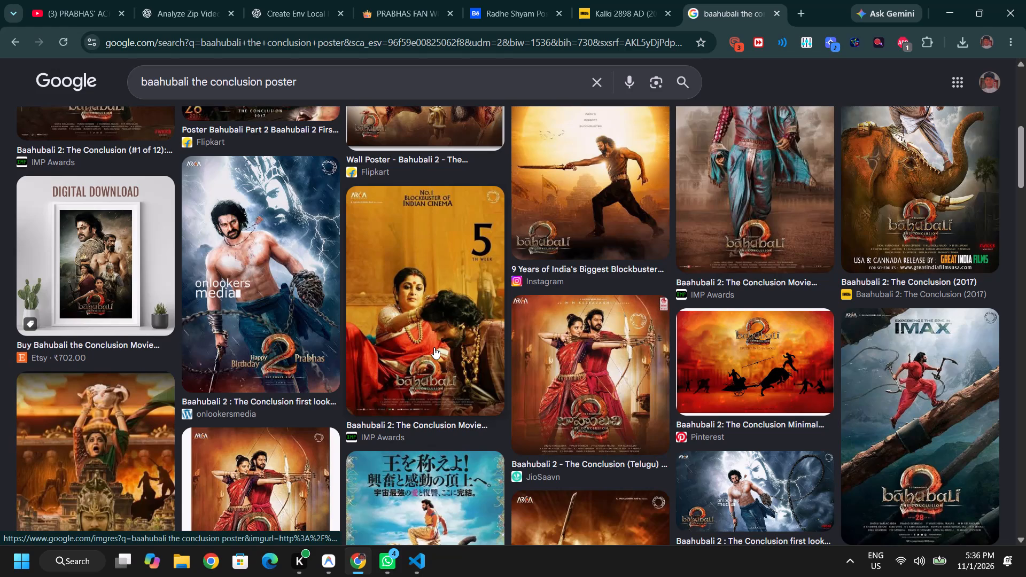
click(439, 352)
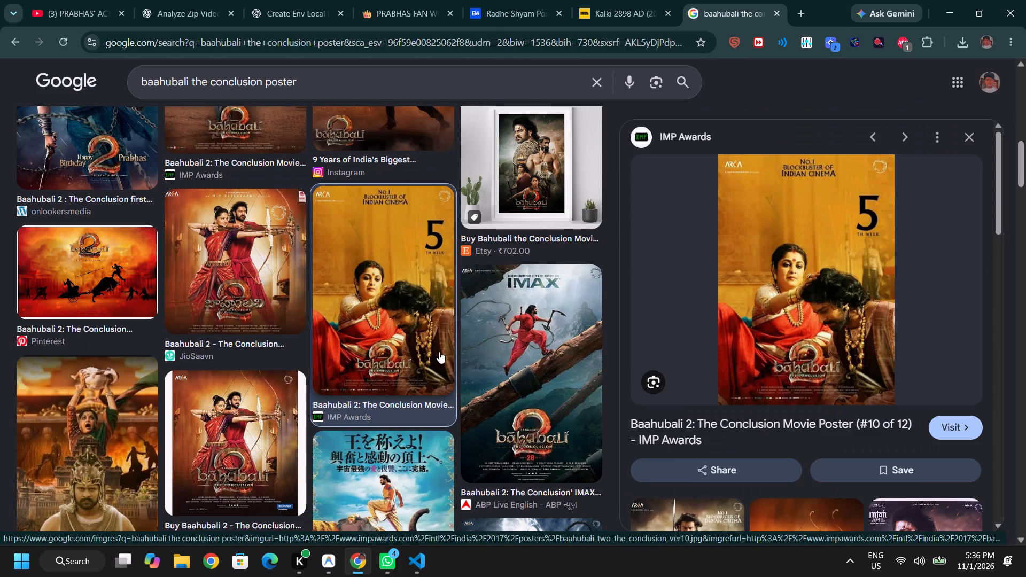
right_click(408, 334)
click(467, 392)
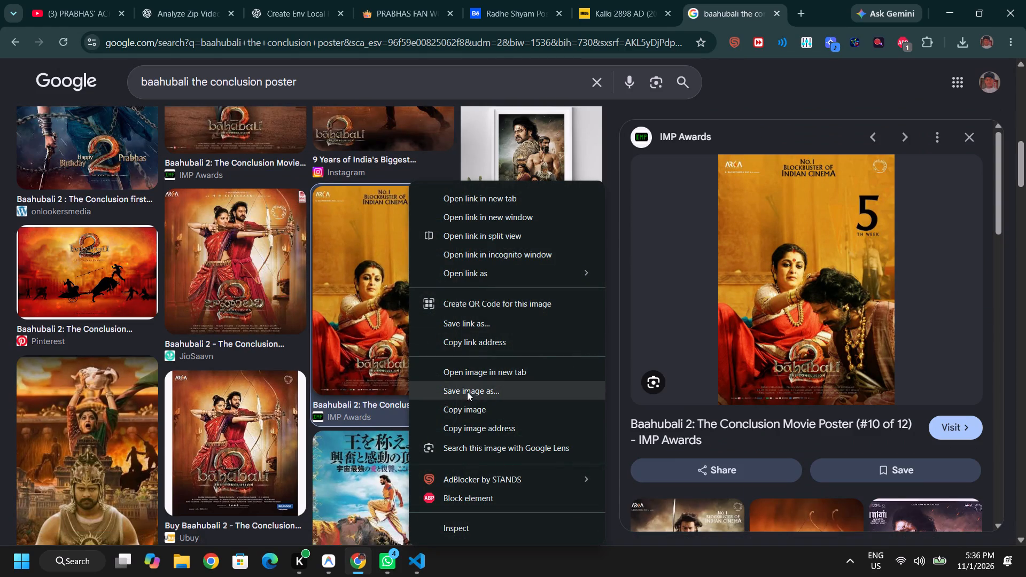
text(bahubali 2)
key(Return)
Back in the fan site, replace the Baahubali 2: The Conclusion poster with the "bahubali 2" image and save the movie changes.
click(384, 2)
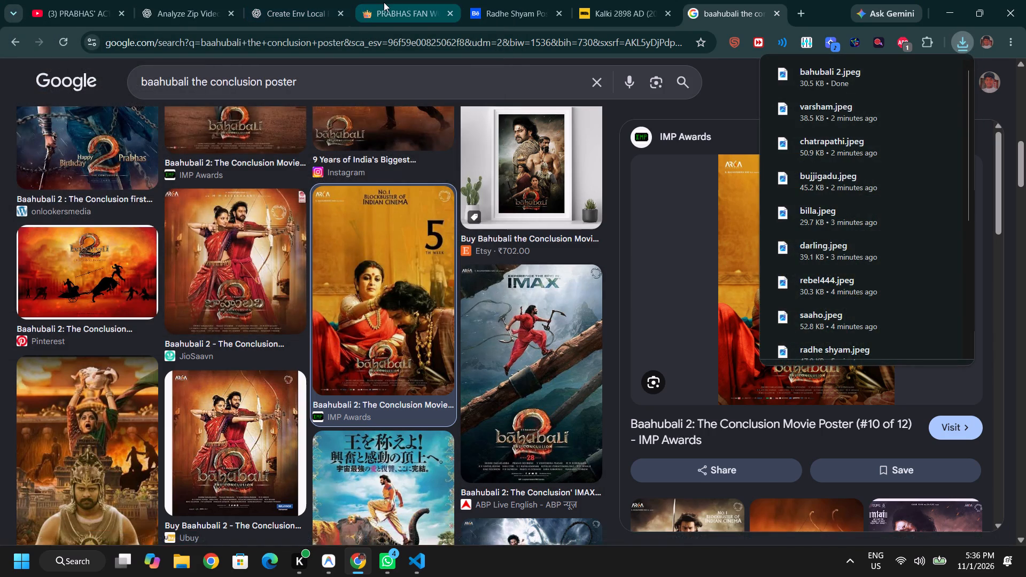
click(343, 299)
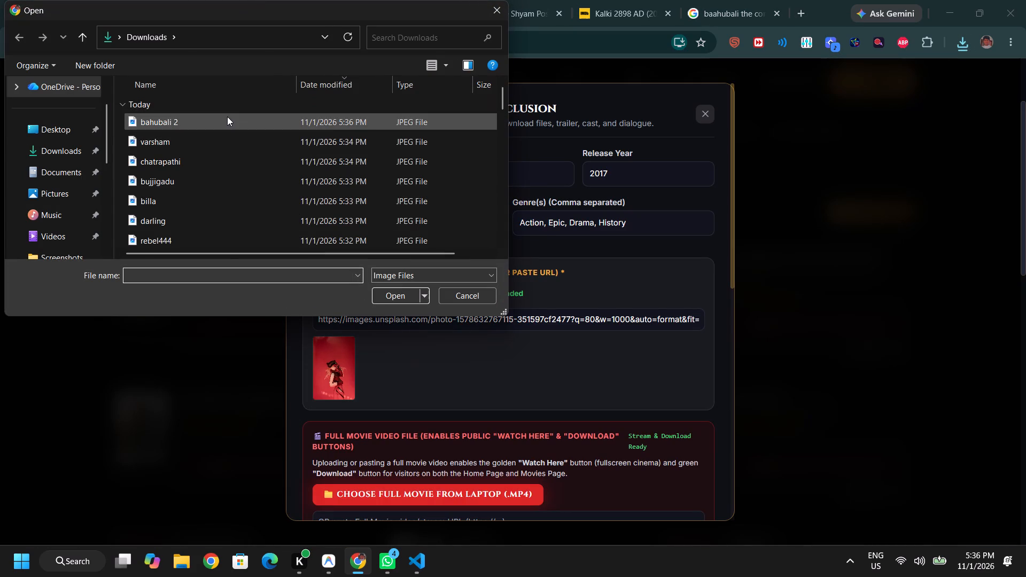
click(227, 116)
click(385, 292)
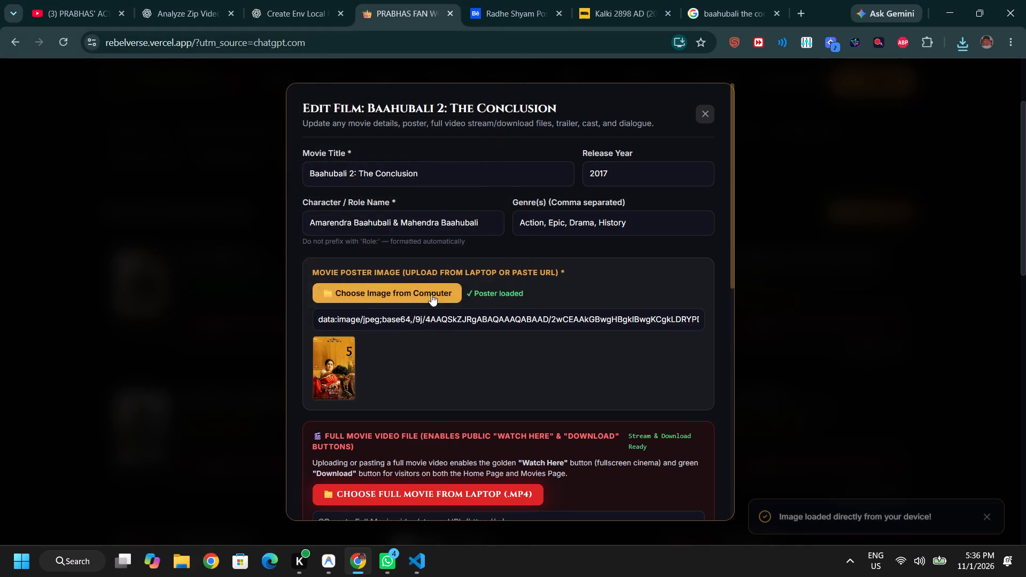
scroll(481, 311, down, 6)
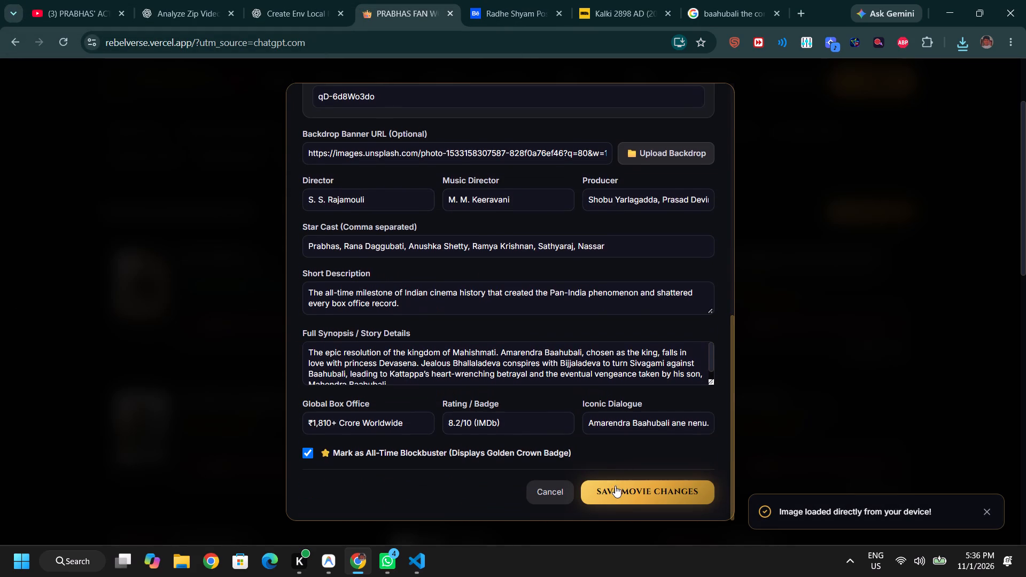
click(615, 486)
Search Google for "bahubali 1 posters" in place of the Behance Radhe Shyam page and show the image results.
scroll(703, 306, down, 1)
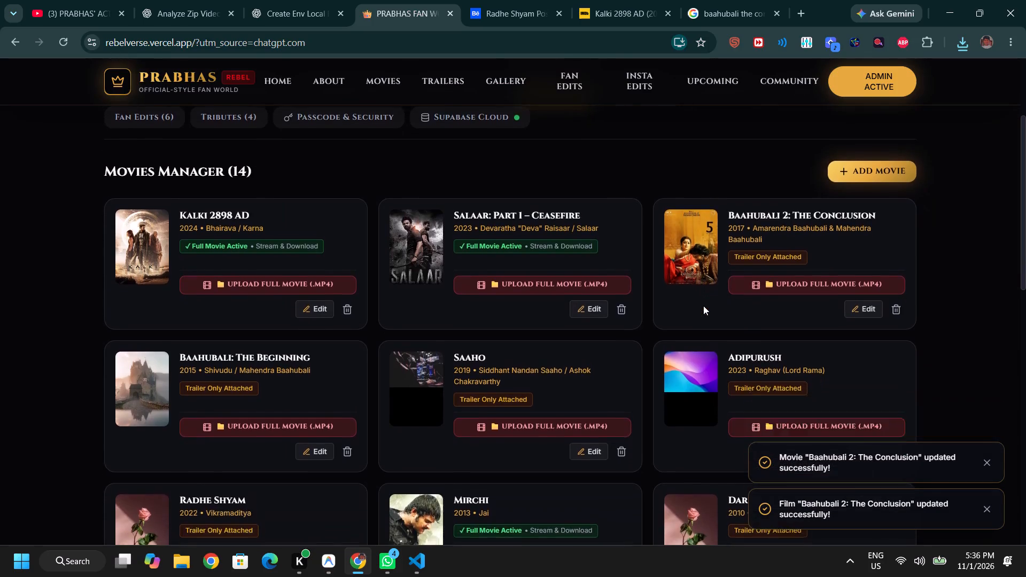
scroll(703, 306, down, 1)
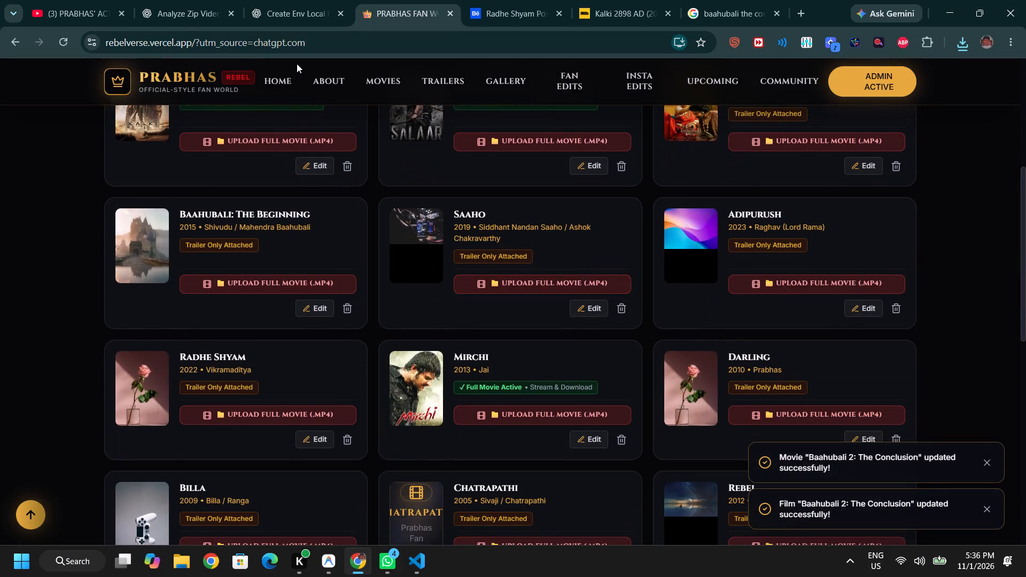
click(480, 4)
click(324, 35)
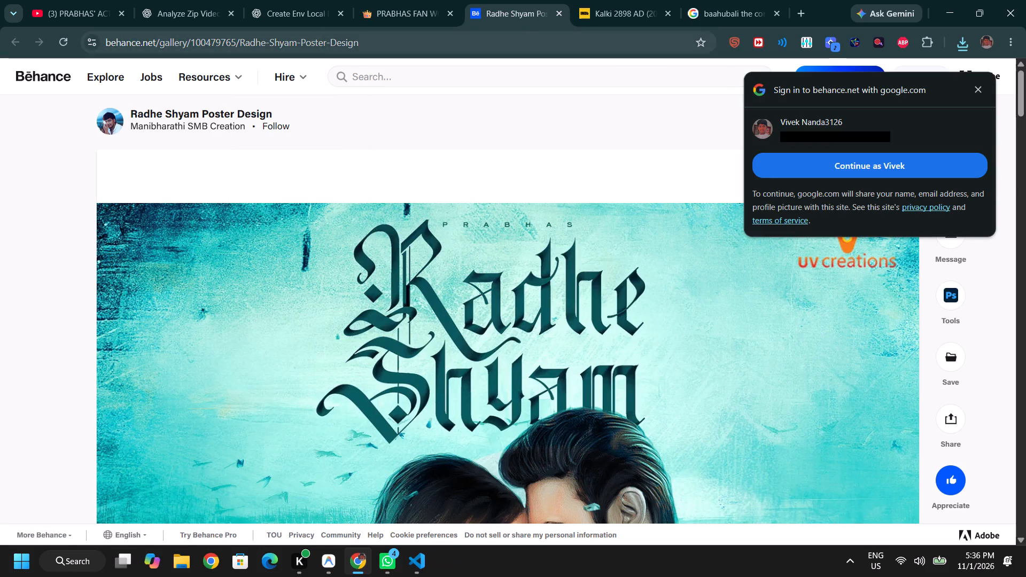
key(BackSpace)
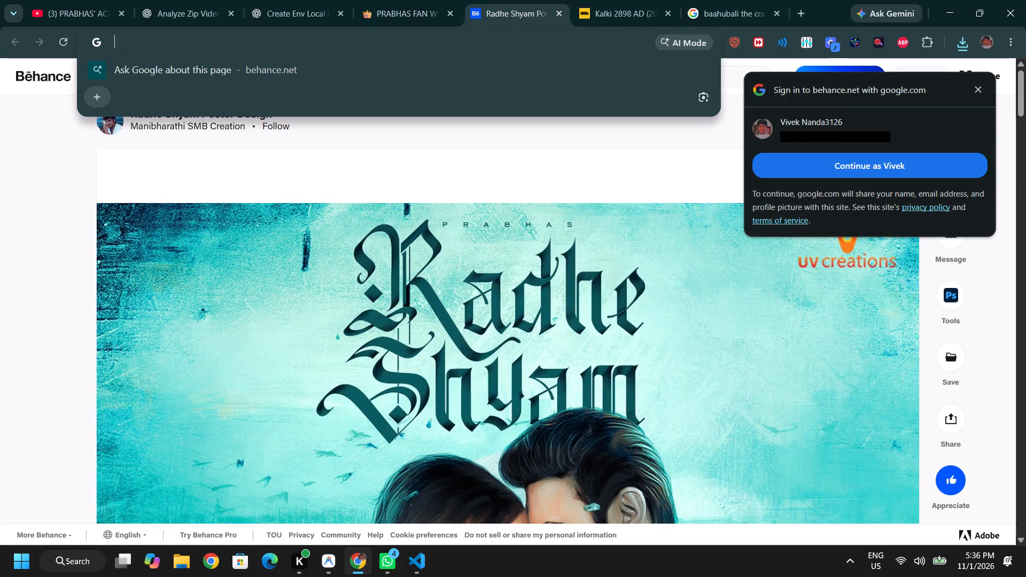
text(baj)
key(BackSpace)
text(hubali)
key(space)
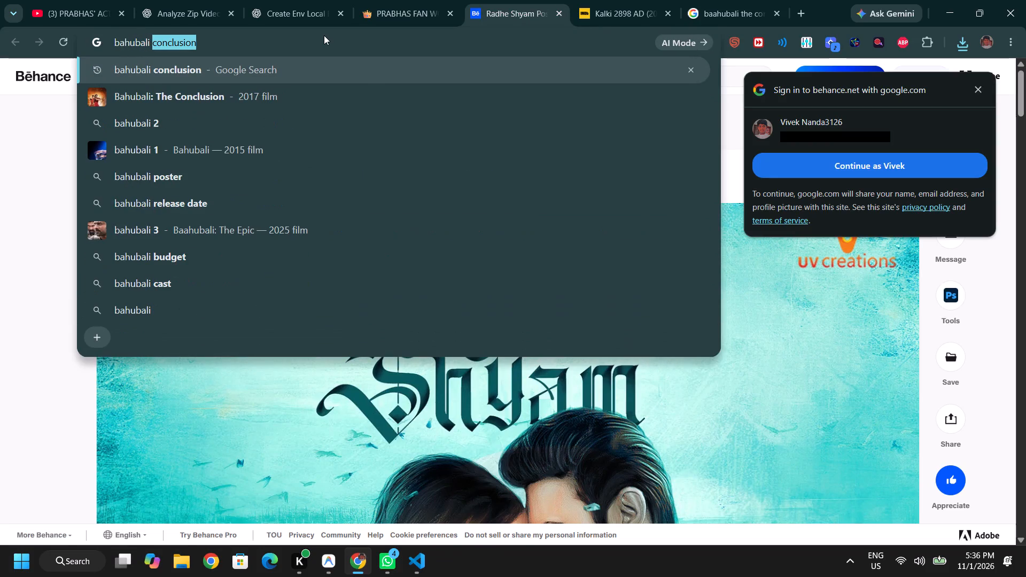
text(1)
key(space)
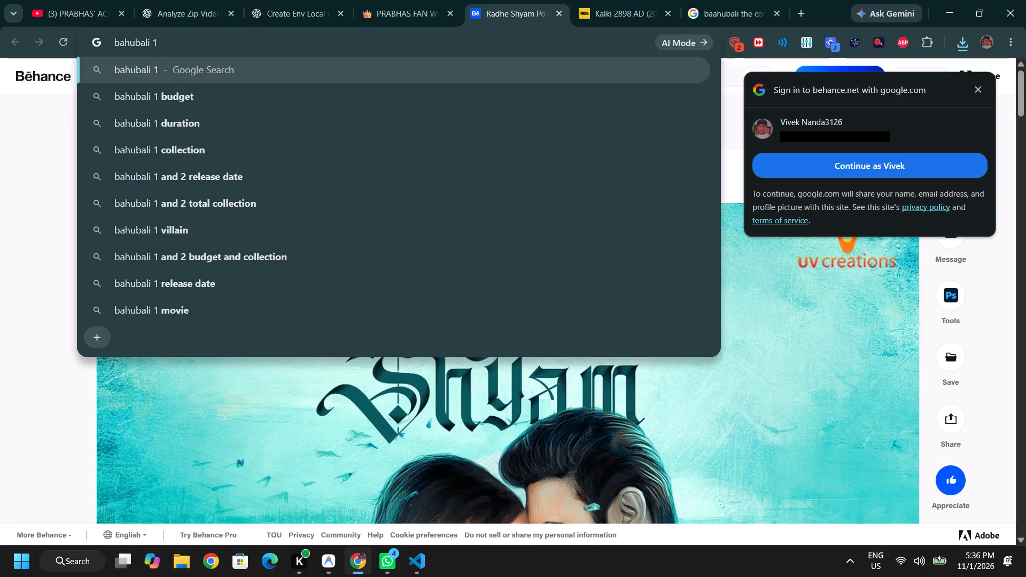
text(pos)
key(Right)
key(Return)
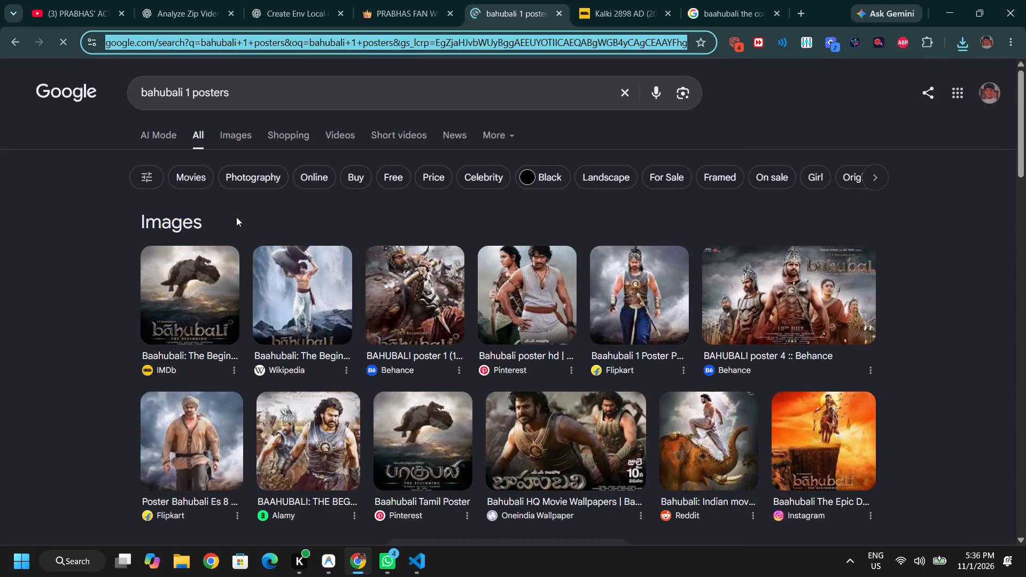
click(224, 136)
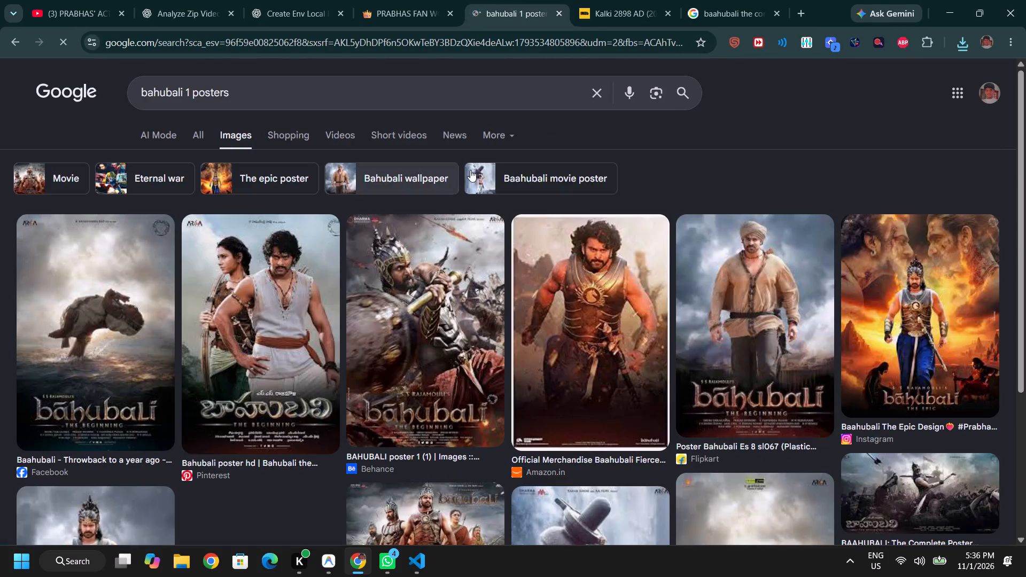
Save the Flipkart "Baahubali 1 Poster Paper Print" image from the results to the Downloads folder as "bahubali".
scroll(263, 313, down, 1)
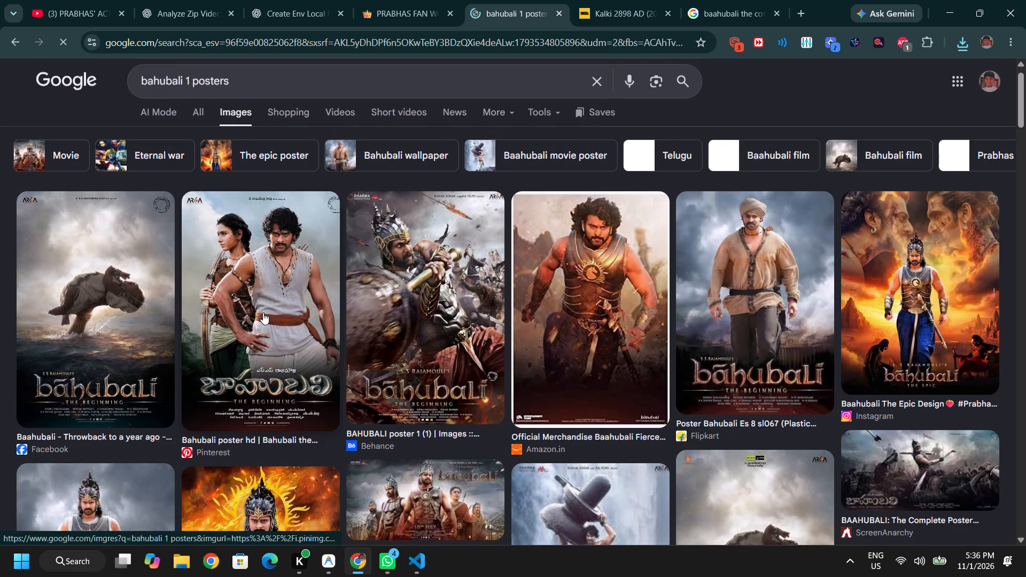
scroll(263, 313, down, 4)
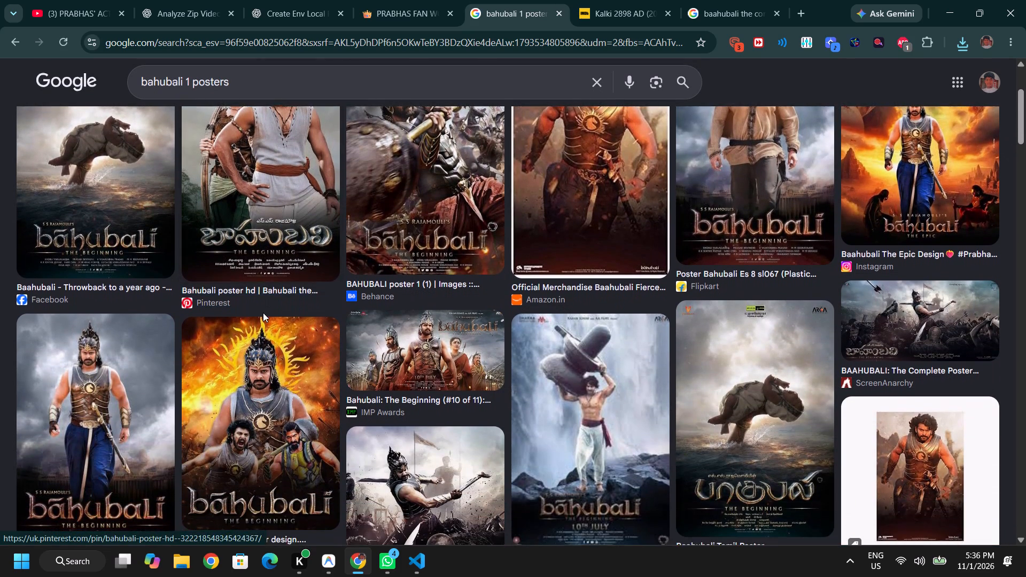
scroll(263, 313, down, 1)
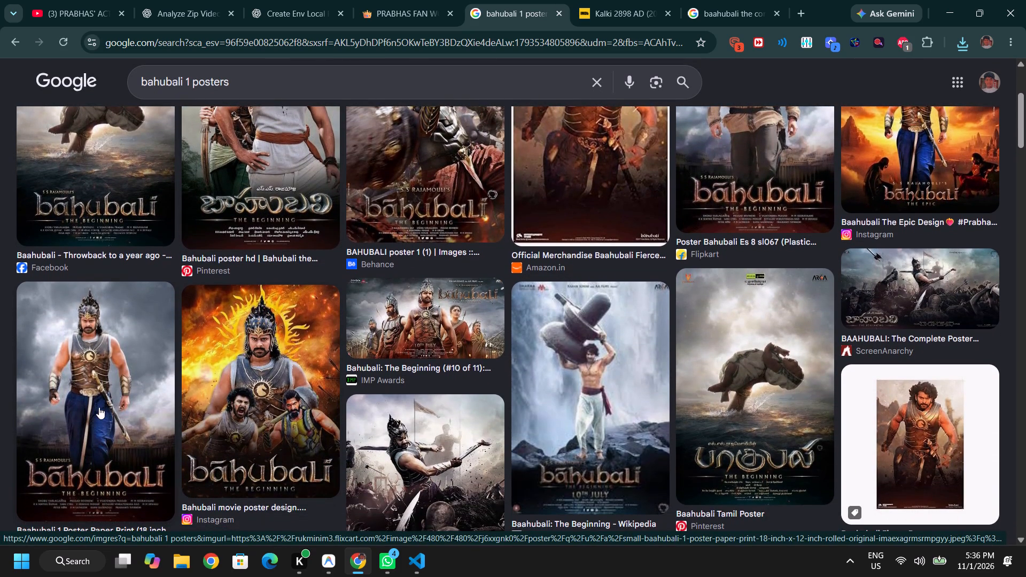
click(99, 407)
right_click(99, 407)
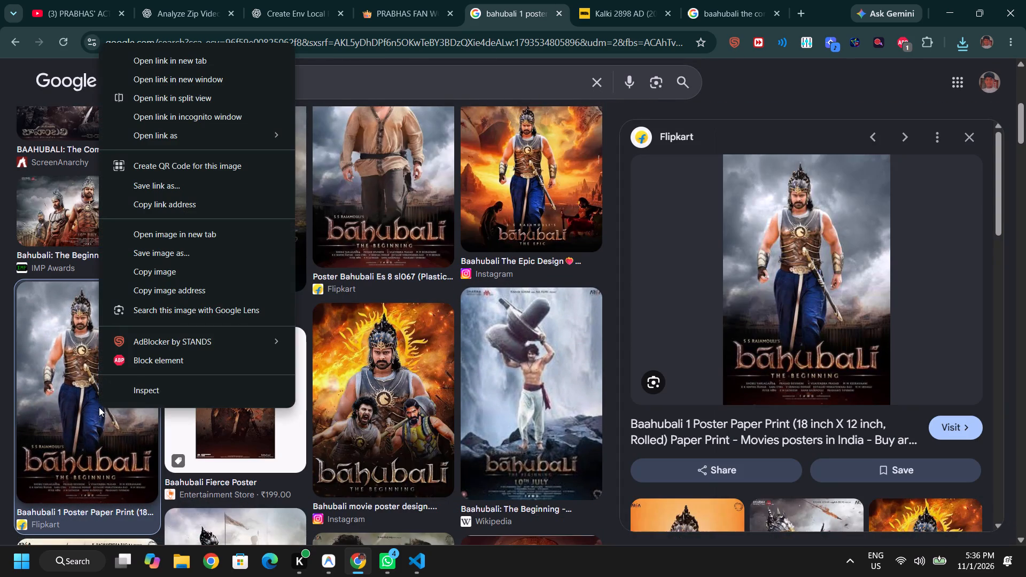
click(174, 248)
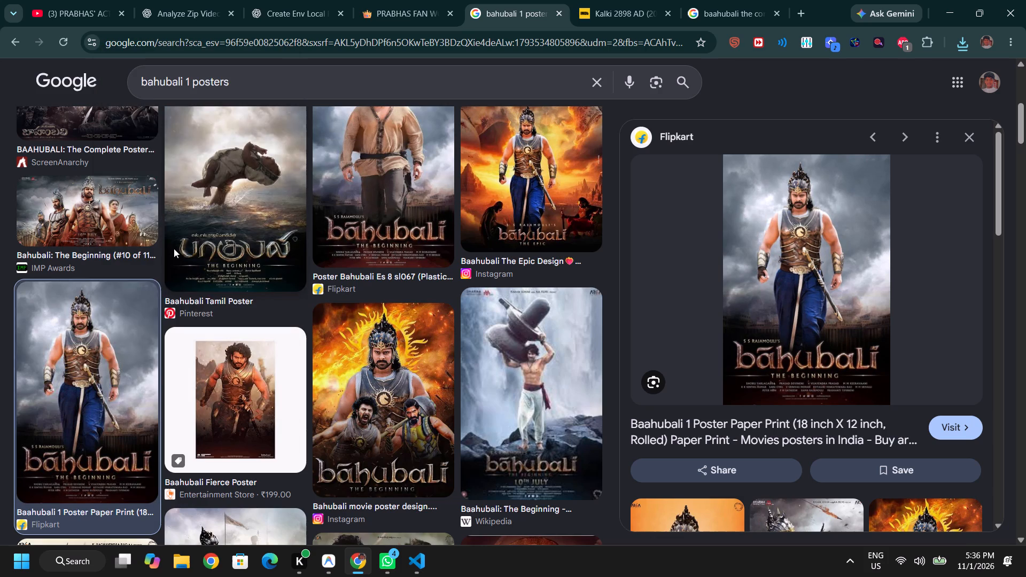
key(BackSpace)
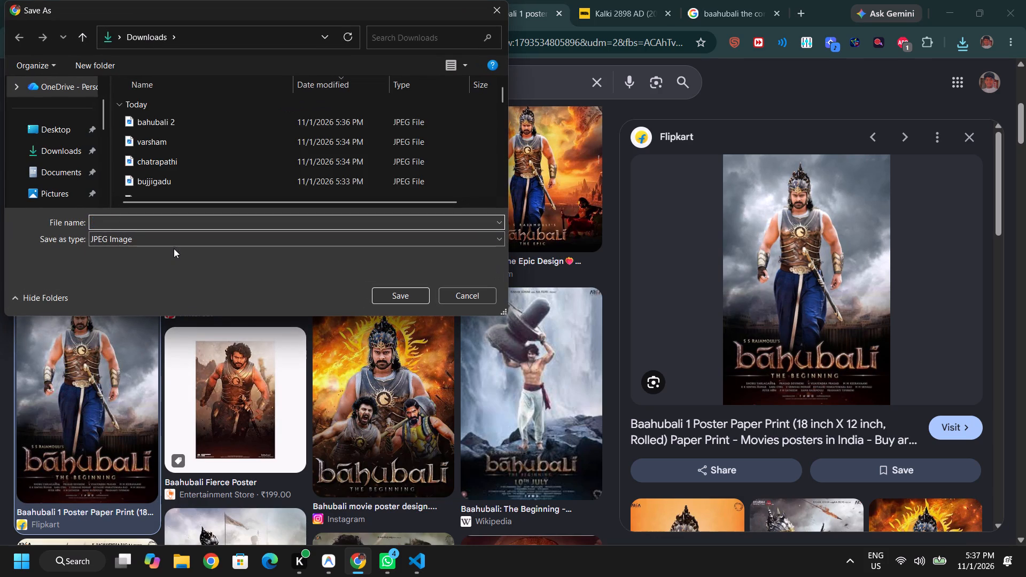
text(bahubali)
key(Return)
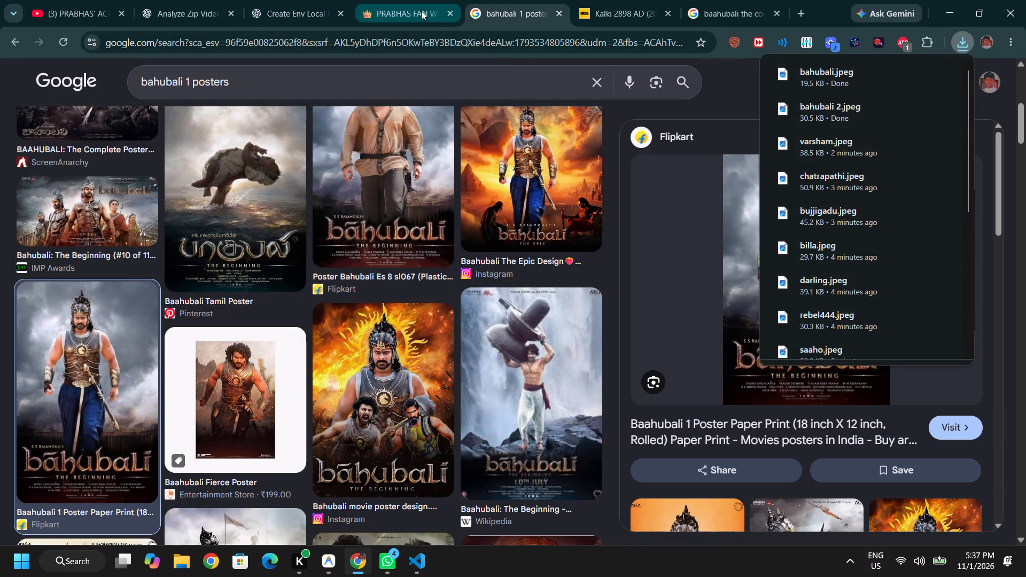
Back in the fan site, replace the Baahubali: The Beginning poster with the "bahubali" image and save the movie changes.
click(413, 4)
scroll(461, 286, up, 1)
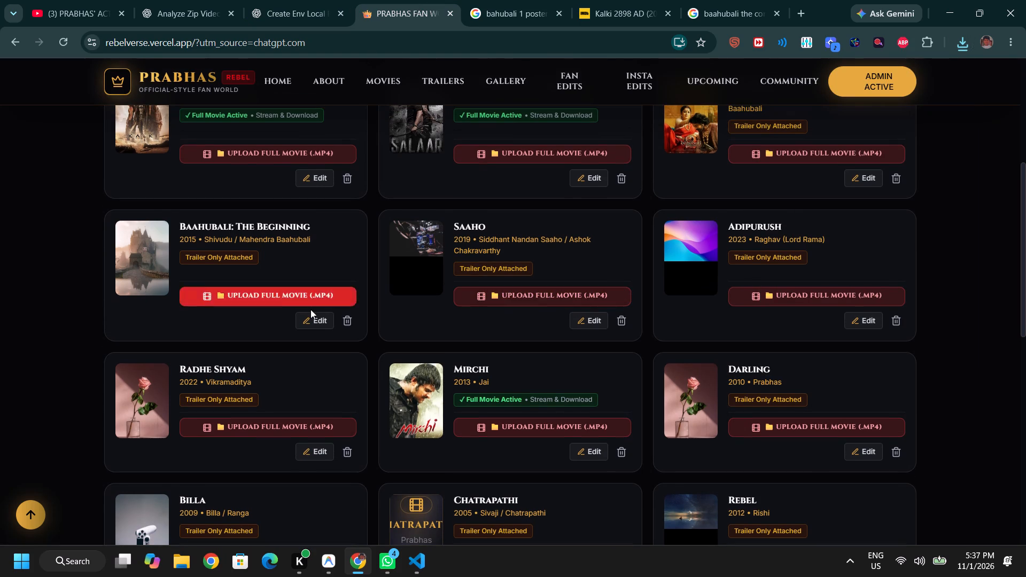
click(310, 313)
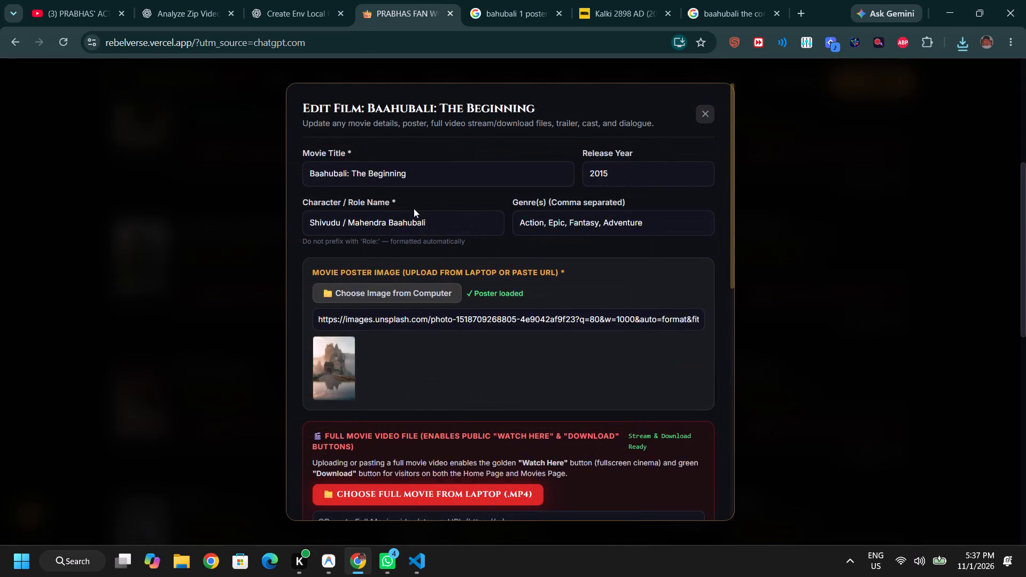
click(353, 291)
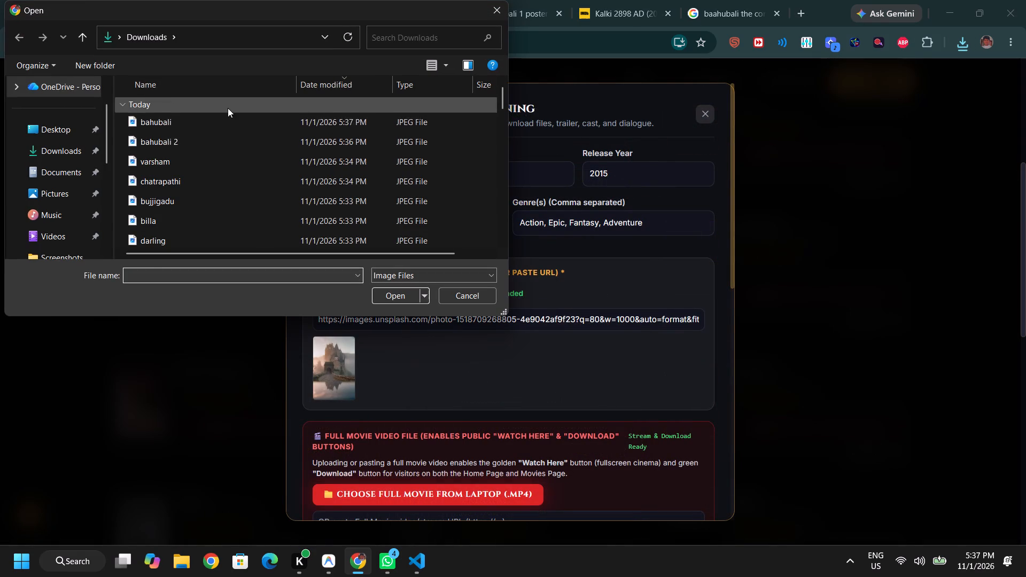
click(221, 124)
click(398, 302)
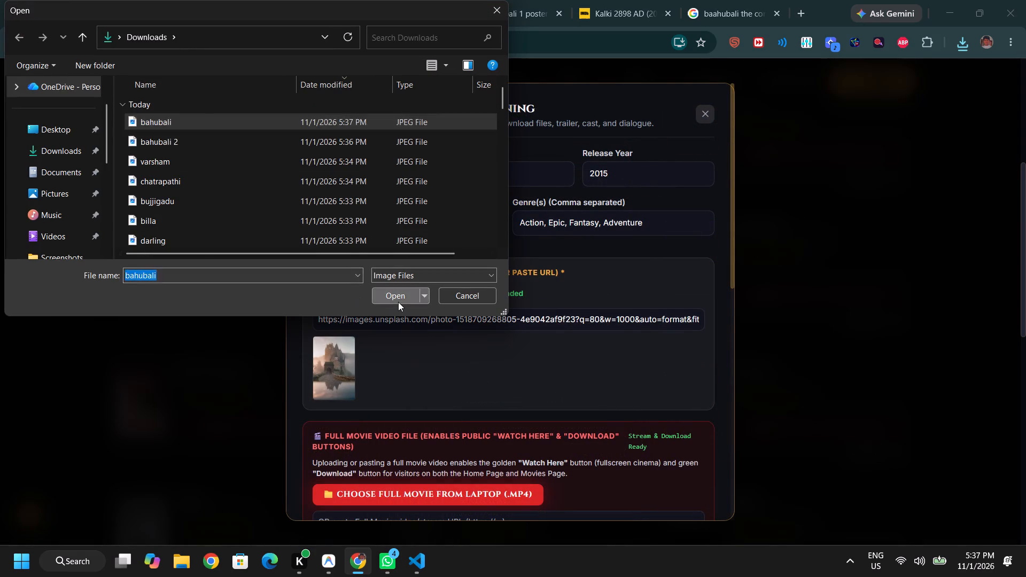
scroll(479, 357, down, 5)
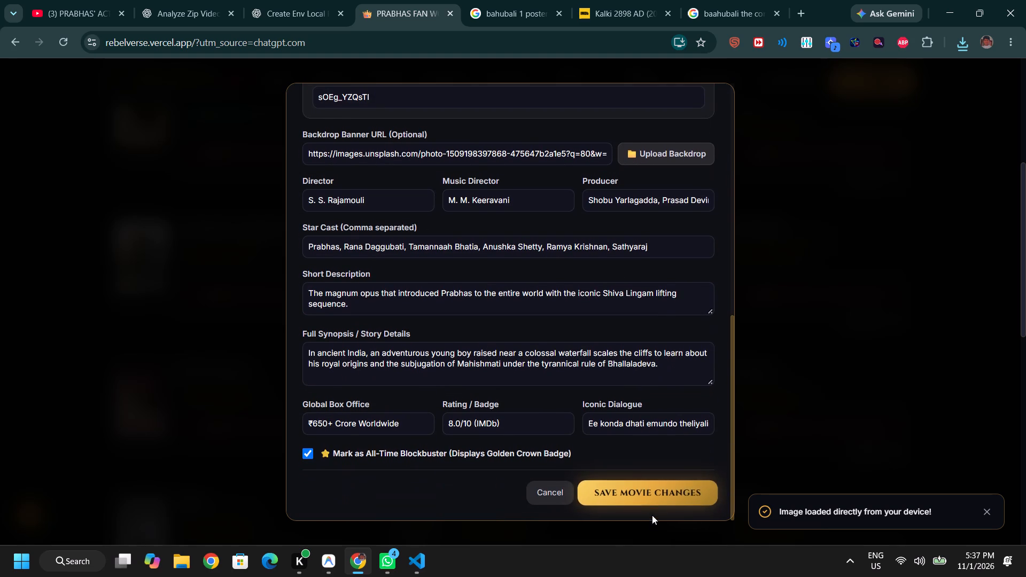
click(633, 501)
Replace the Saaho movie's poster with the "saaho" image from Downloads and save the movie changes.
scroll(552, 277, down, 1)
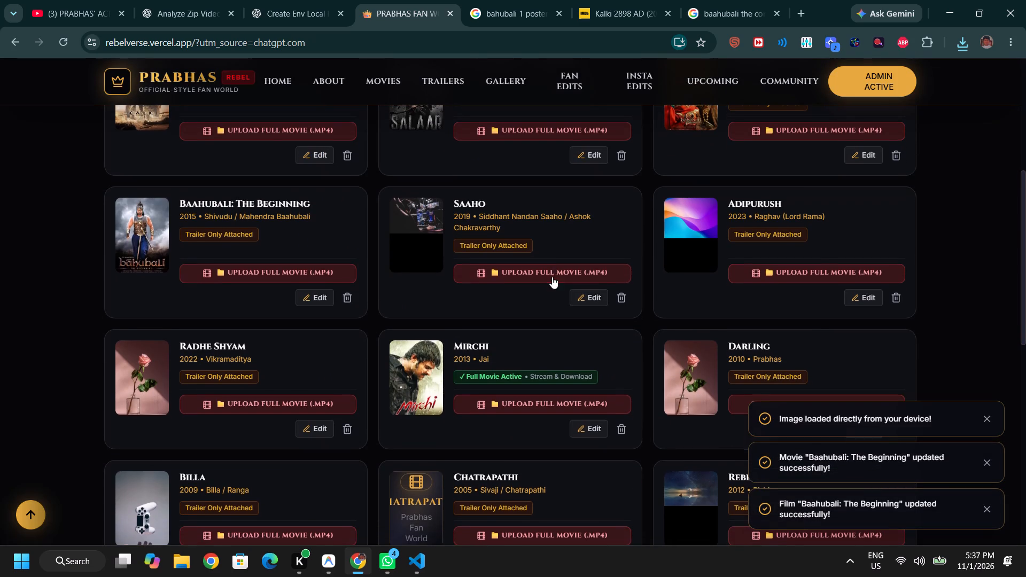
scroll(552, 277, down, 1)
click(581, 298)
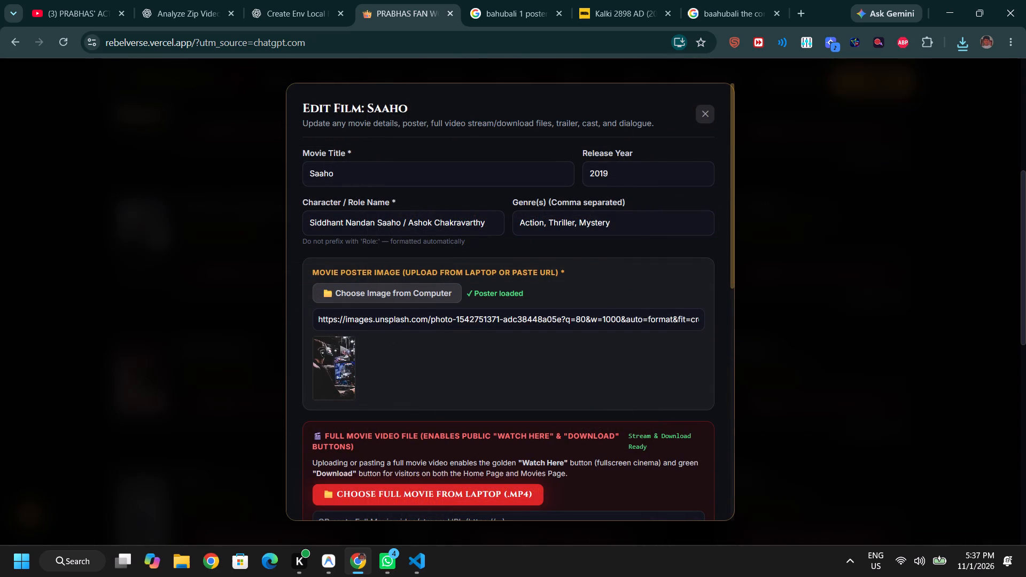
click(419, 292)
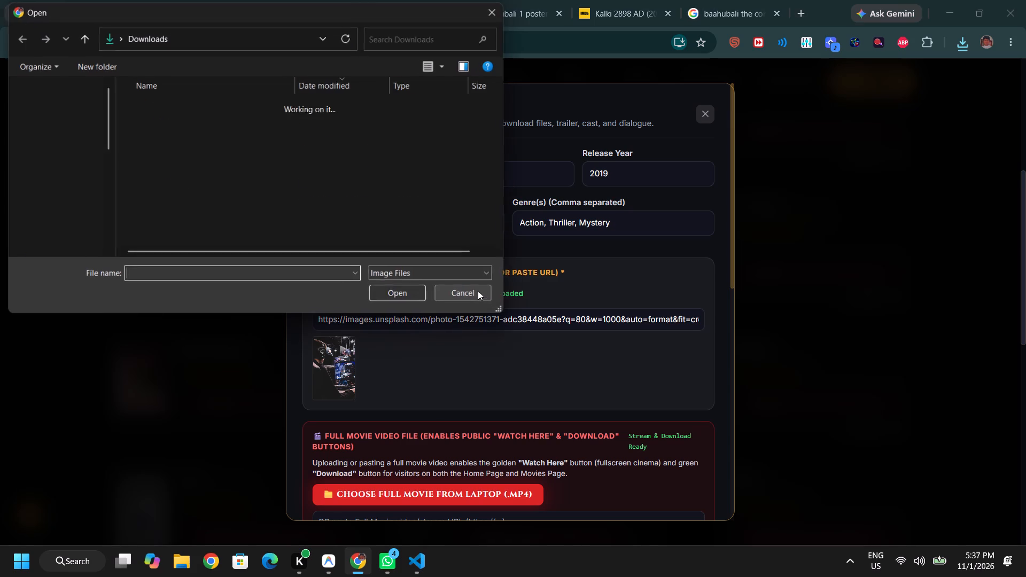
scroll(196, 171, down, 1)
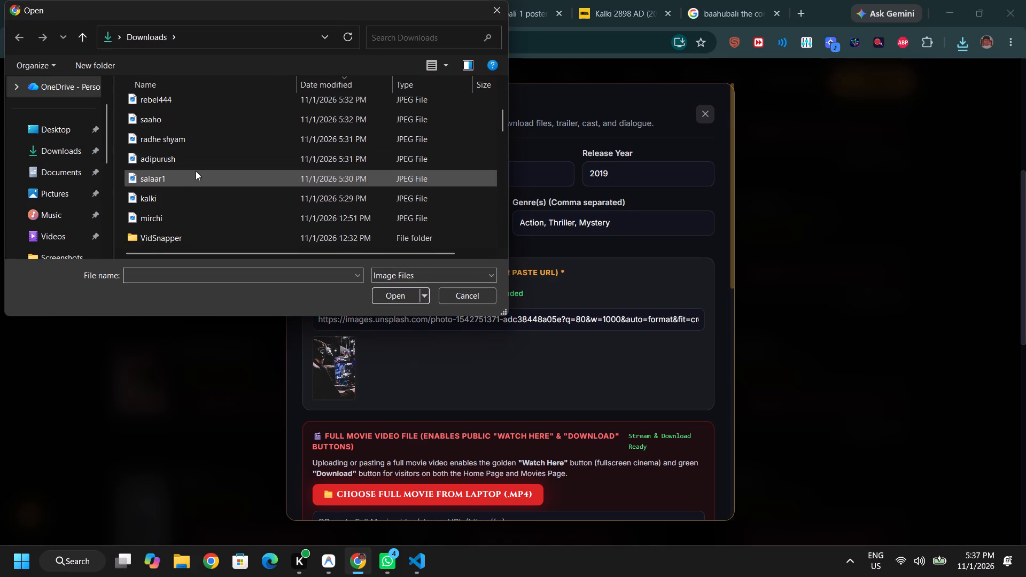
scroll(196, 171, right, 1)
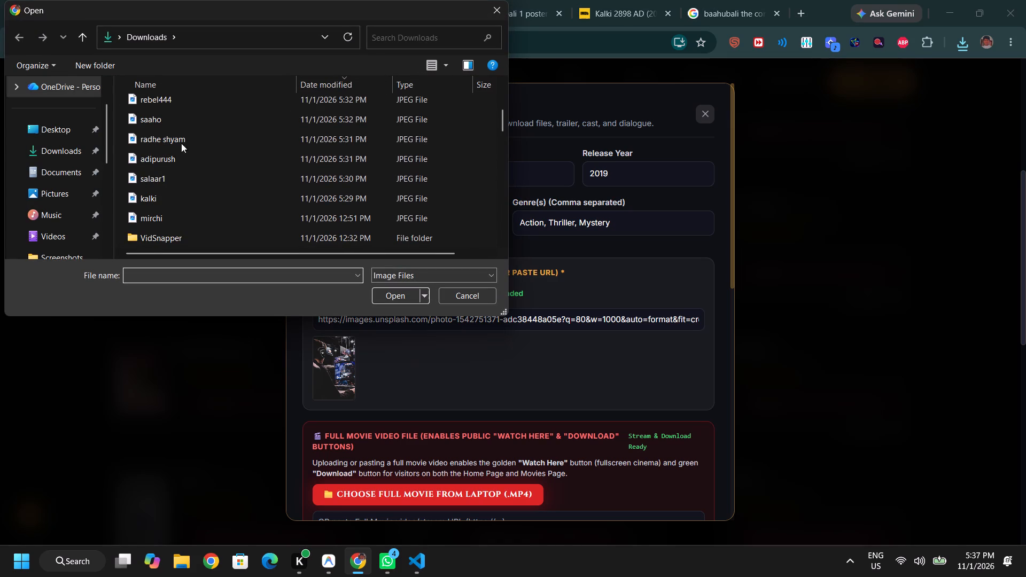
click(173, 121)
click(399, 295)
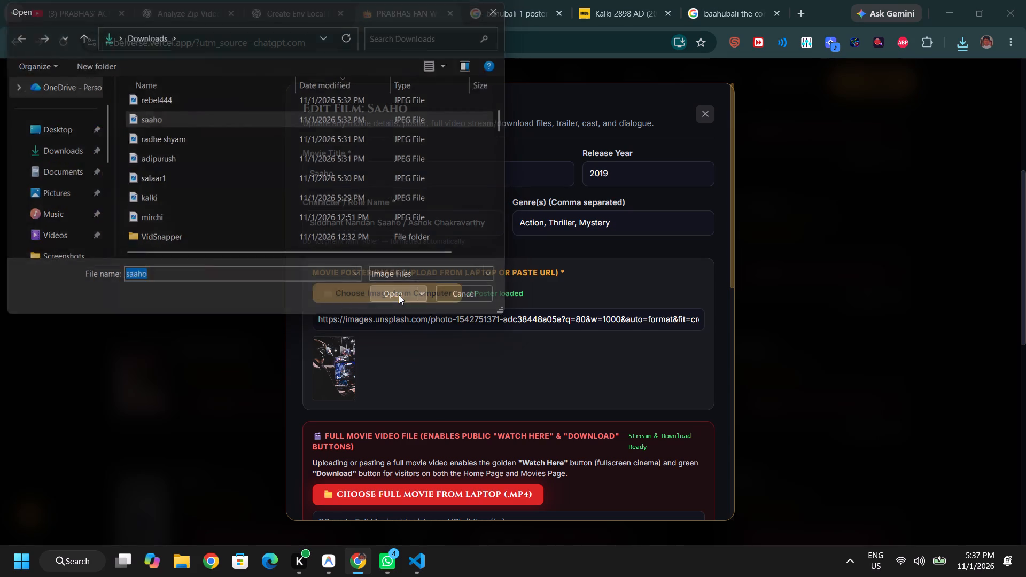
scroll(534, 414, down, 4)
scroll(578, 476, down, 4)
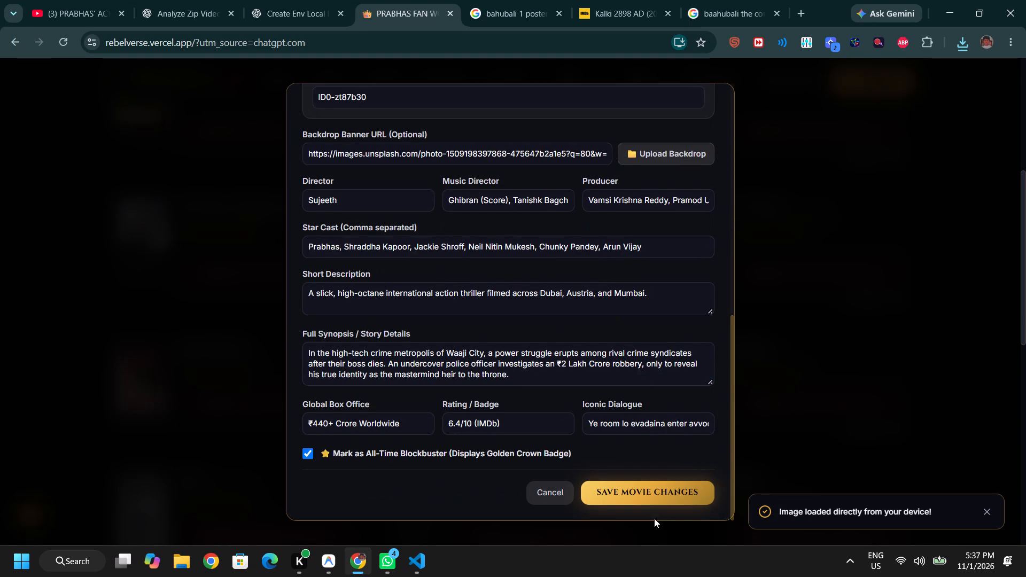
drag(623, 472, 612, 498)
click(612, 498)
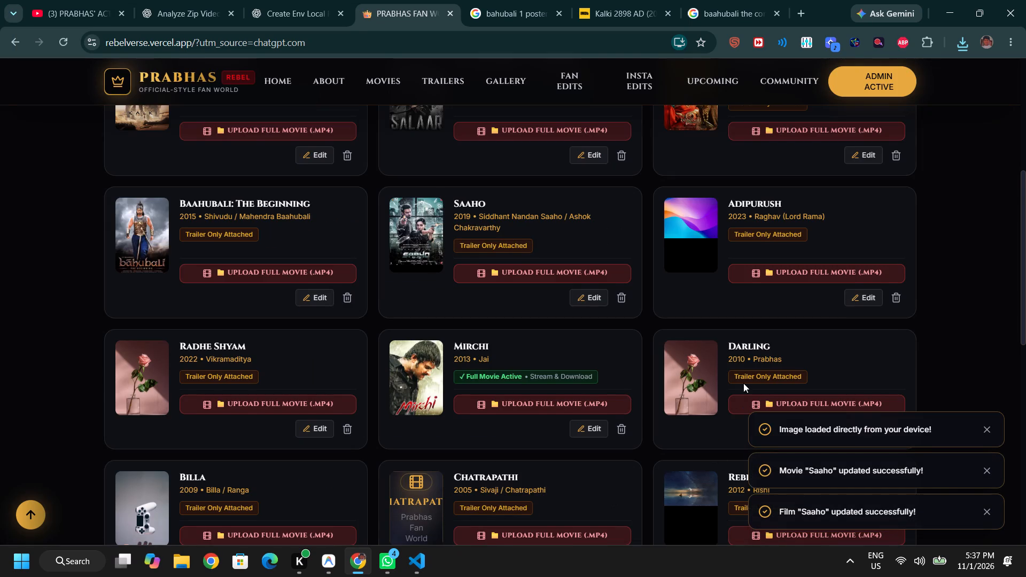
Replace the Adipurush movie's poster with the "adipurush" image from Downloads and save the movie changes.
scroll(743, 383, down, 1)
click(866, 225)
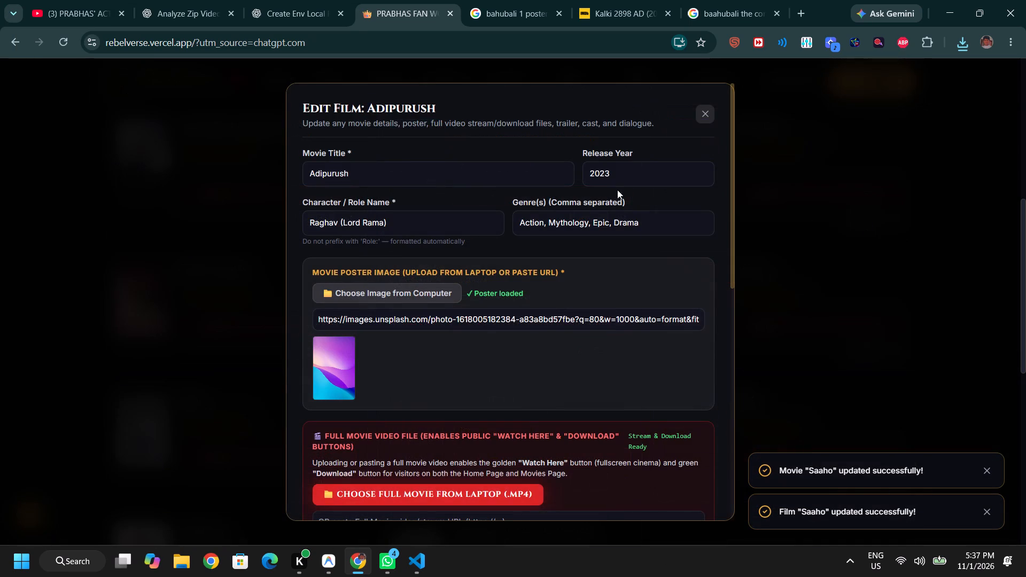
click(376, 286)
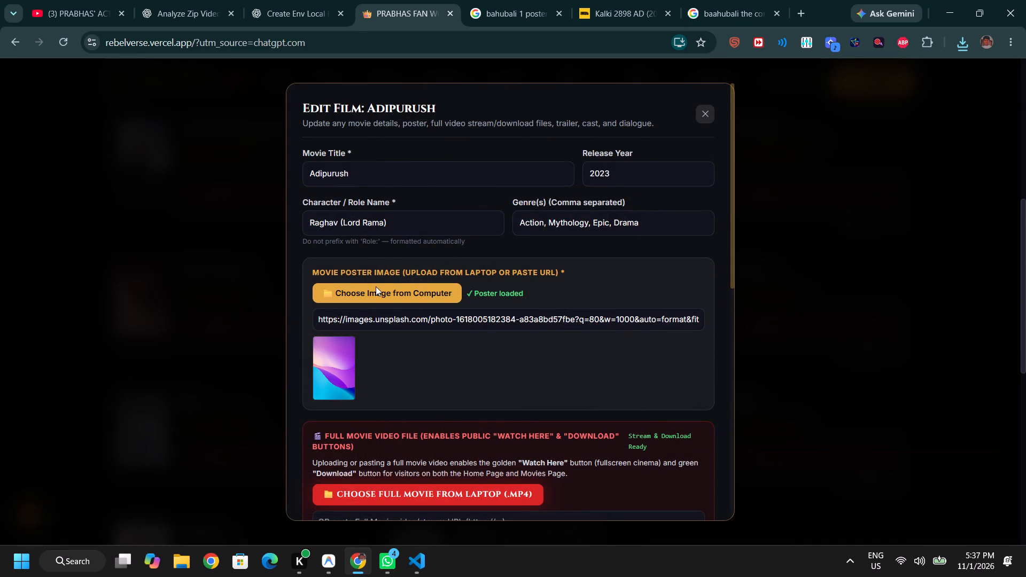
scroll(304, 183, down, 1)
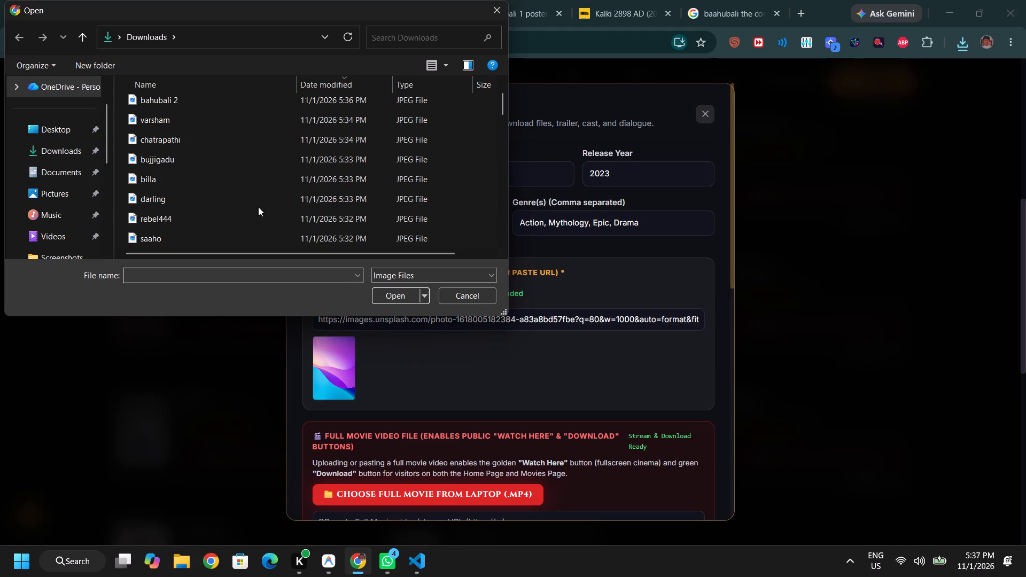
scroll(212, 160, down, 1)
scroll(212, 160, up, 2)
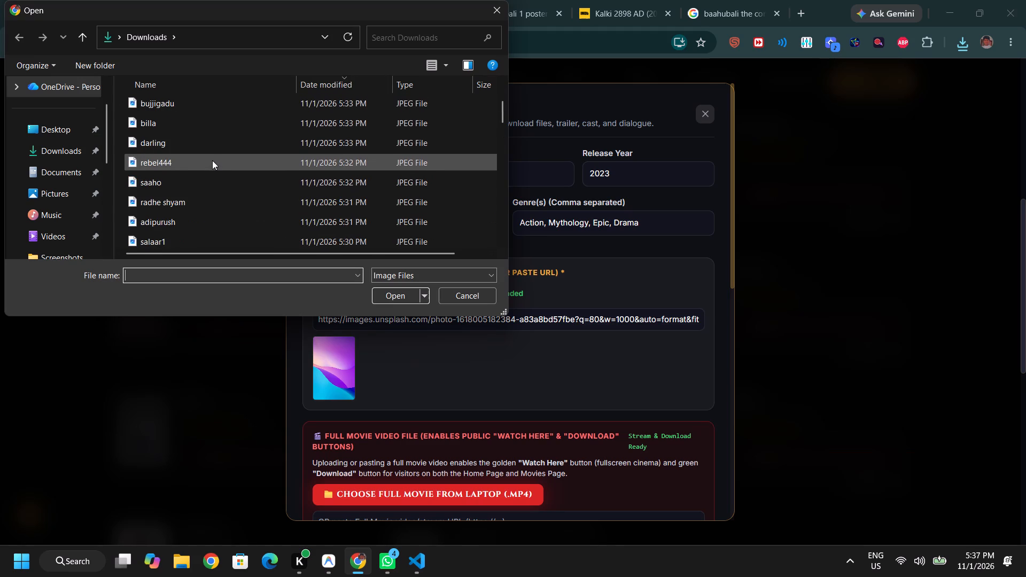
scroll(212, 160, up, 2)
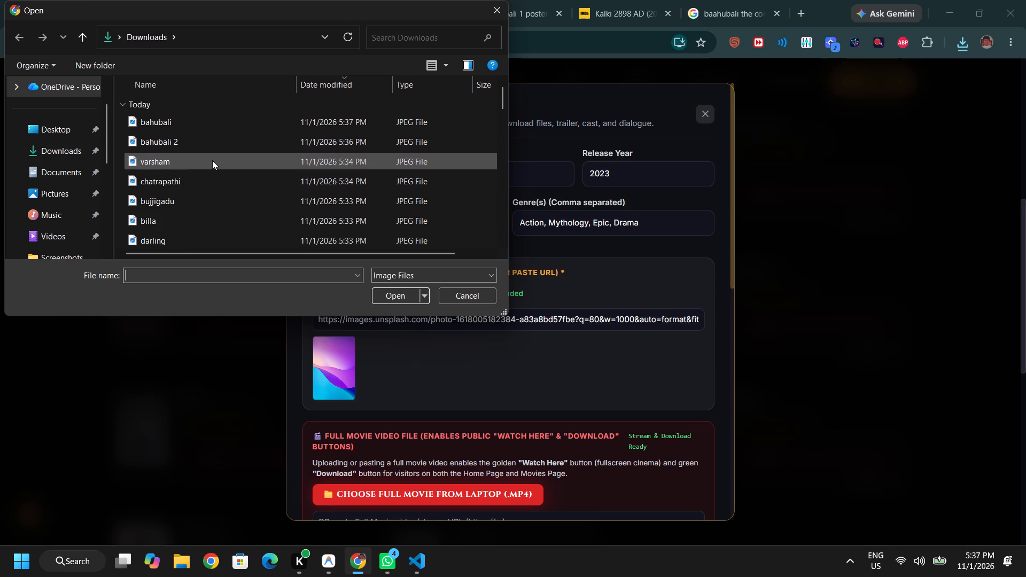
drag(341, 10, 376, 181)
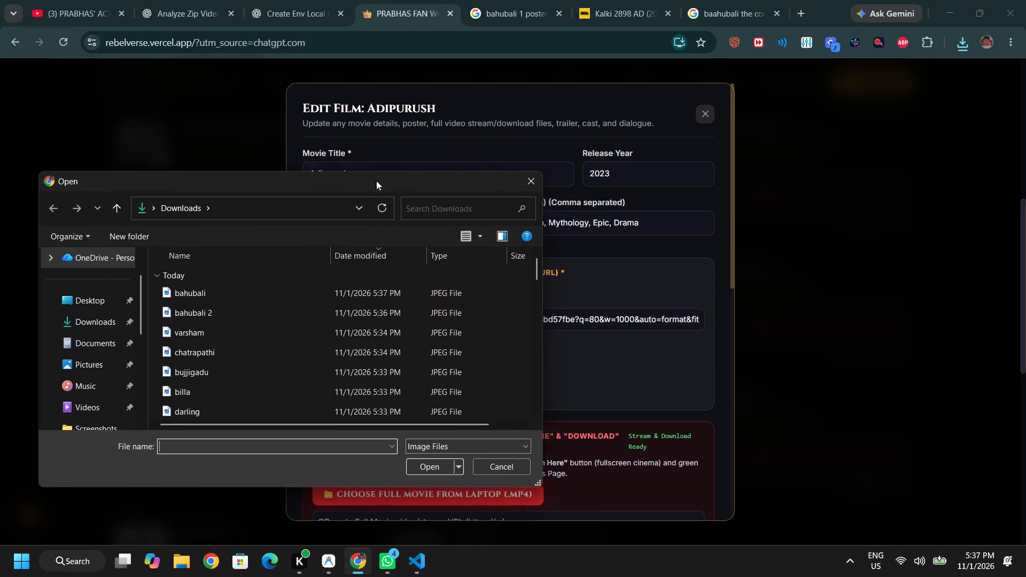
drag(376, 181, 400, 119)
scroll(283, 260, down, 1)
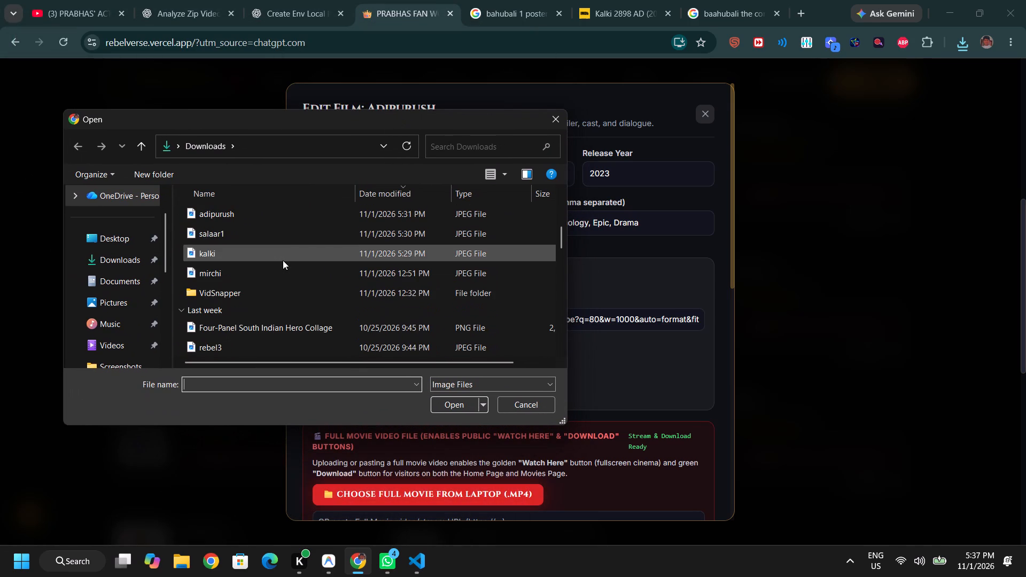
scroll(284, 257, up, 1)
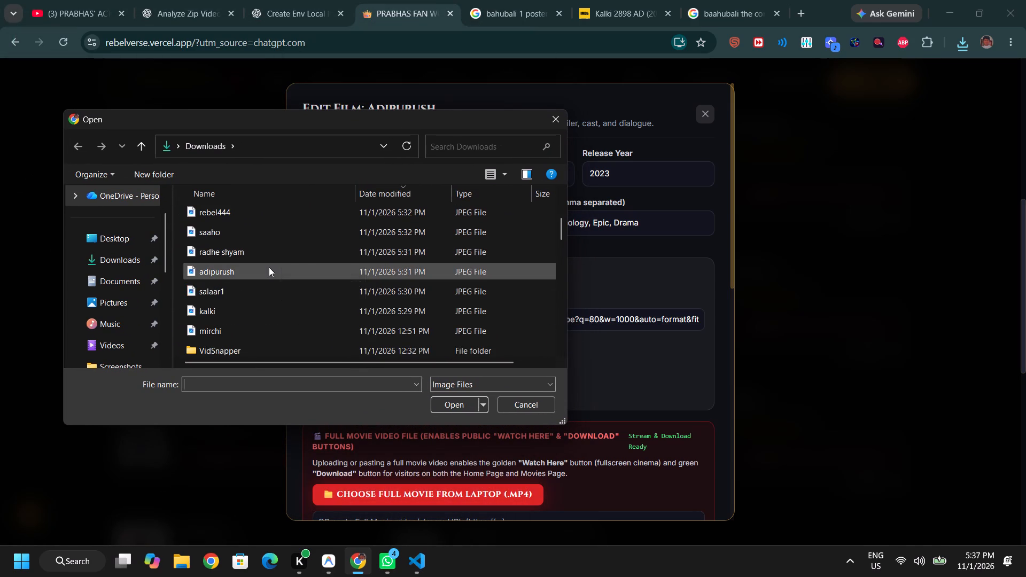
click(269, 267)
click(468, 406)
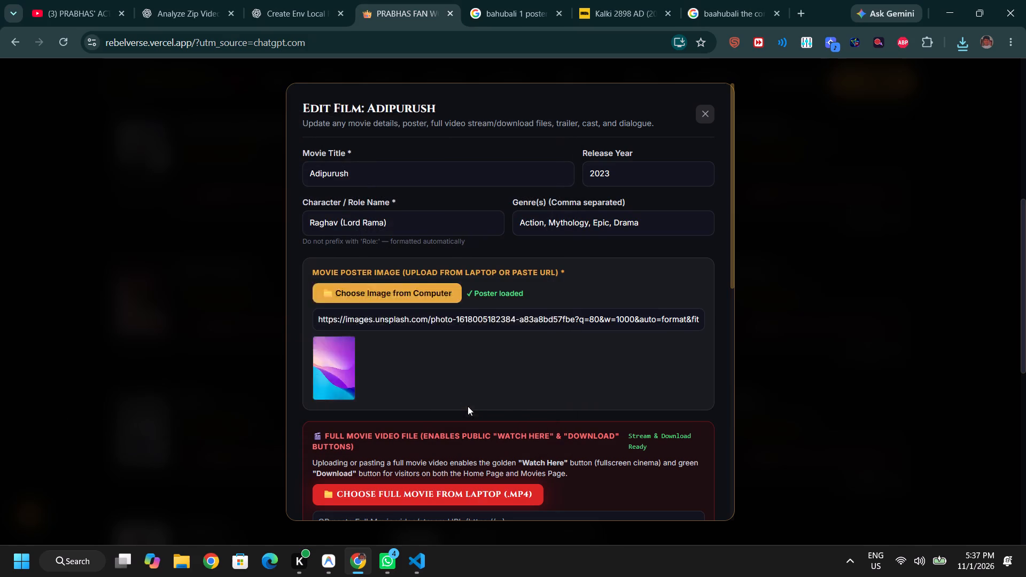
scroll(536, 441, down, 4)
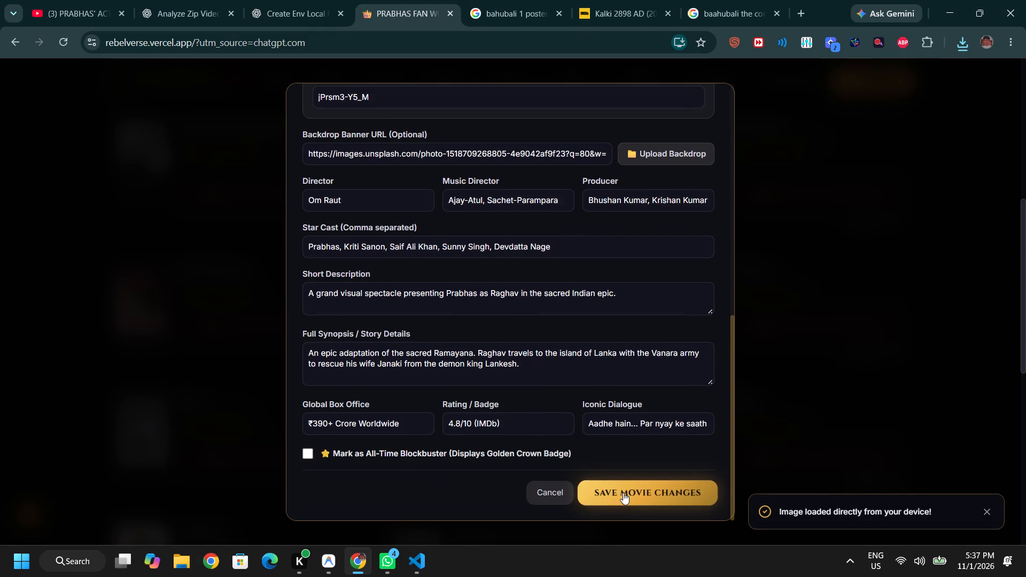
click(623, 493)
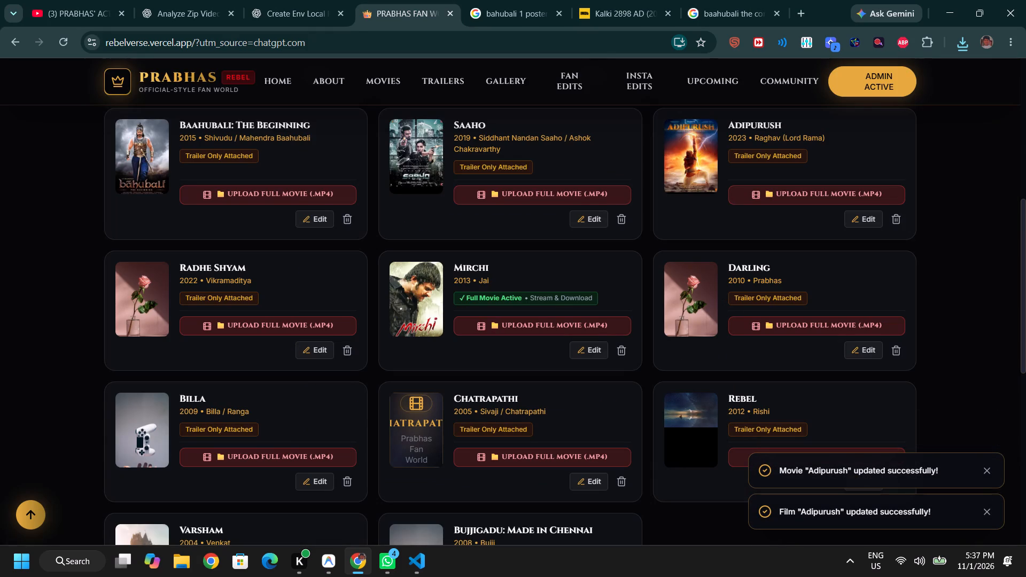
Replace the Radhe Shyam movie's poster with the "radhe shyam" image from Downloads and save the movie changes.
click(328, 347)
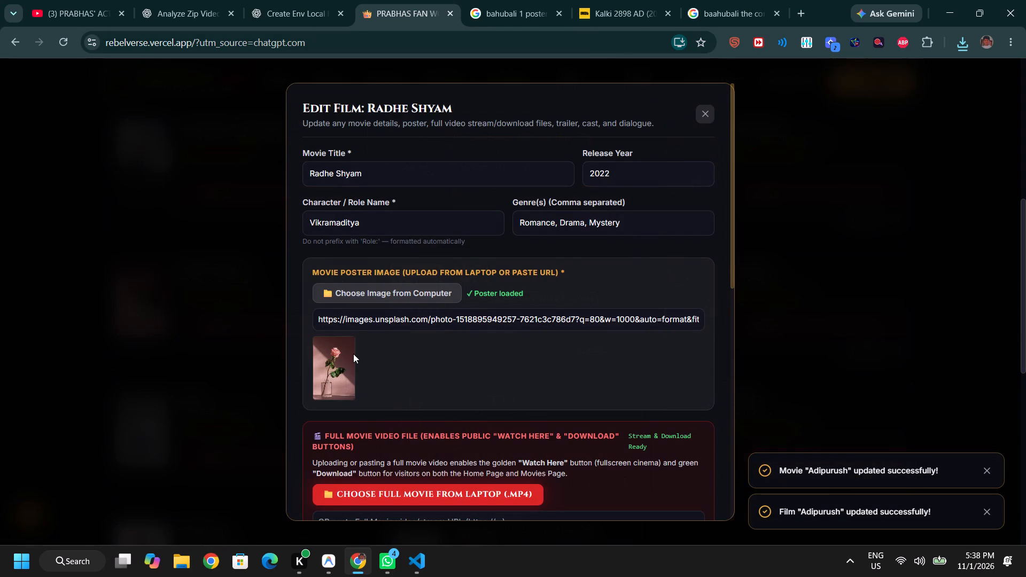
click(375, 296)
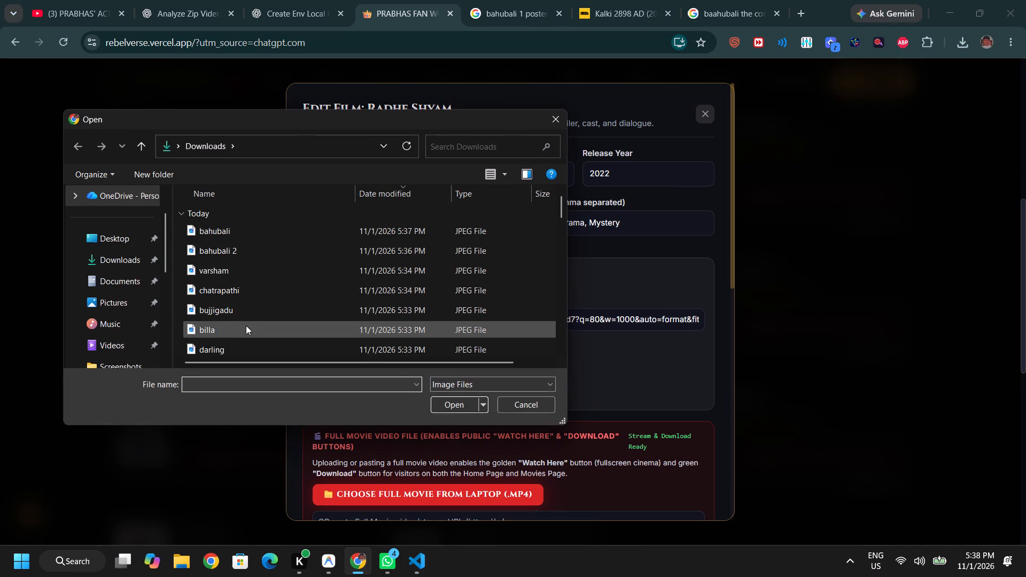
scroll(246, 325, down, 1)
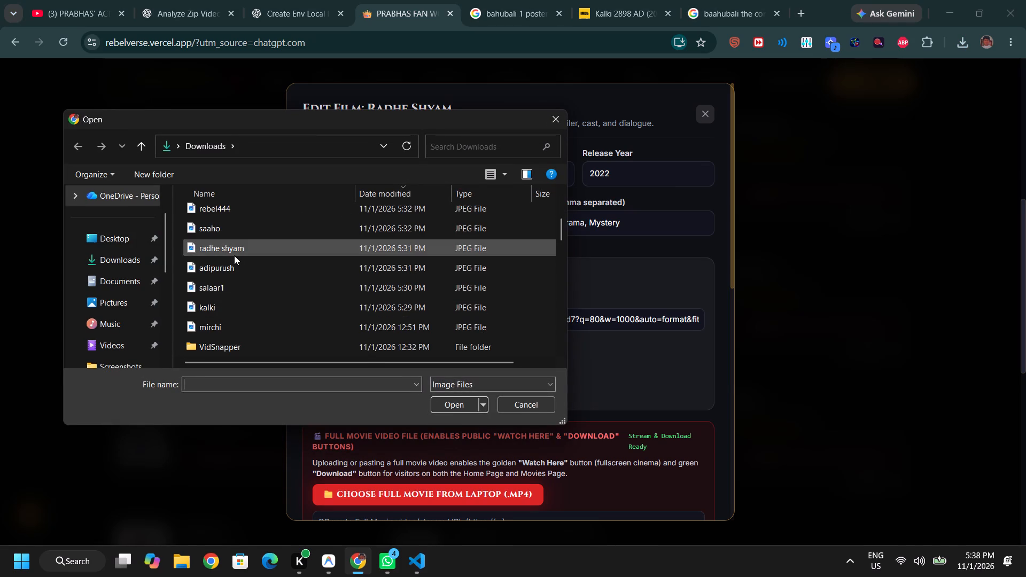
click(234, 255)
click(460, 400)
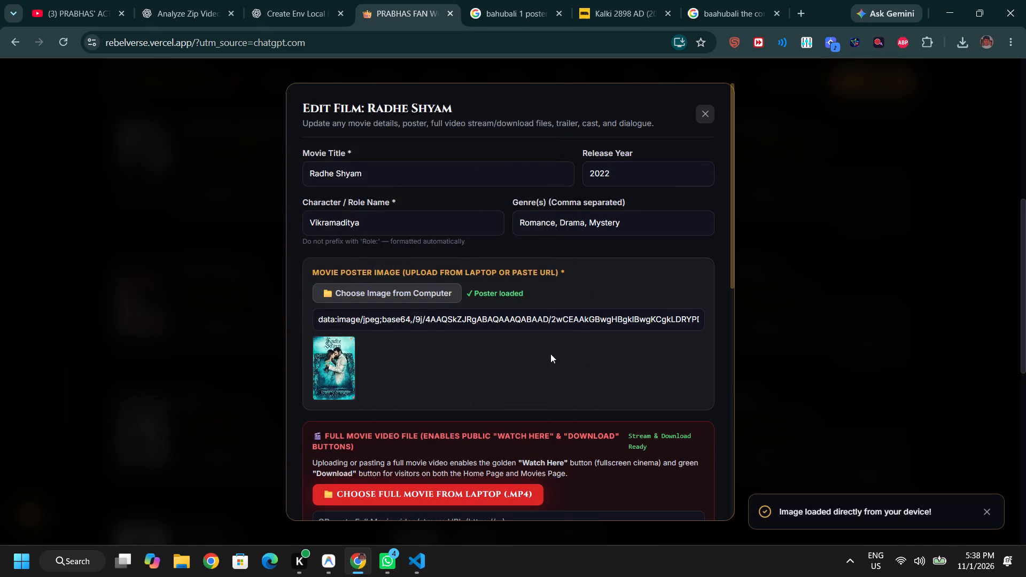
scroll(559, 329, down, 4)
scroll(572, 438, down, 3)
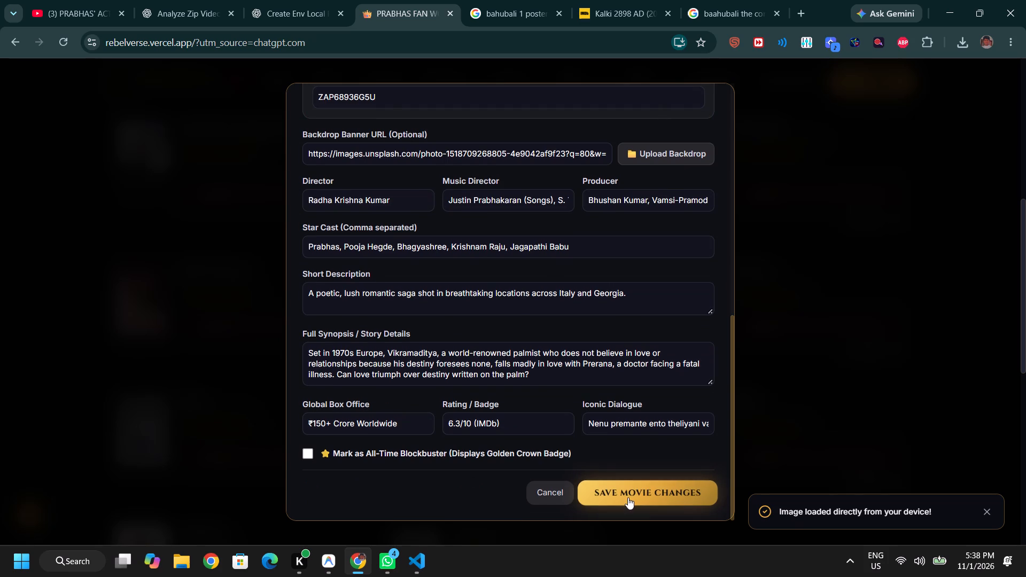
click(628, 497)
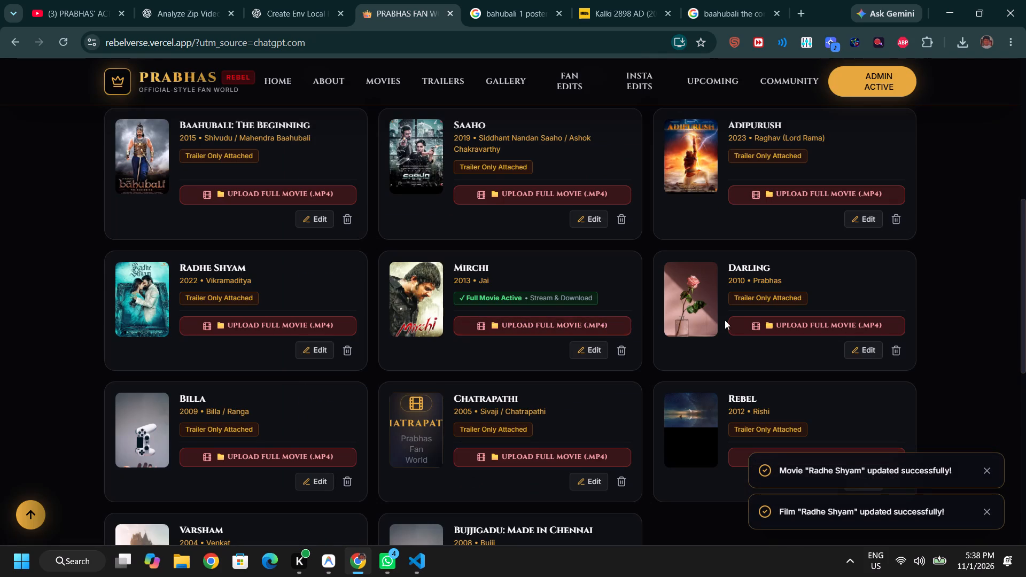
Replace the Darling movie's poster with the "darling" image from Downloads and save the movie changes.
click(858, 344)
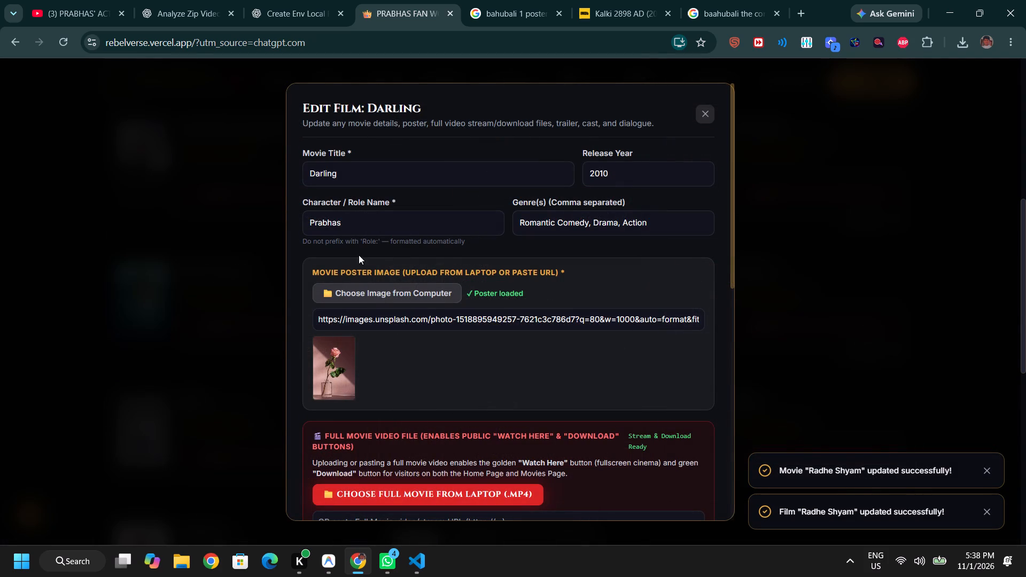
click(345, 288)
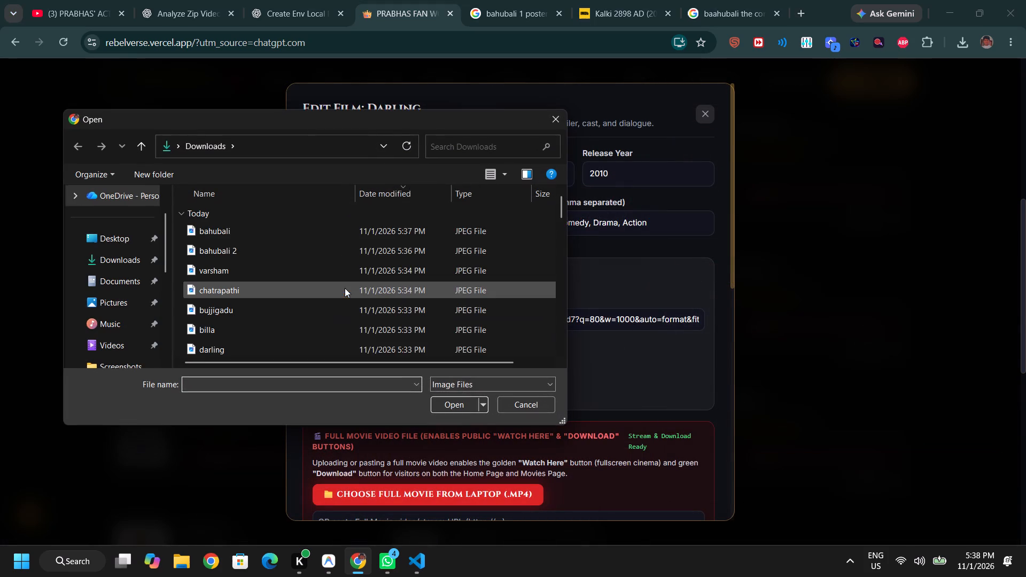
key(d)
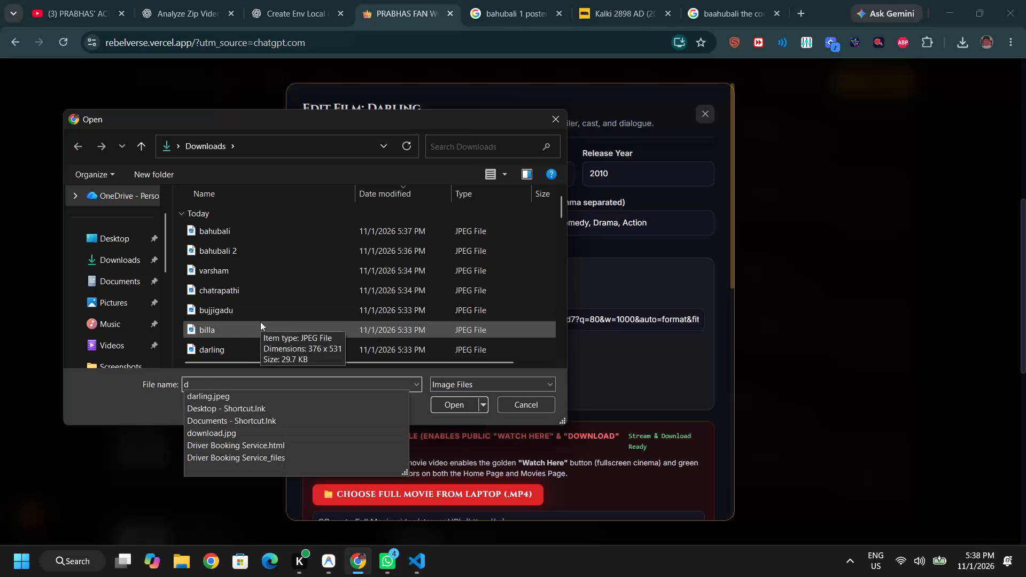
key(Down)
key(Return)
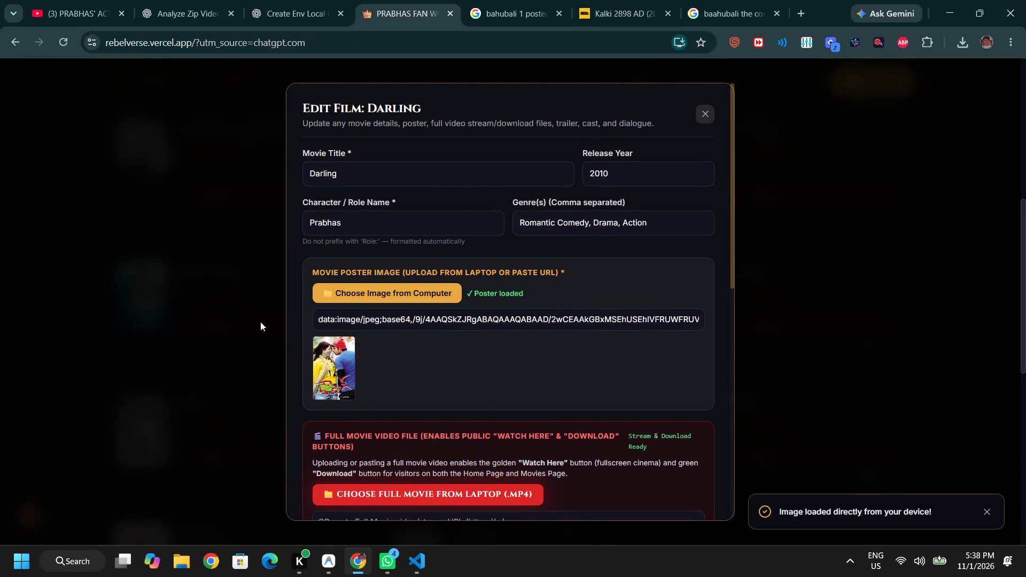
scroll(514, 360, down, 6)
click(620, 486)
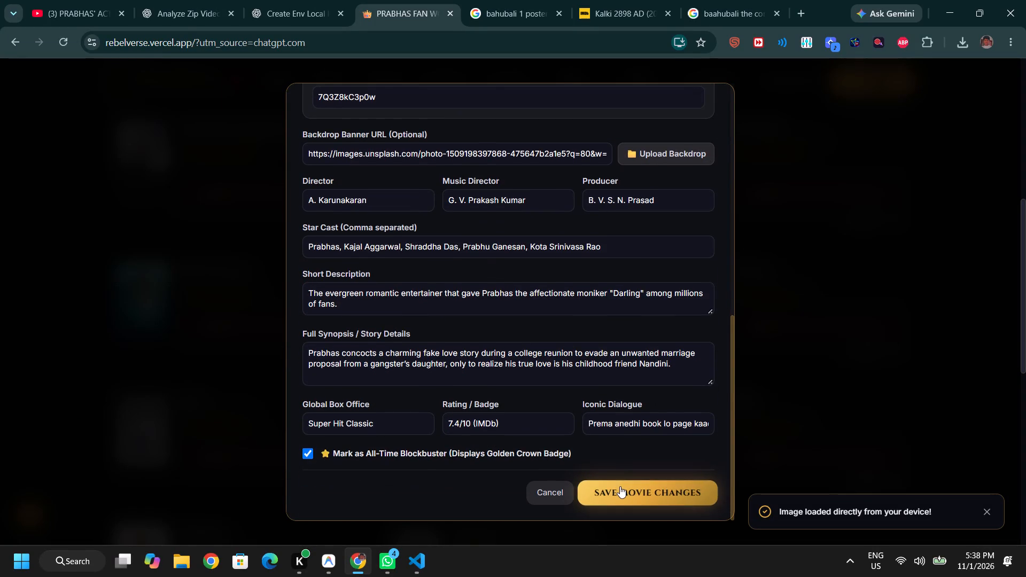
Replace the Billa movie's poster with the "billa" image from Downloads and save the movie changes.
scroll(733, 367, down, 1)
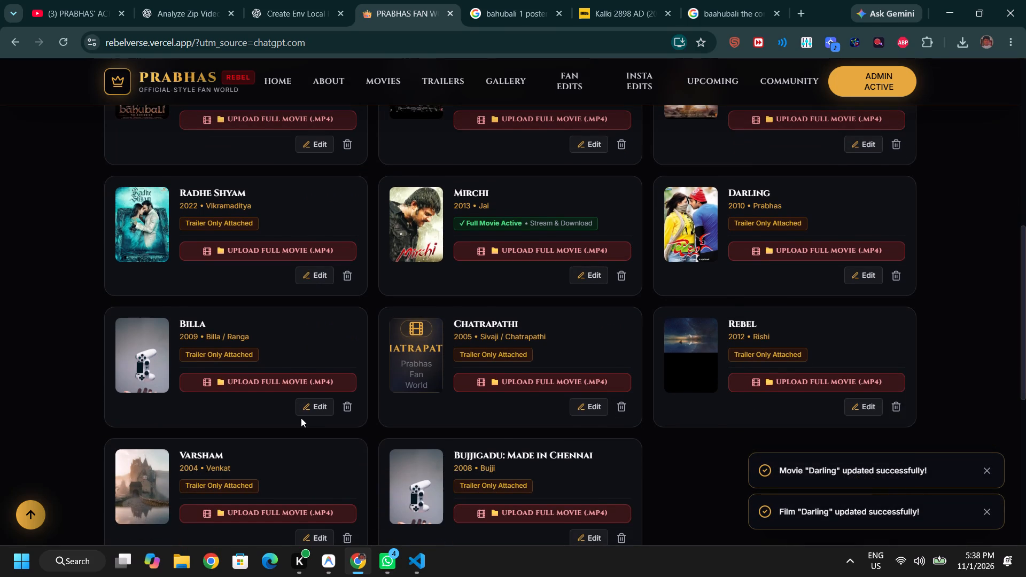
click(311, 406)
scroll(381, 353, down, 5)
scroll(394, 375, up, 4)
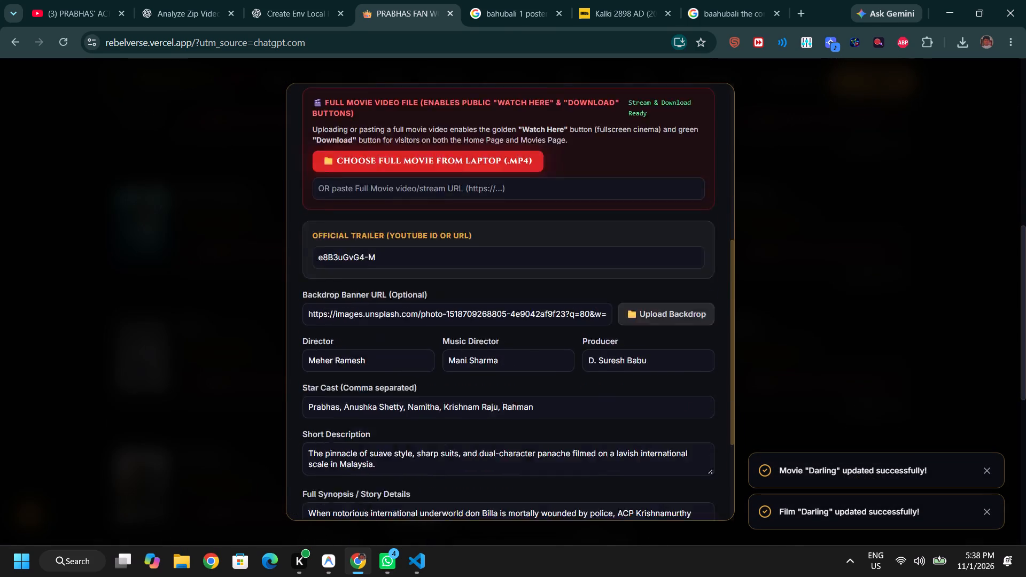
click(359, 299)
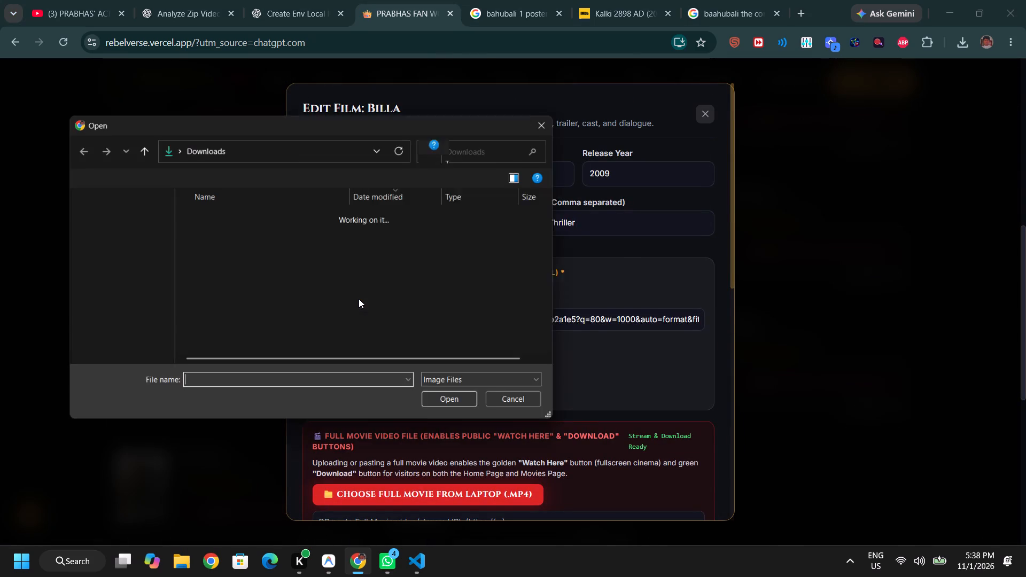
key(b)
key(i)
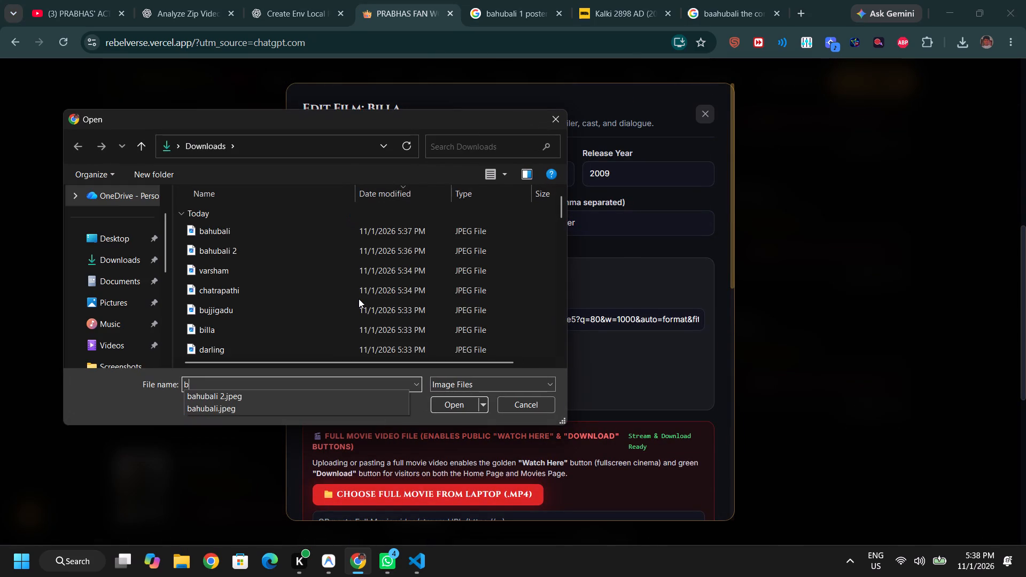
key(Down)
key(Return)
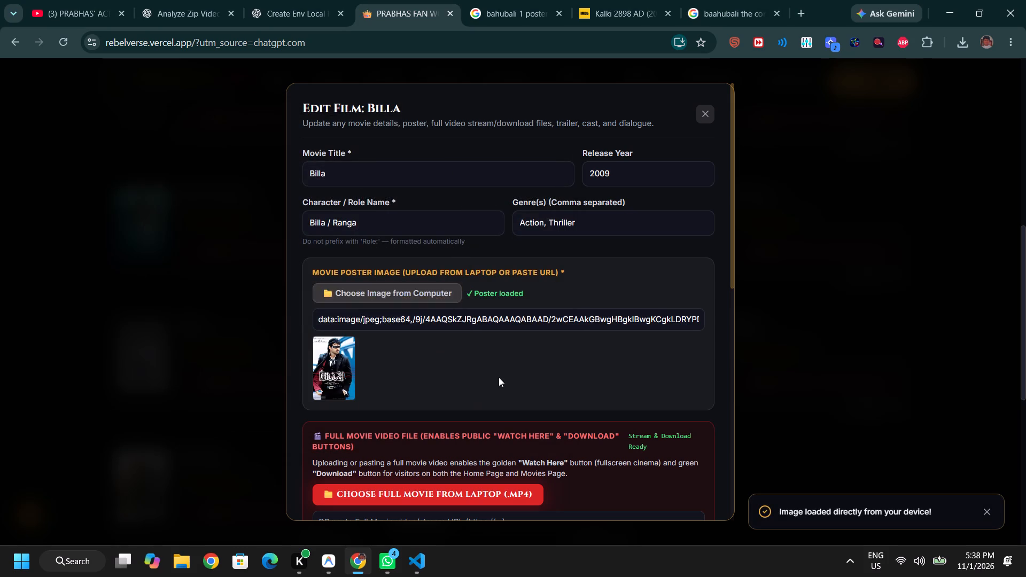
scroll(499, 377, down, 5)
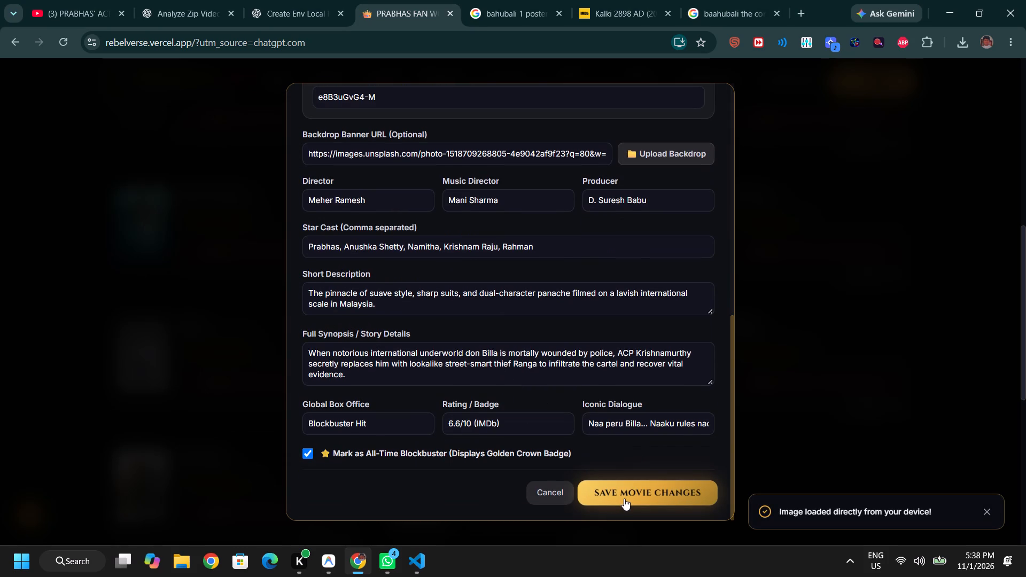
click(624, 498)
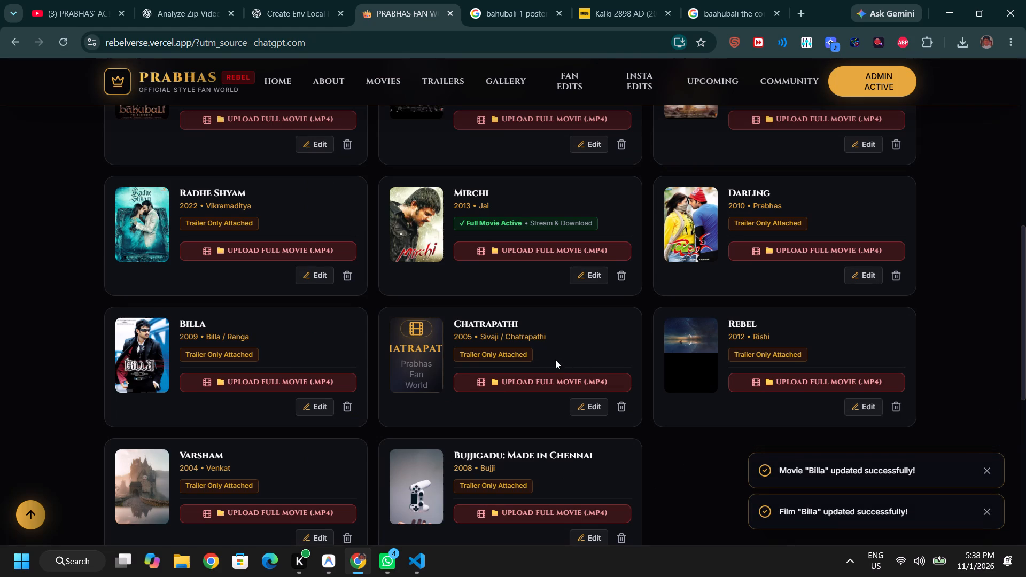
Replace the Chatrapathi movie's poster with the "chatrapathi" image from Downloads and save the movie changes.
click(571, 401)
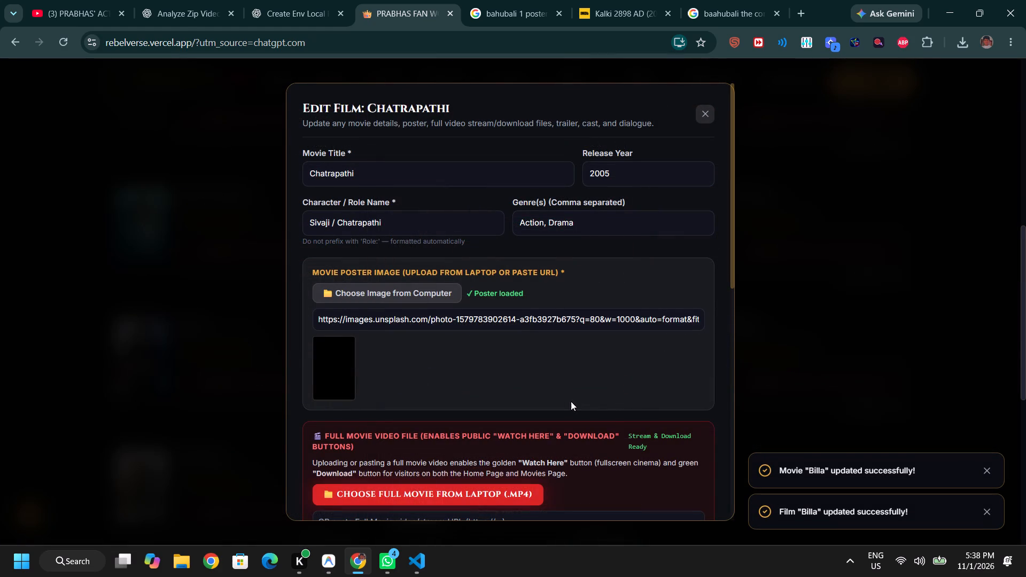
click(363, 297)
key(c)
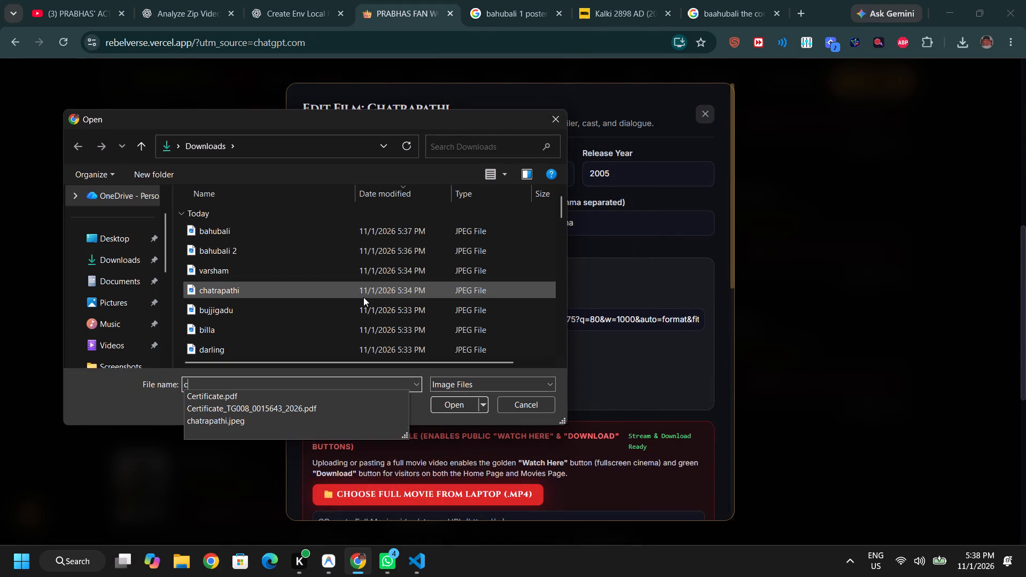
text(ha)
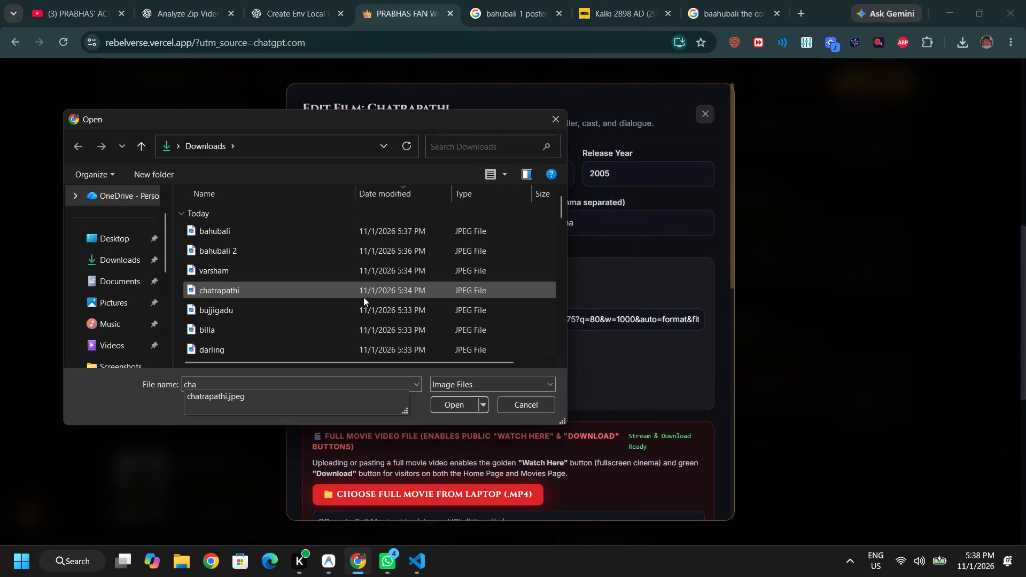
key(Down)
key(Return)
scroll(467, 307, down, 5)
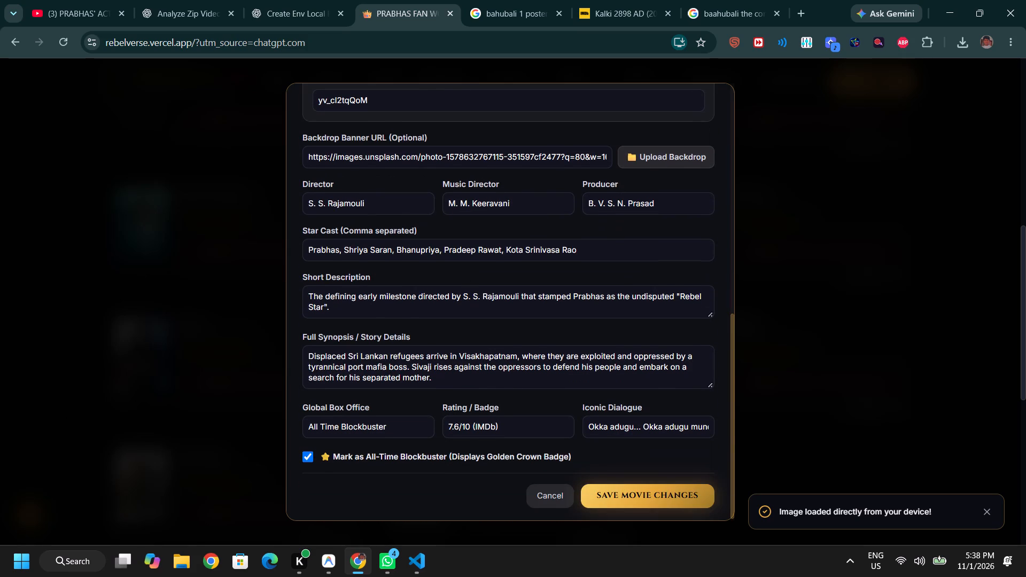
click(612, 486)
scroll(759, 410, down, 1)
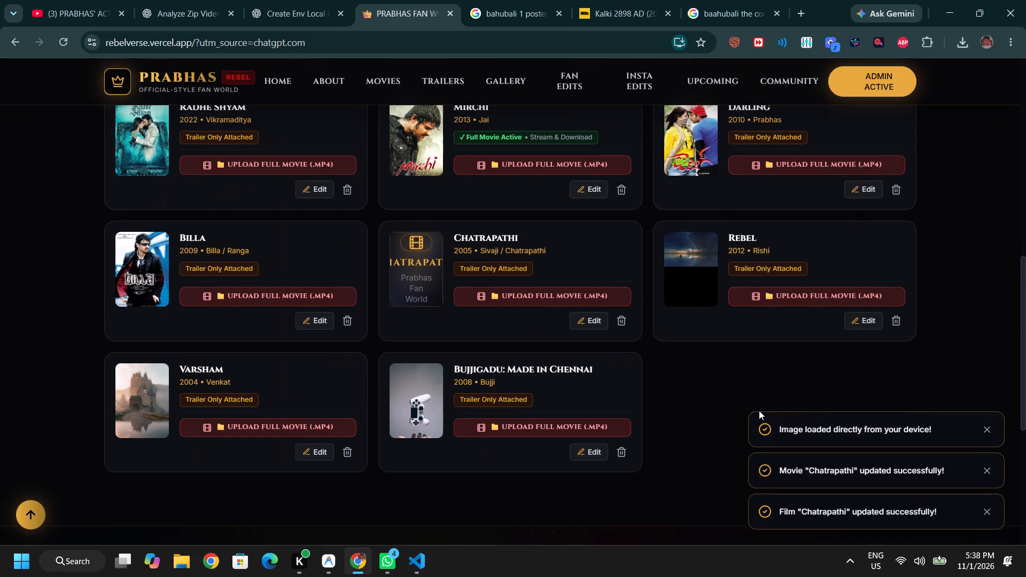
scroll(759, 410, down, 1)
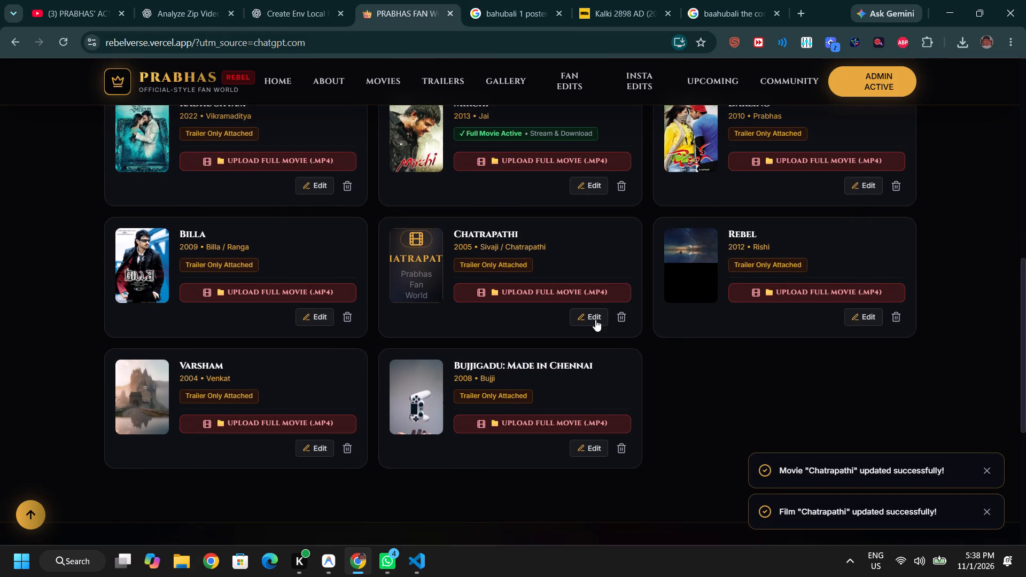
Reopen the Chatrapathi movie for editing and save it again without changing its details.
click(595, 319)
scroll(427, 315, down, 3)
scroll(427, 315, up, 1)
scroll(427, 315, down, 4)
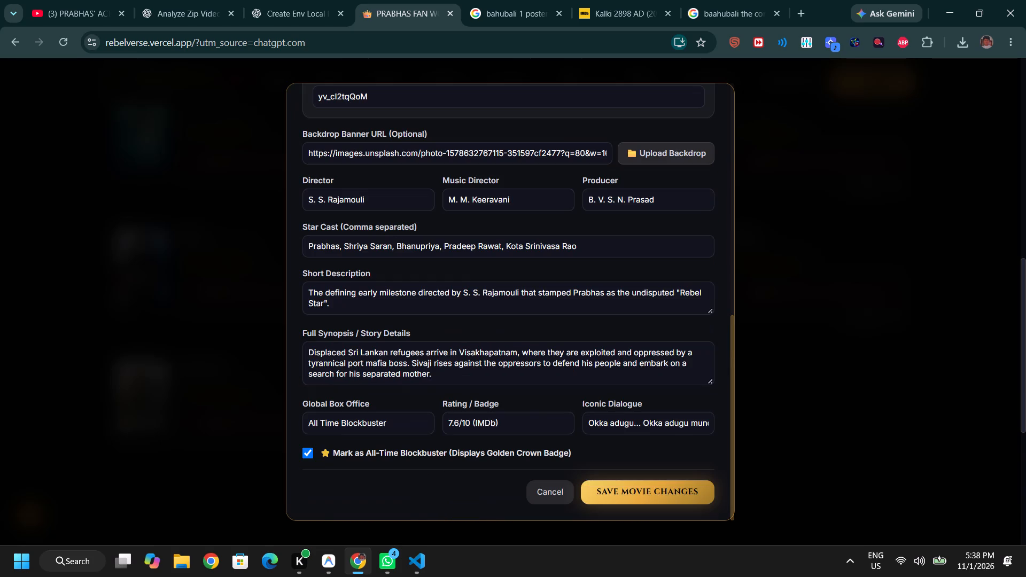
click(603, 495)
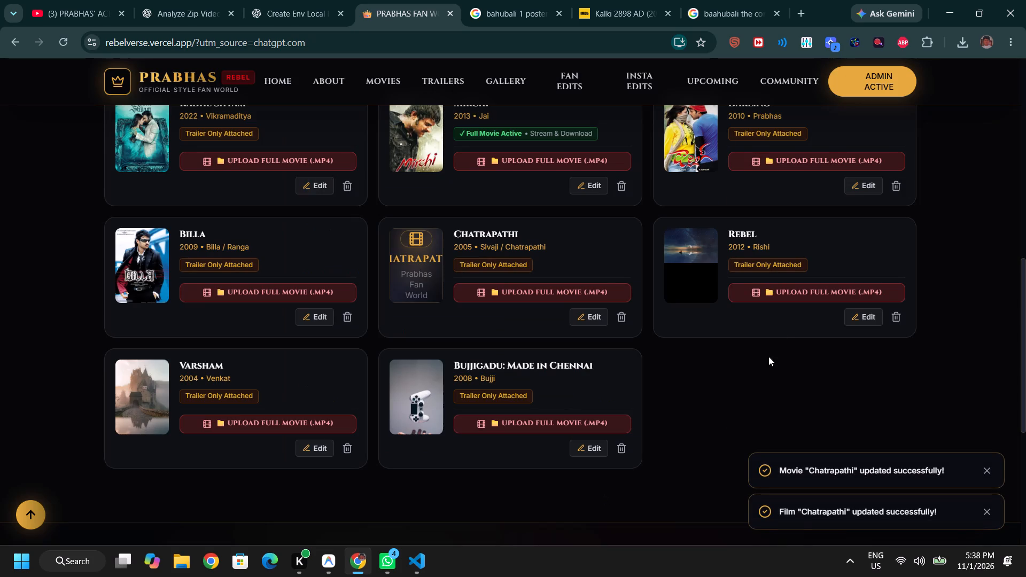
Replace the Rebel movie's poster with the "rebel444" image from Downloads and save the movie changes.
click(856, 322)
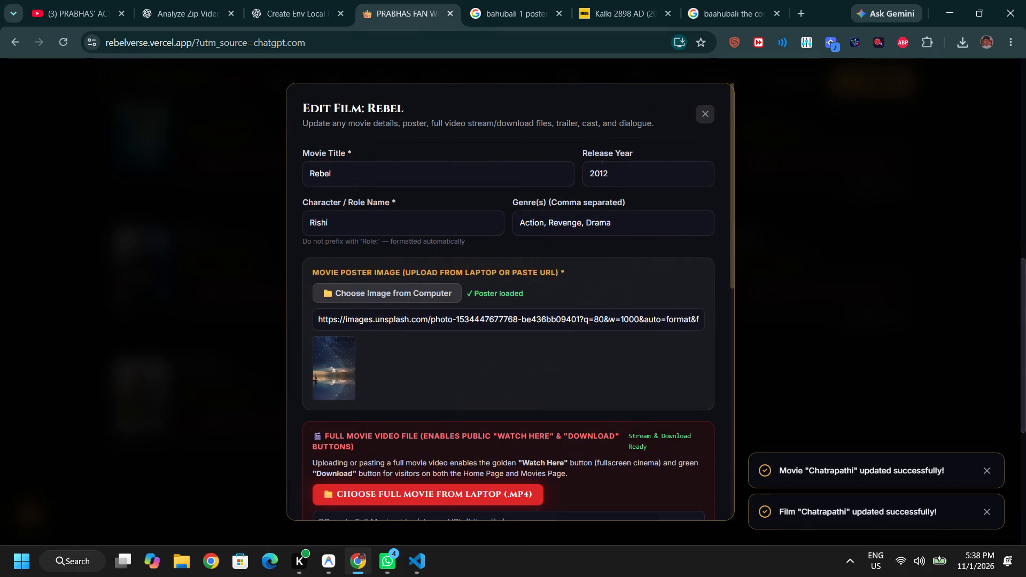
click(356, 295)
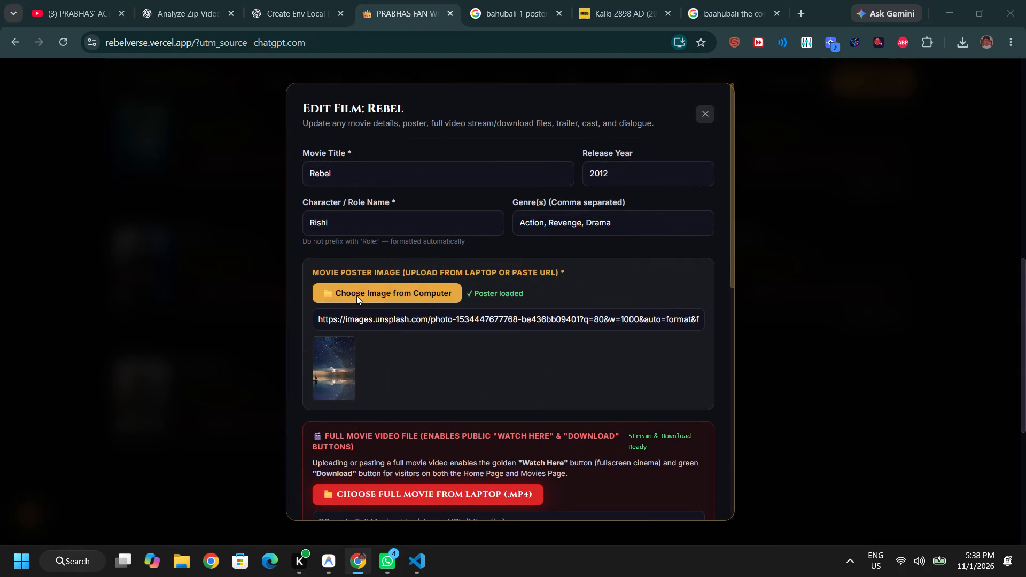
text(te)
key(BackSpace)
key(BackSpace)
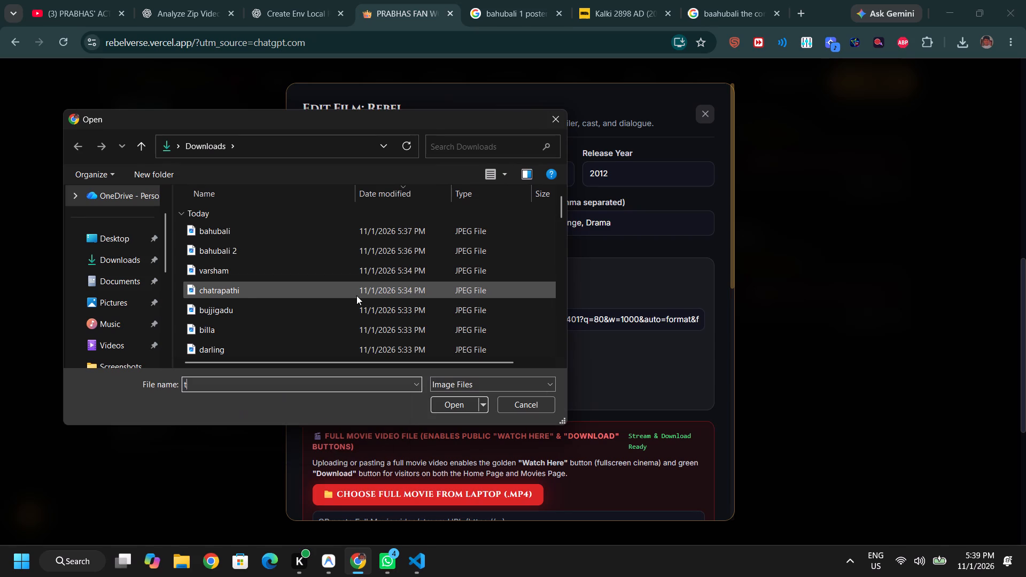
text(re)
text(bel)
key(Up)
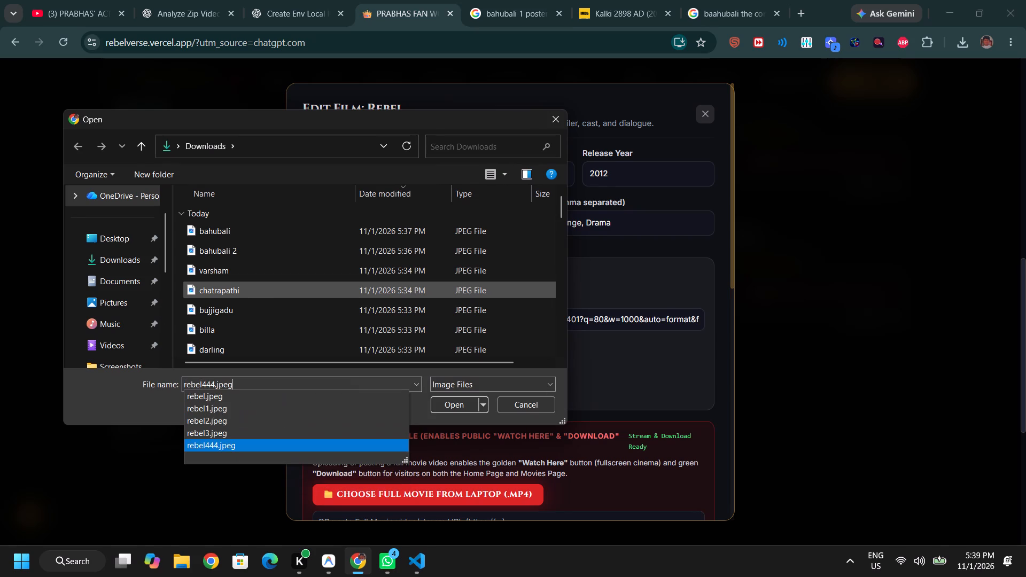
key(Return)
scroll(446, 414, down, 5)
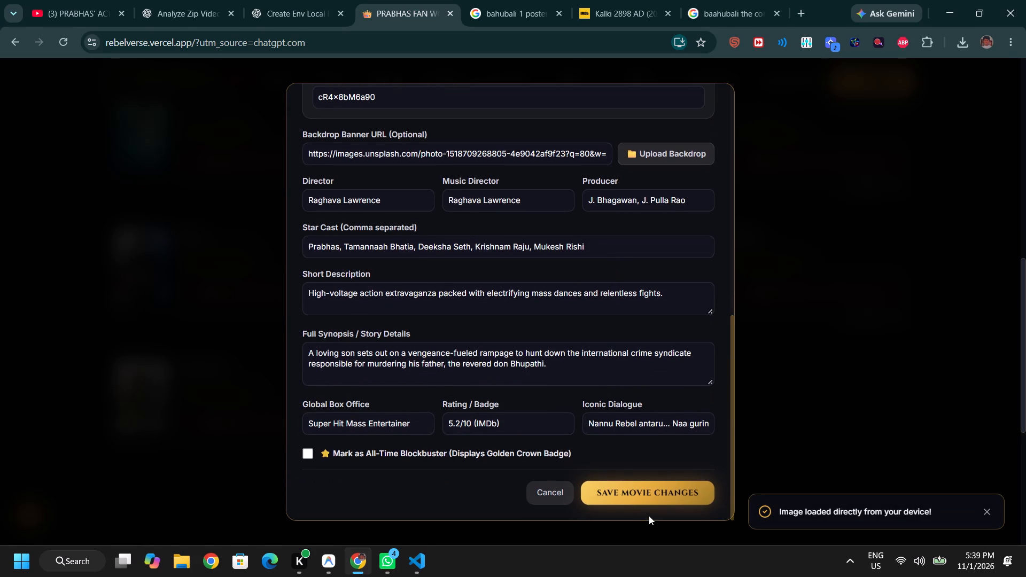
click(634, 502)
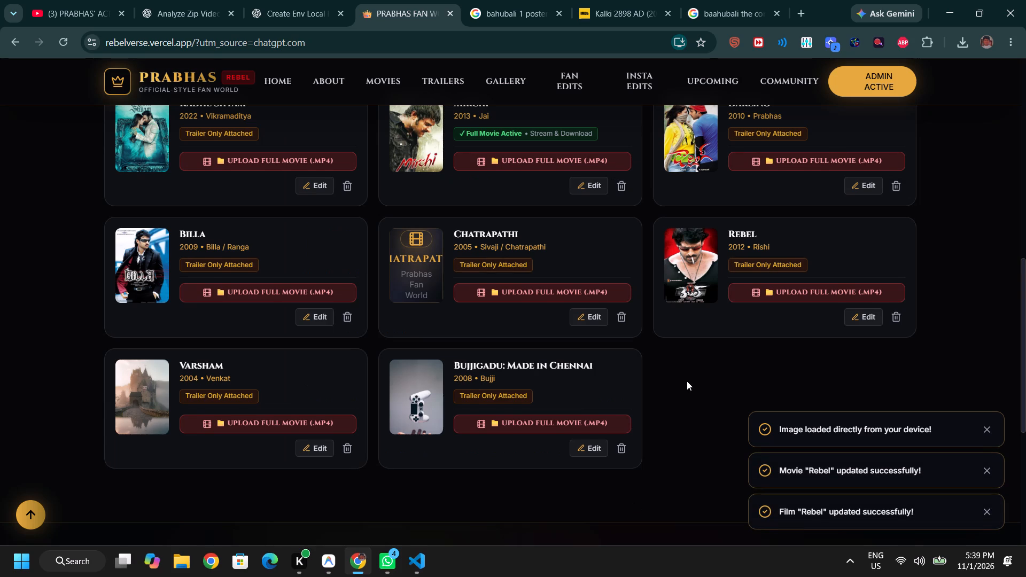
Replace the Varsham movie's poster with the "varsham" image from Downloads and save the movie changes.
scroll(687, 381, down, 1)
click(322, 348)
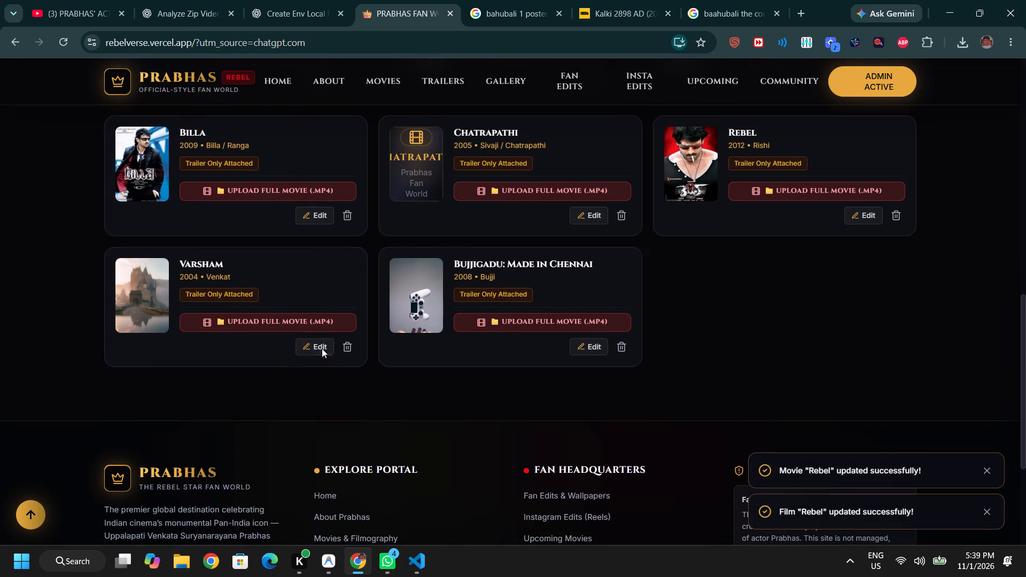
click(398, 292)
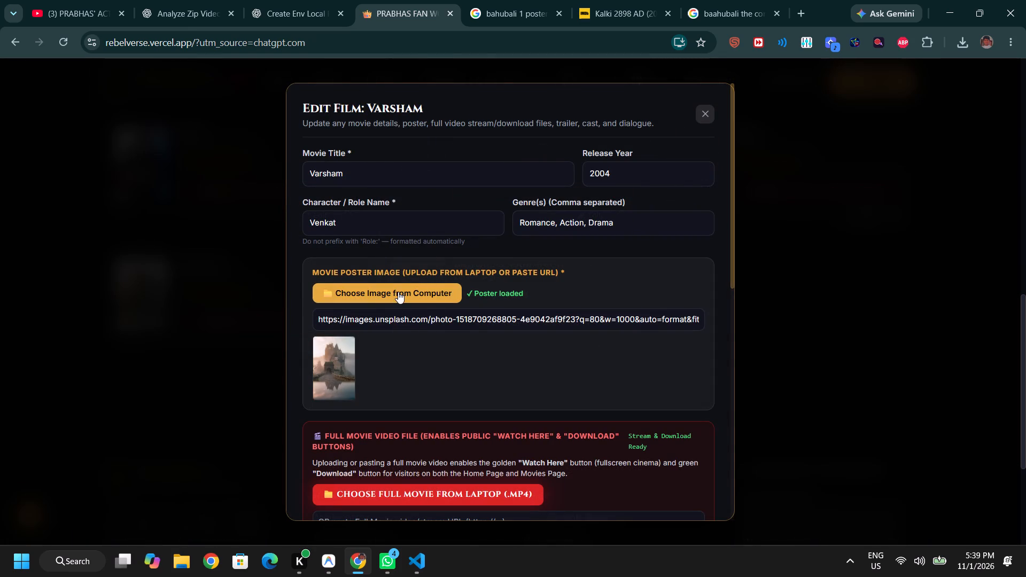
text(va)
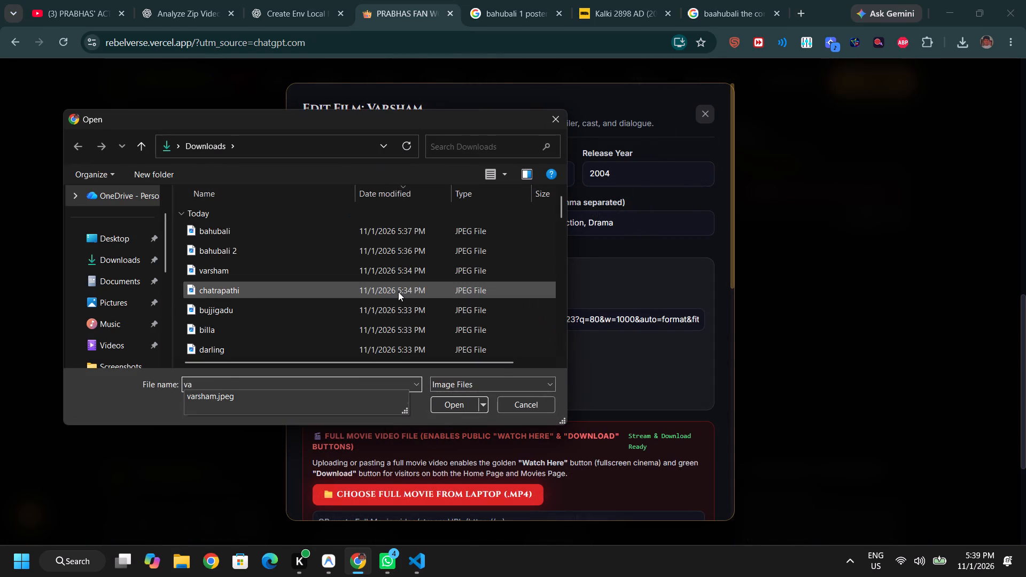
key(Down)
key(Return)
scroll(518, 316, down, 4)
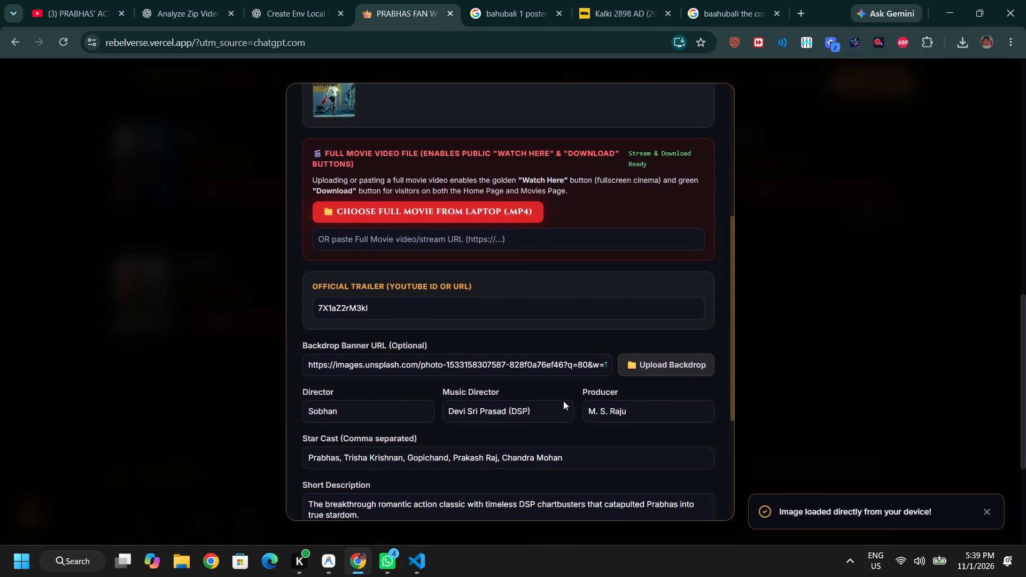
scroll(567, 438, down, 4)
click(618, 502)
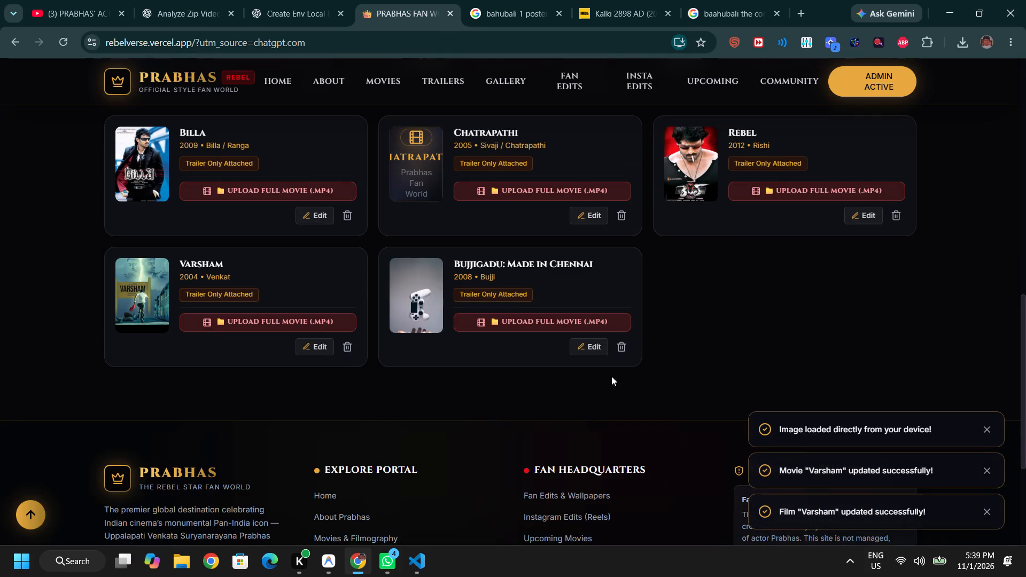
Replace the Bujjigadu: Made in Chennai movie's poster with the "bujjigadu" image from Downloads and save the movie changes.
click(592, 352)
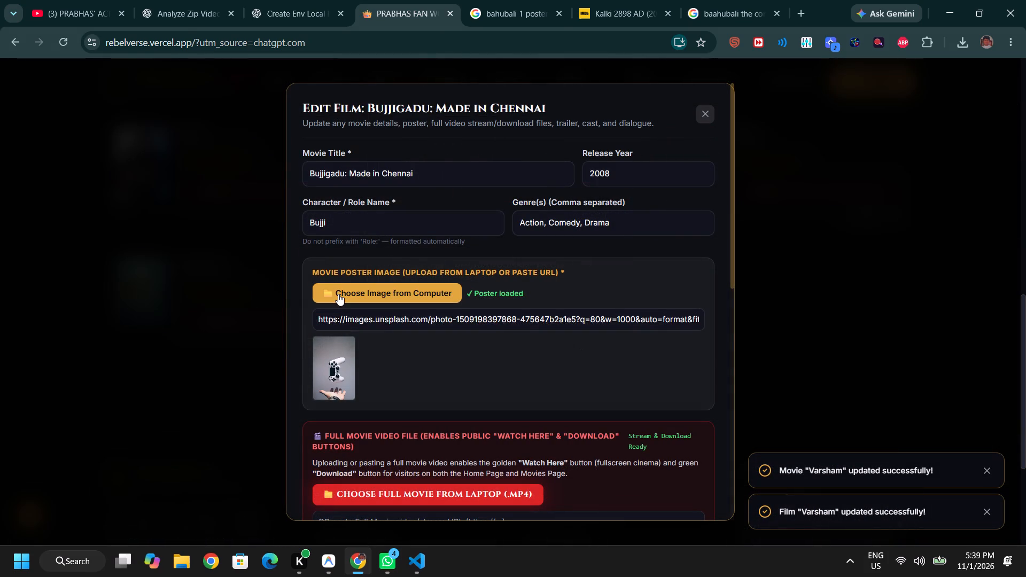
click(338, 294)
key(b)
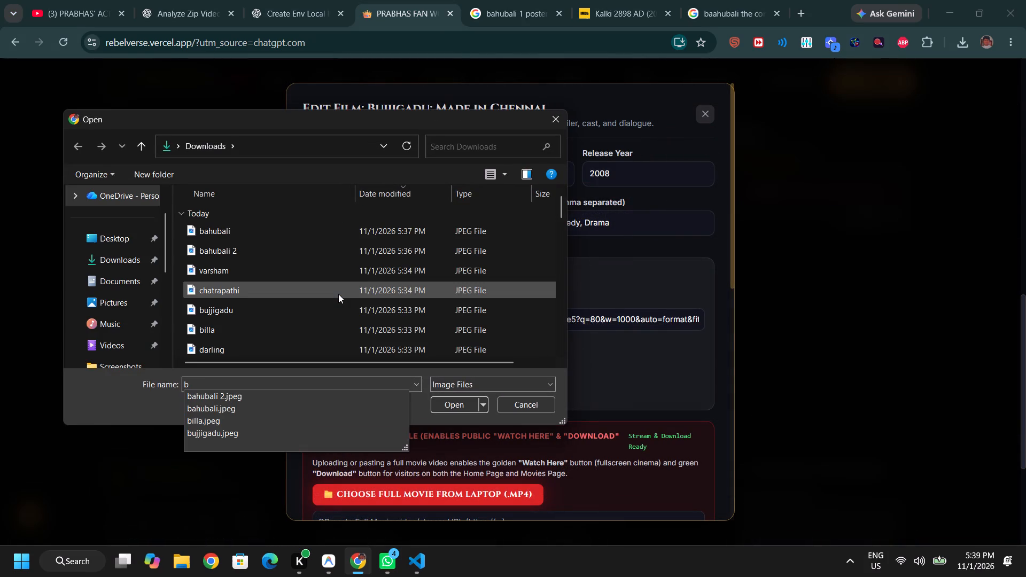
key(Up)
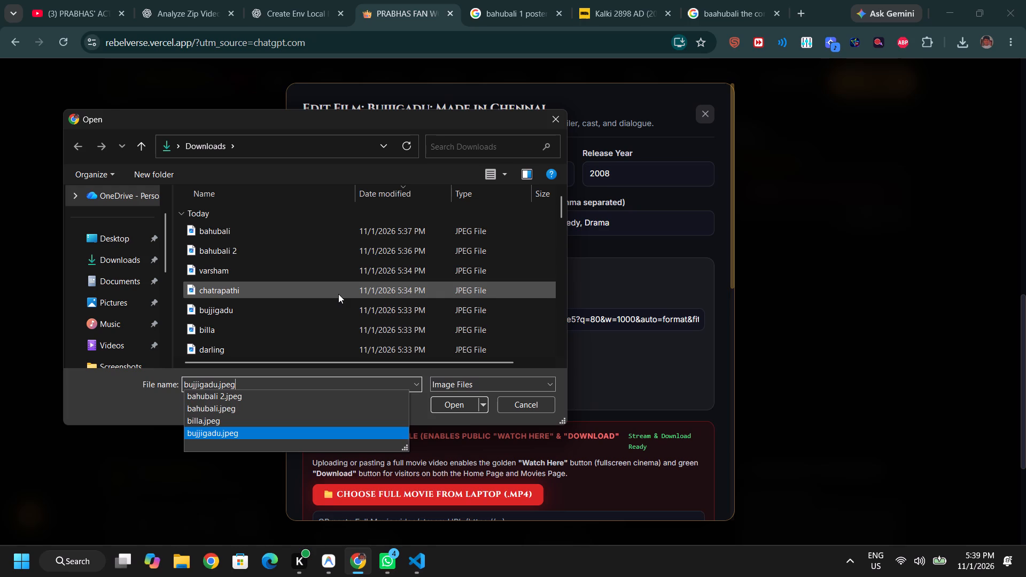
key(Return)
scroll(467, 342, down, 6)
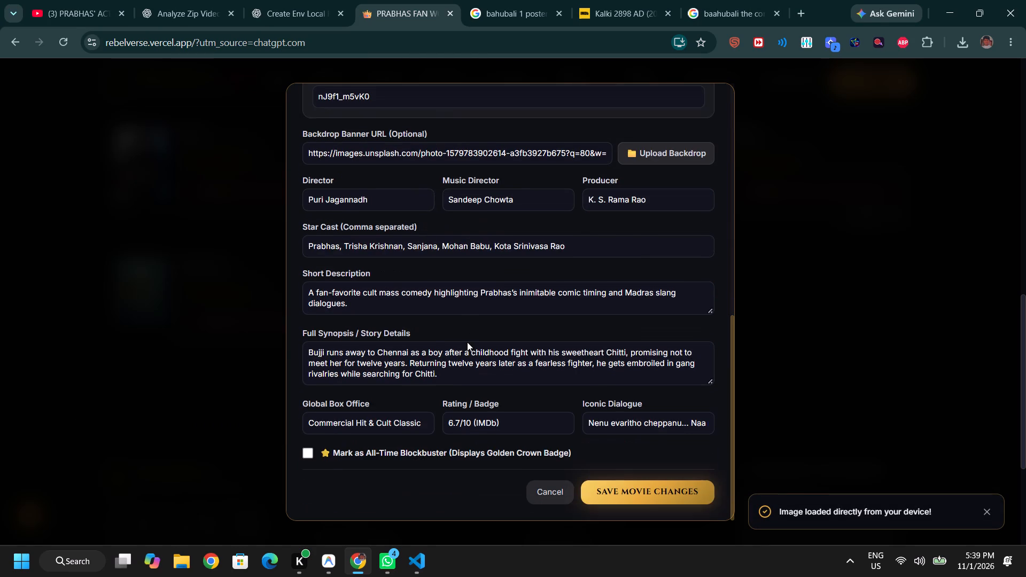
click(635, 500)
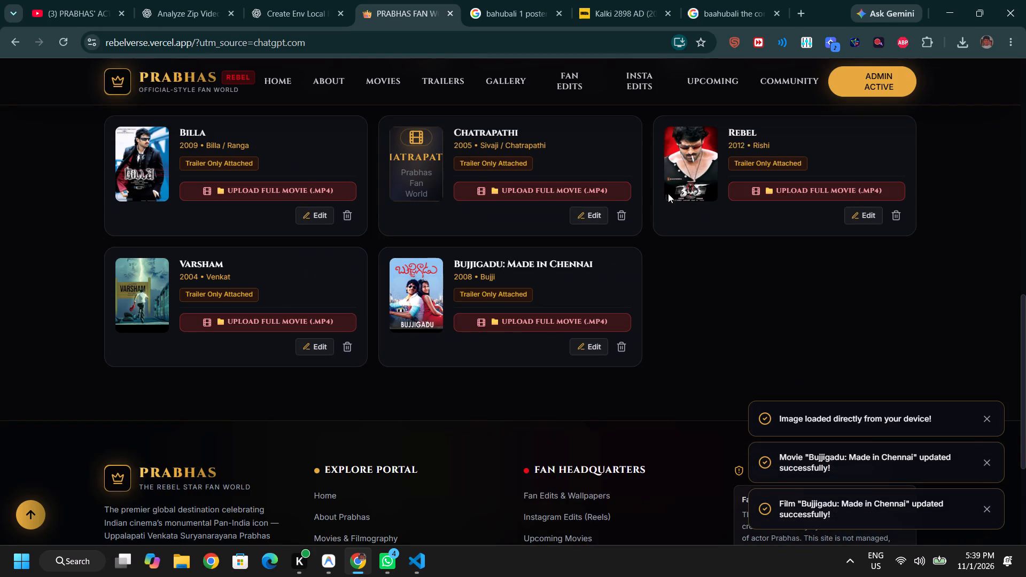
Delete the Chatrapathi movie from the collection.
click(625, 212)
Publish the updated movie data to the public web link.
scroll(685, 333, up, 3)
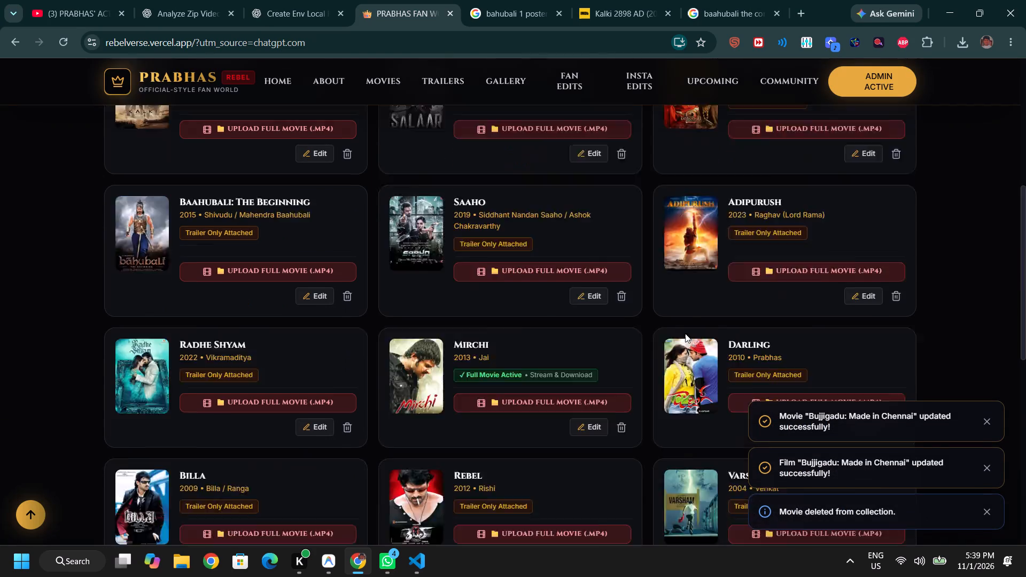
scroll(685, 333, up, 8)
scroll(769, 196, up, 1)
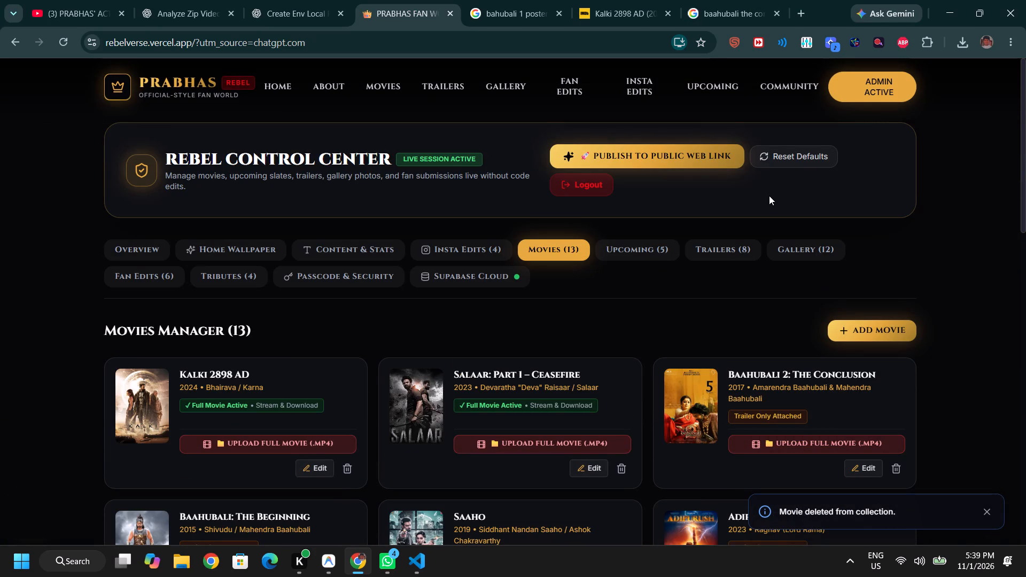
click(694, 163)
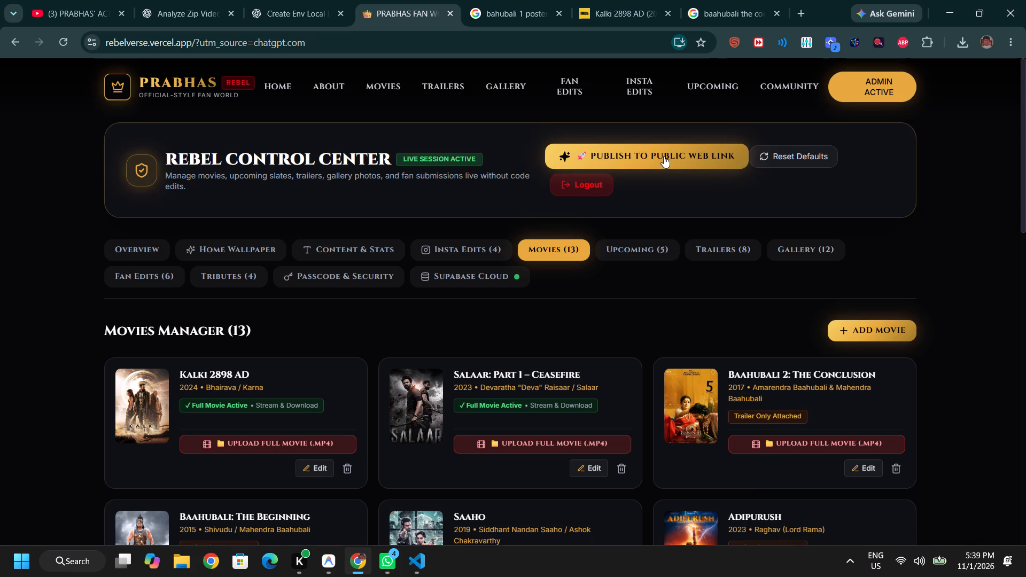
Look at the Upcoming Projects manager and return to the Movies manager.
click(645, 254)
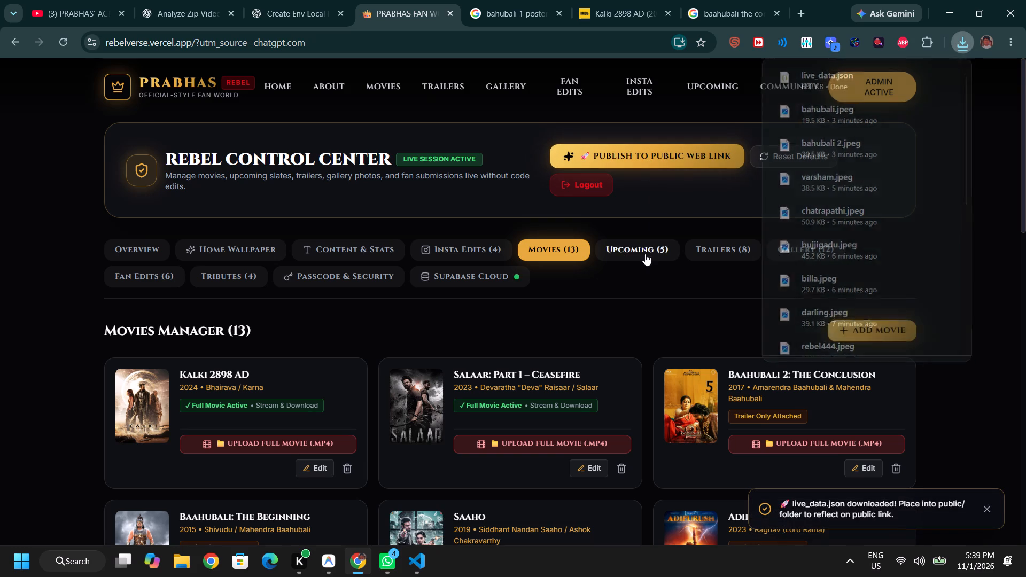
click(516, 251)
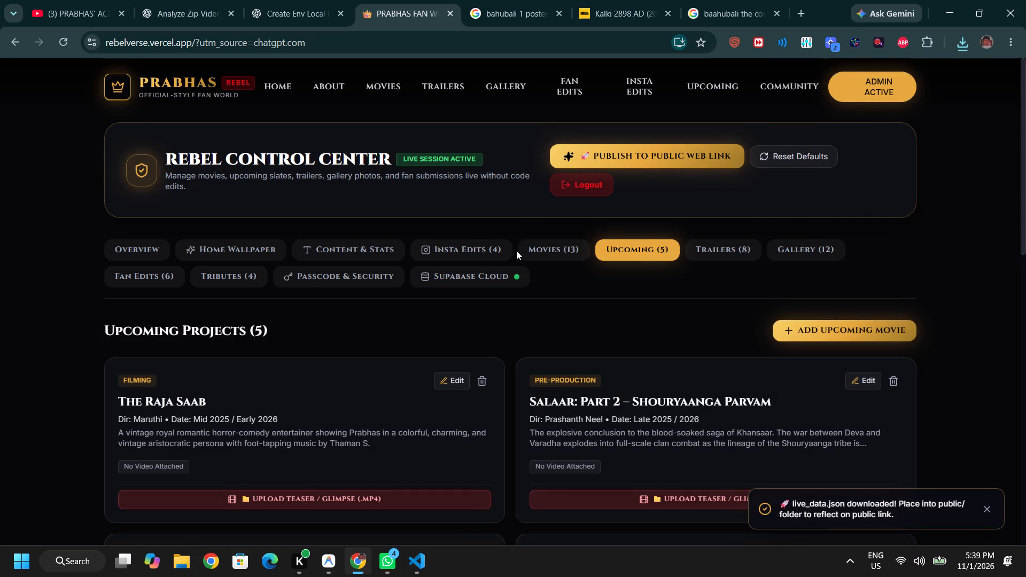
click(546, 241)
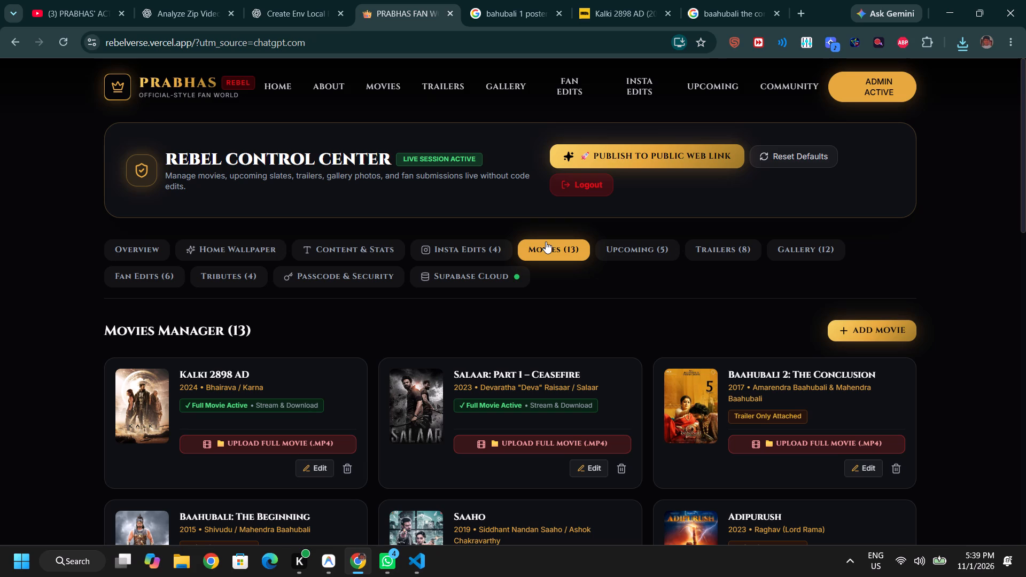
Publish the site data to the public web link once more.
click(615, 161)
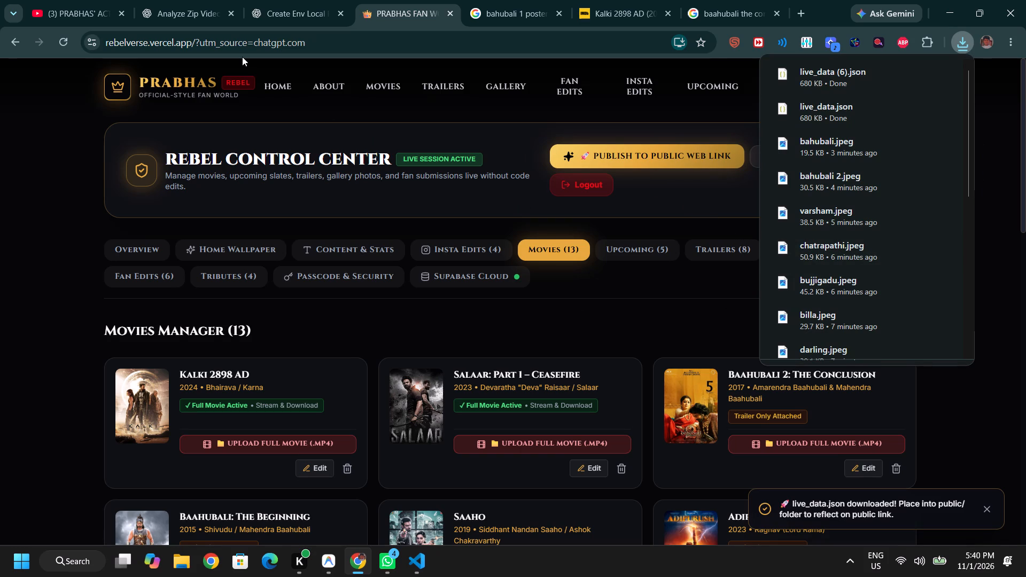
drag(193, 43, 72, 28)
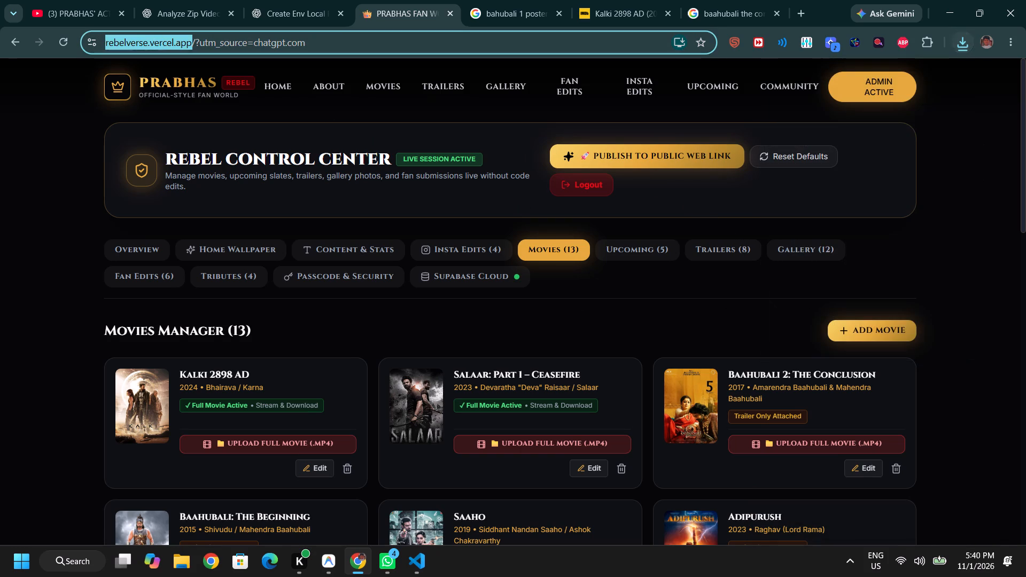
drag(72, 28, 53, 28)
click(184, 115)
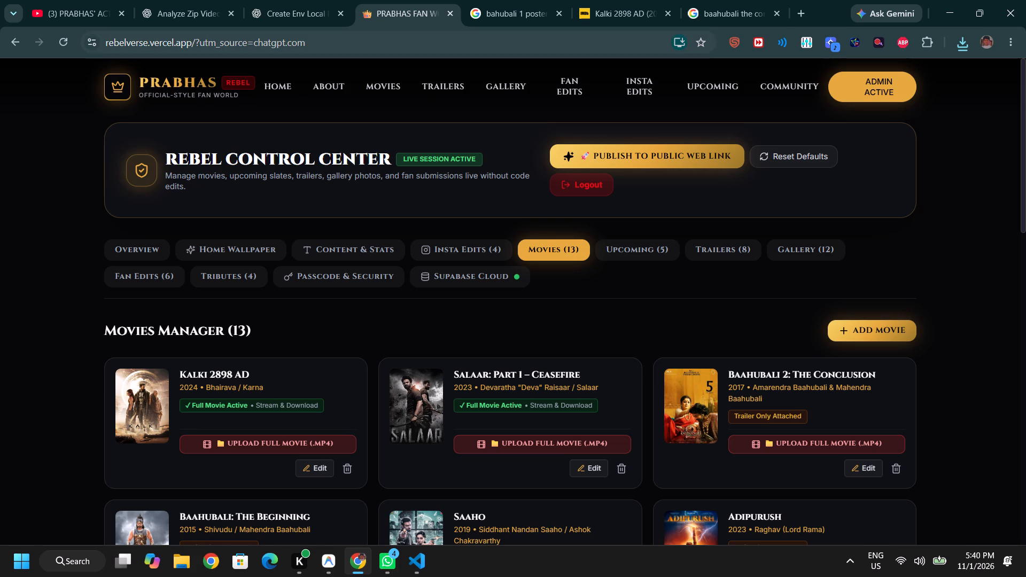
click(109, 41)
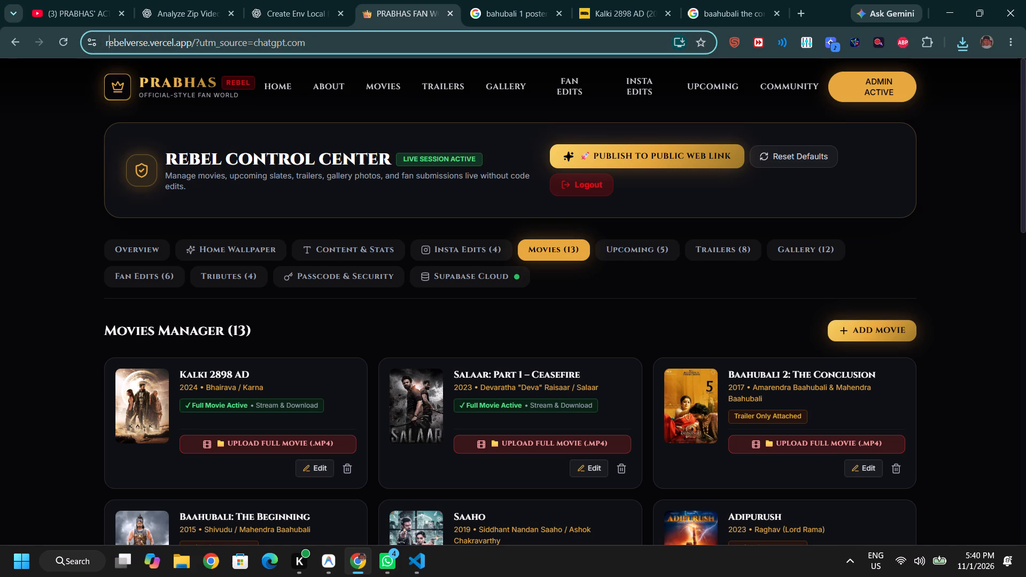
click(352, 32)
drag(352, 32, 247, 48)
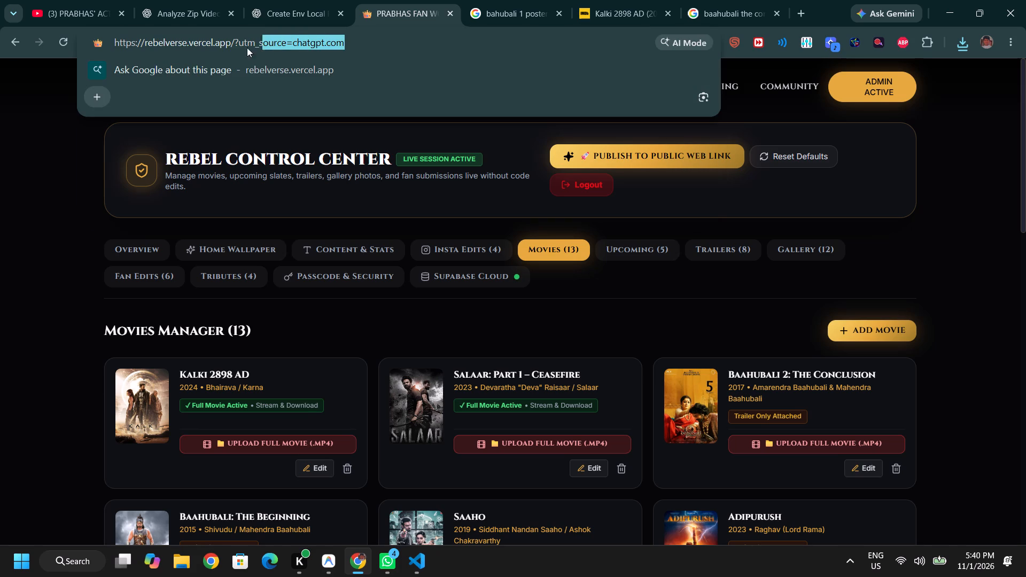
drag(247, 48, 238, 54)
key(BackSpace)
key(BackSpace)
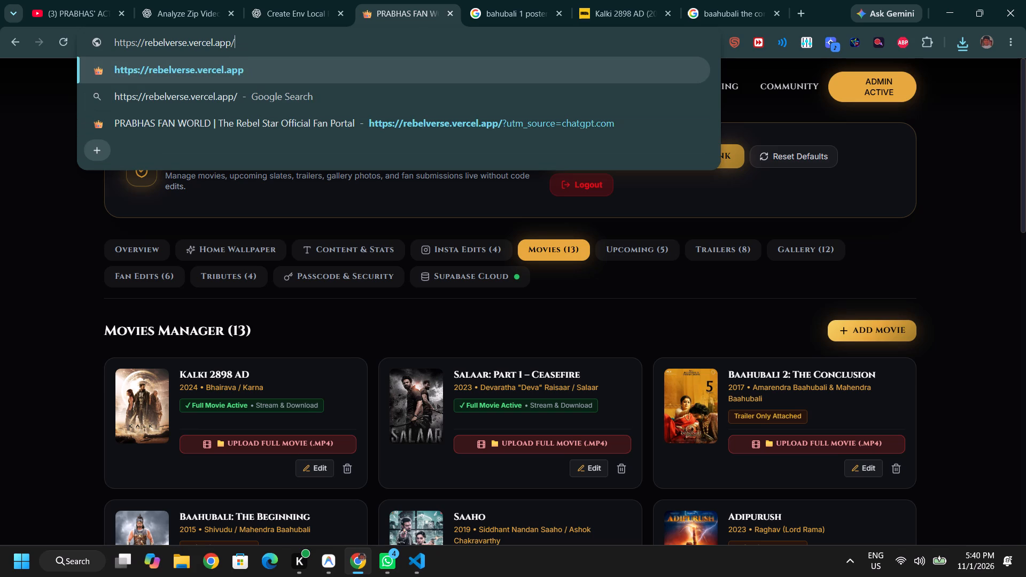
key(Return)
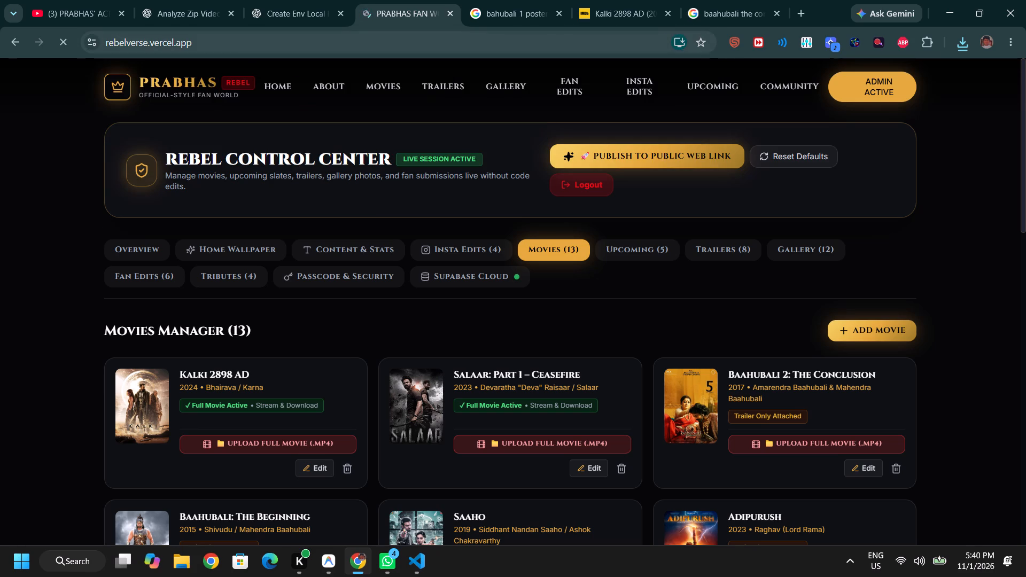
Reload the fan site's home page and examine its featured movie posters and upcoming projects.
click(222, 43)
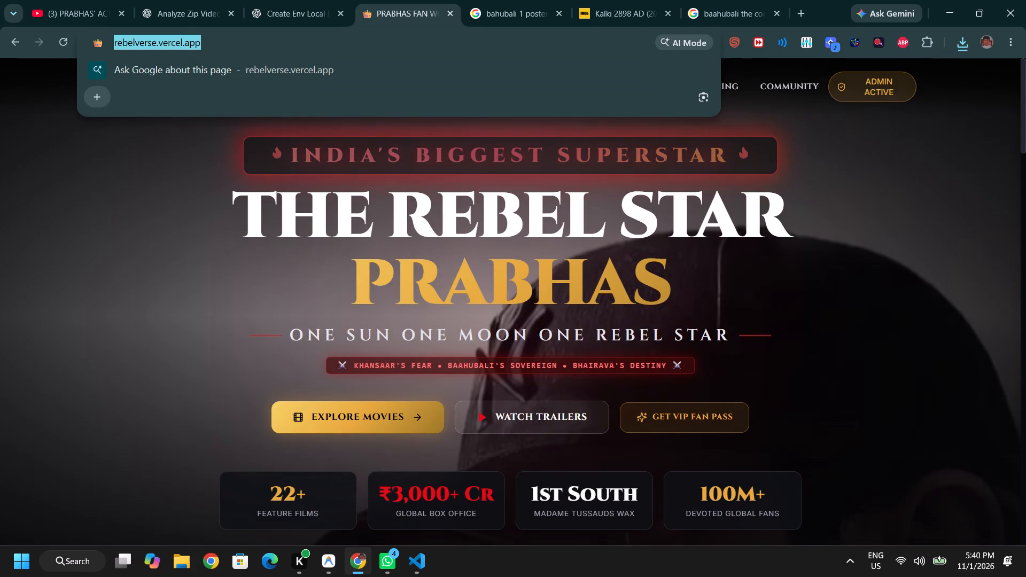
click(222, 43)
click(147, 270)
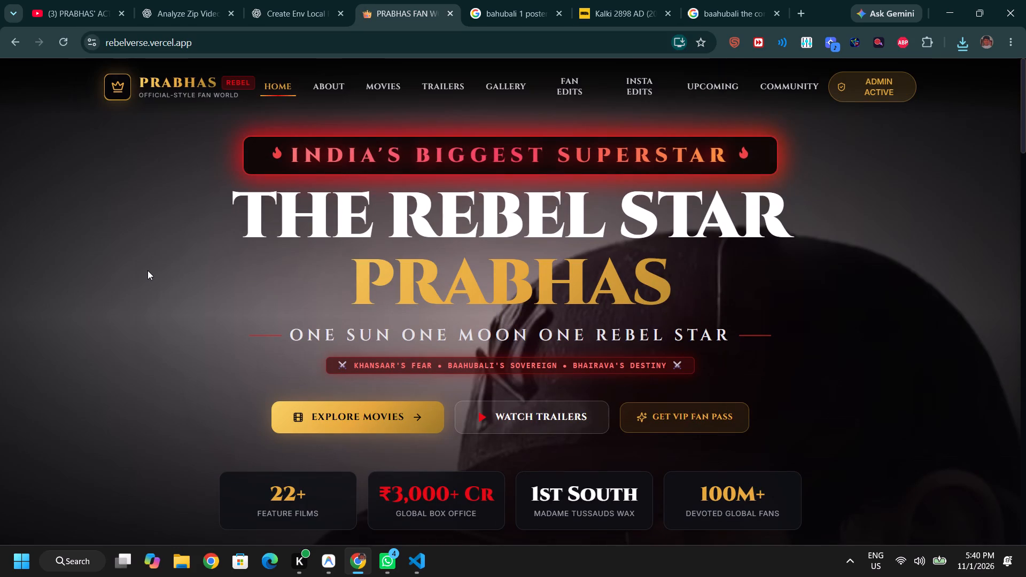
key(ctrl+r)
scroll(147, 270, down, 3)
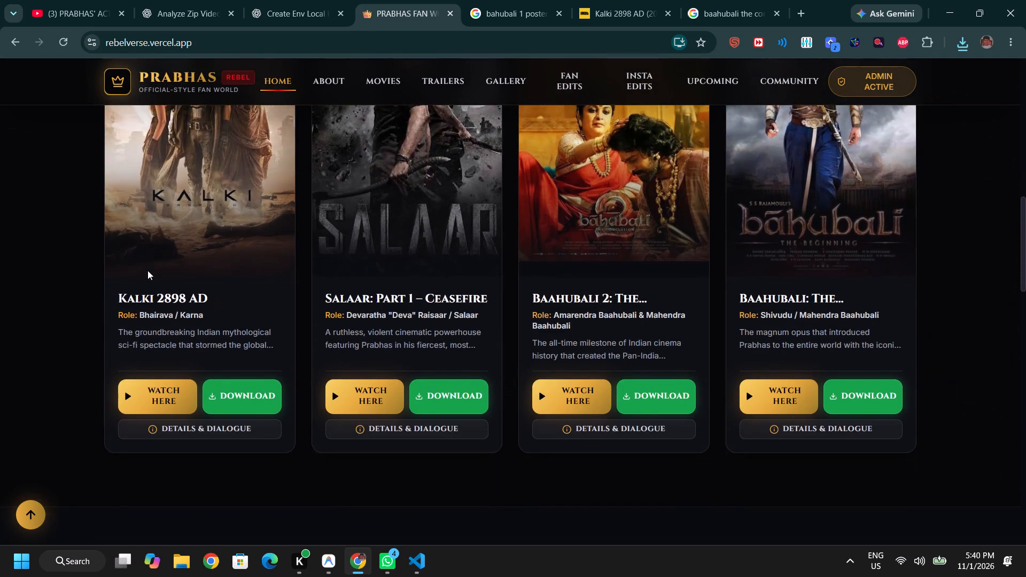
scroll(147, 270, down, 6)
scroll(147, 270, up, 2)
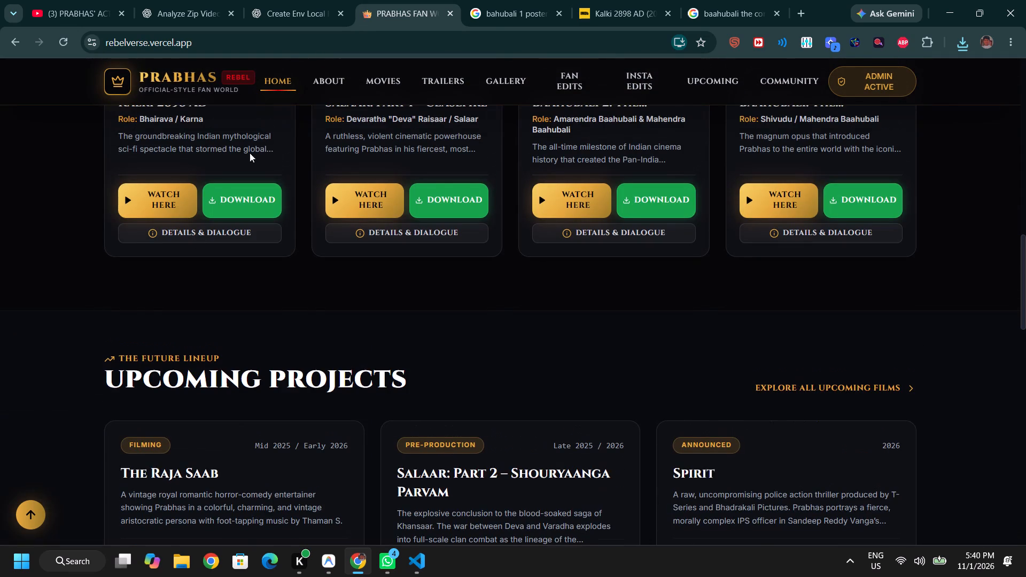
Copy the full address of the fan site's home page, rebelverse.vercel.app.
click(282, 42)
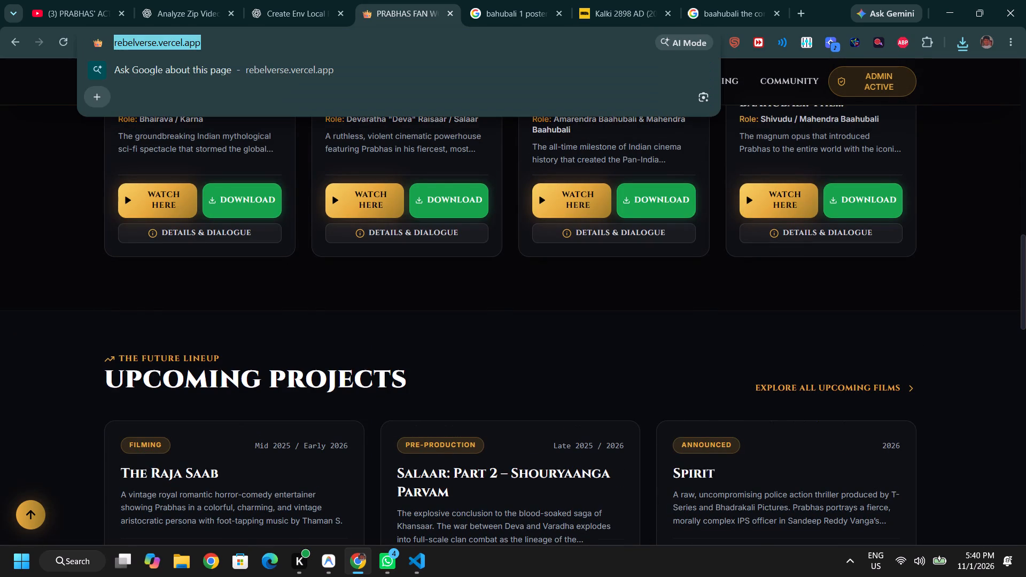
key(ctrl+a)
key(ctrl+c)
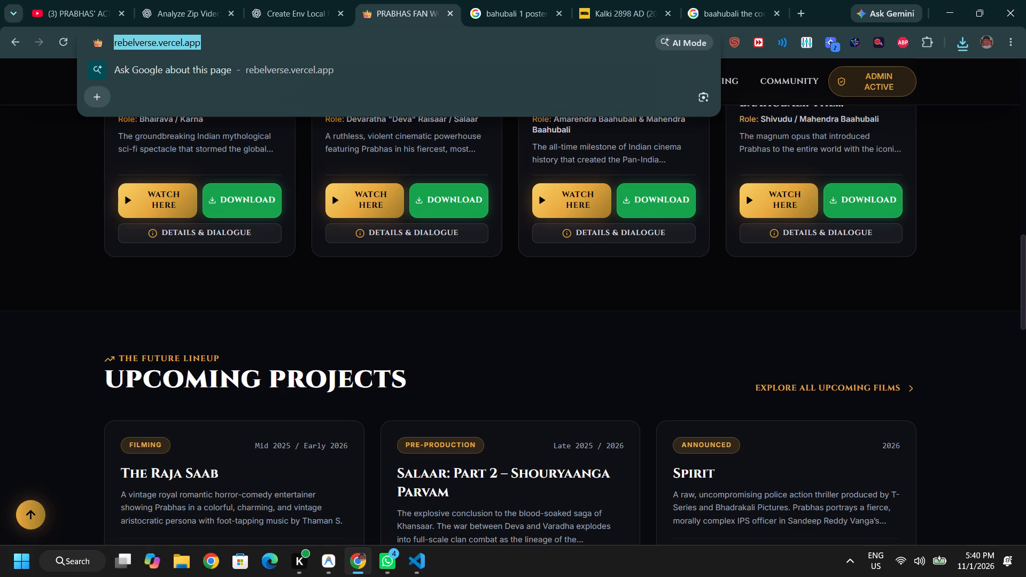
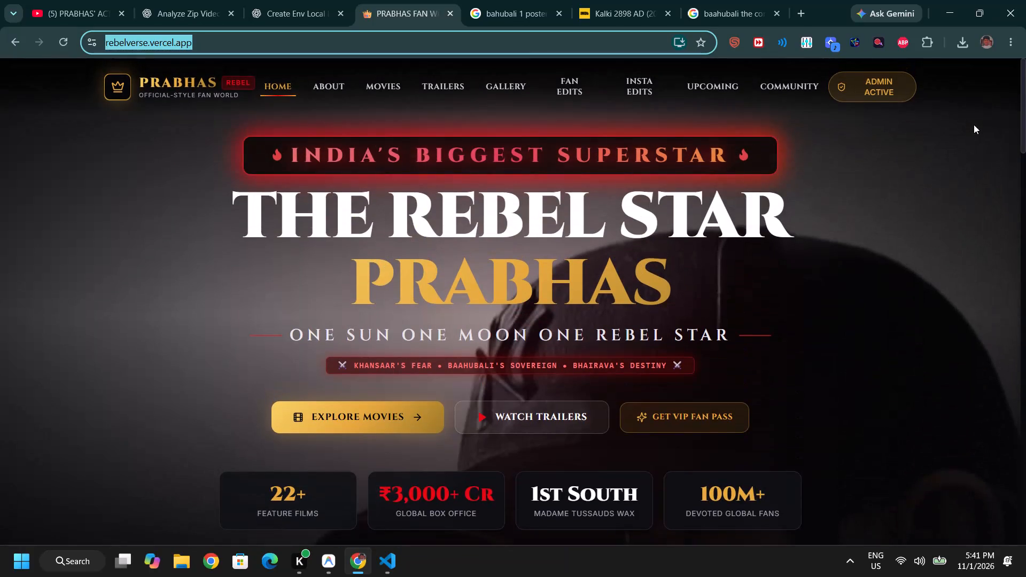
Display the fan site's home page in full screen, starting from its hero banner.
click(897, 241)
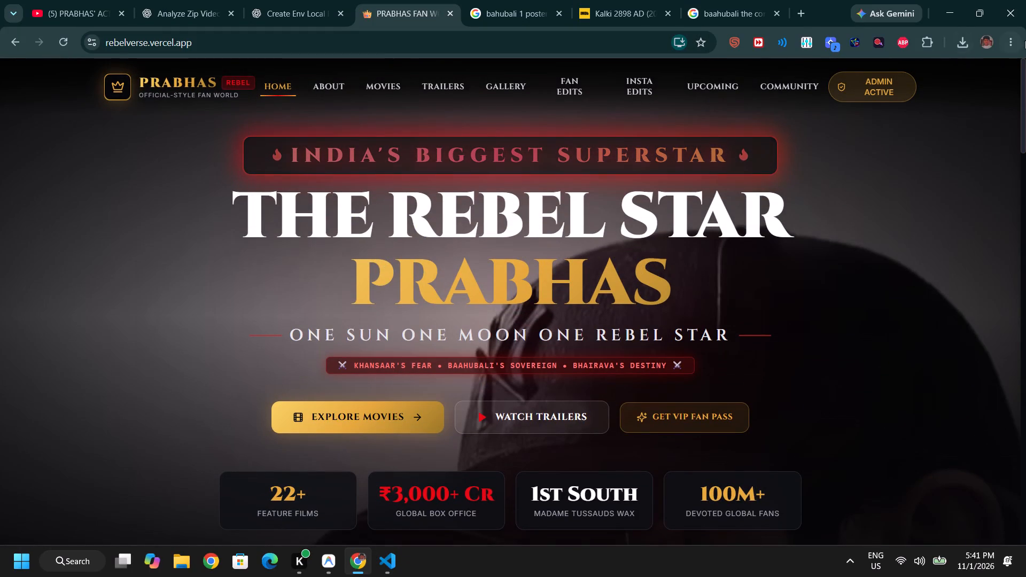
click(1024, 40)
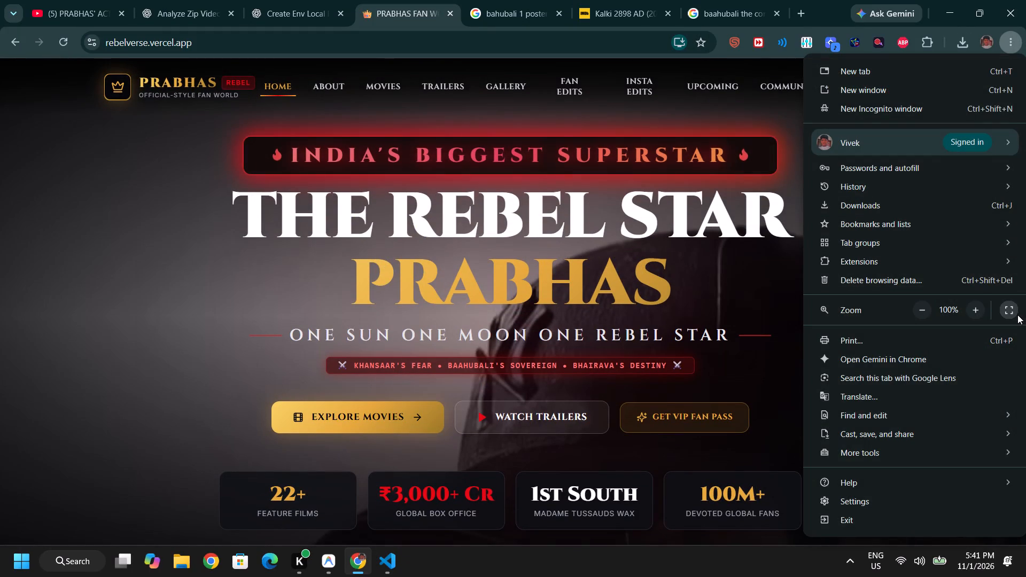
click(1017, 314)
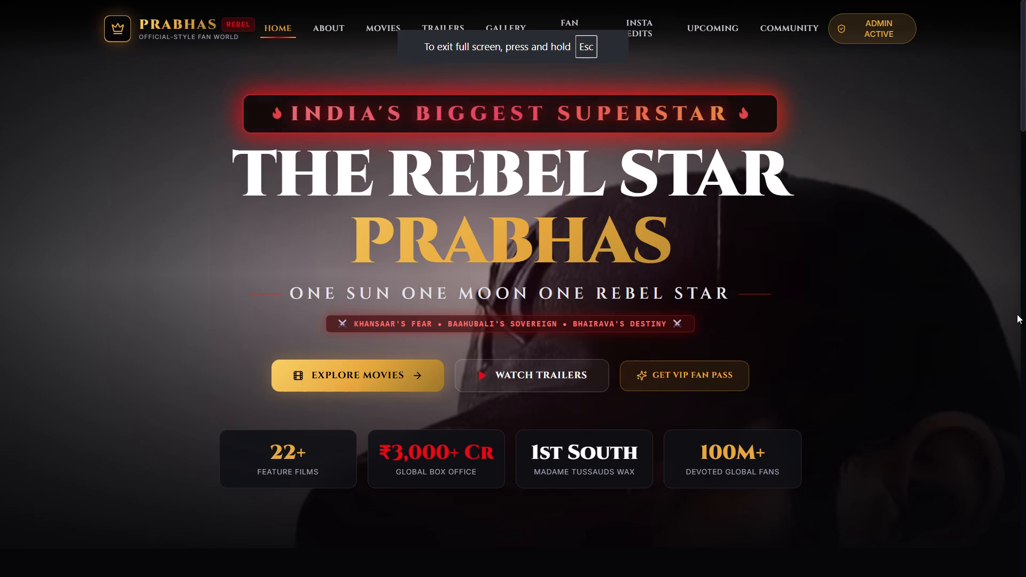
scroll(1017, 314, up, 1)
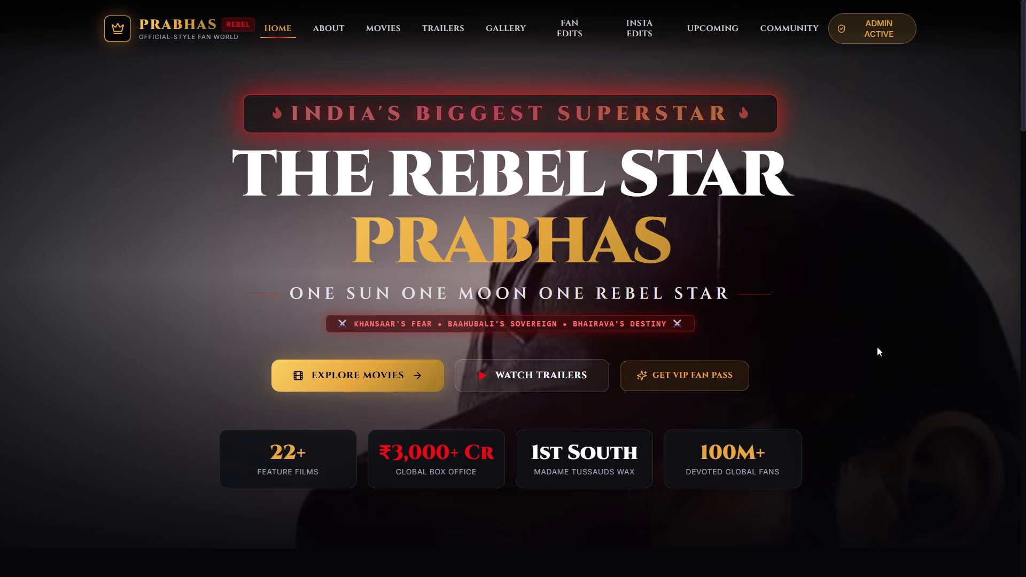
Set up a Snipping Tool video capture with a recording area covering nearly the whole screen.
key(shift+super+s)
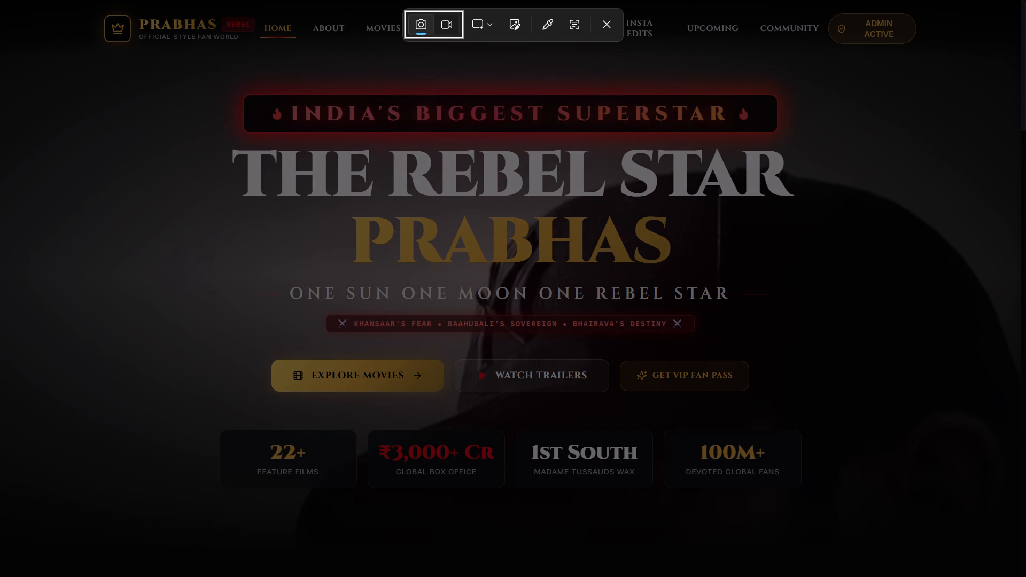
click(448, 30)
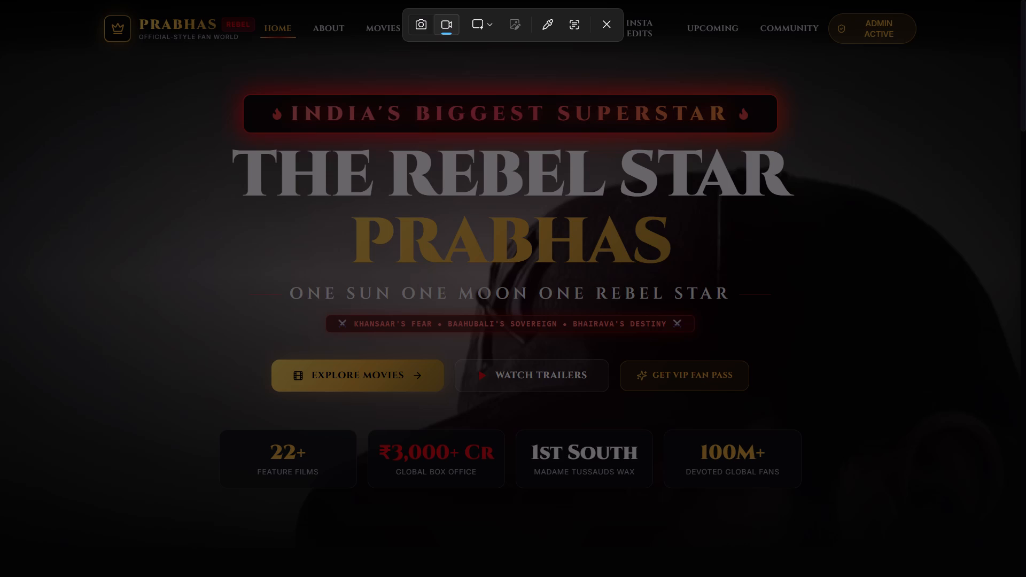
drag(13, 0, 1025, 576)
scroll(810, 430, up, 1)
scroll(1025, 576, right, 1)
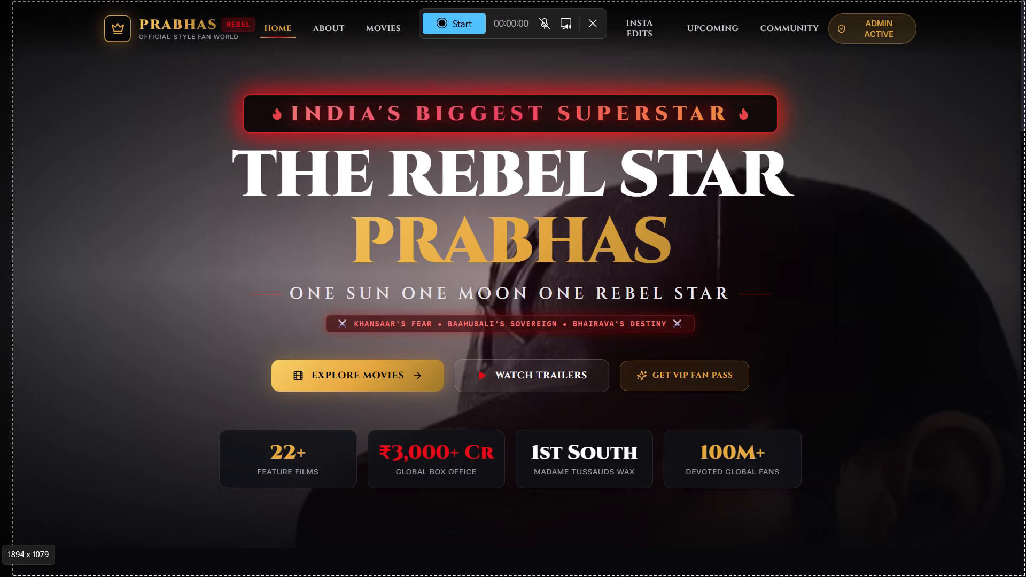
drag(1025, 576, 1022, 547)
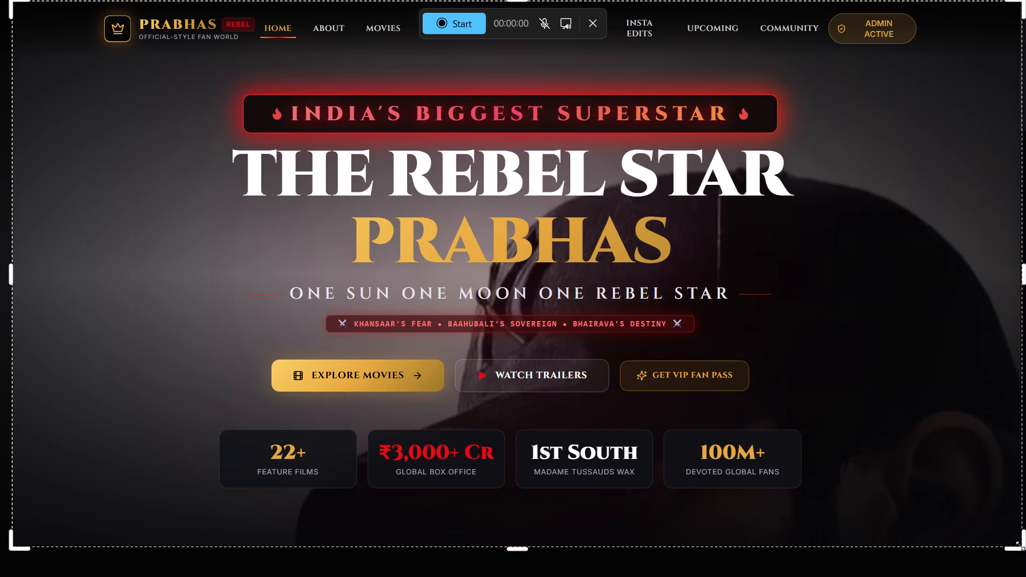
drag(1021, 540, 1025, 576)
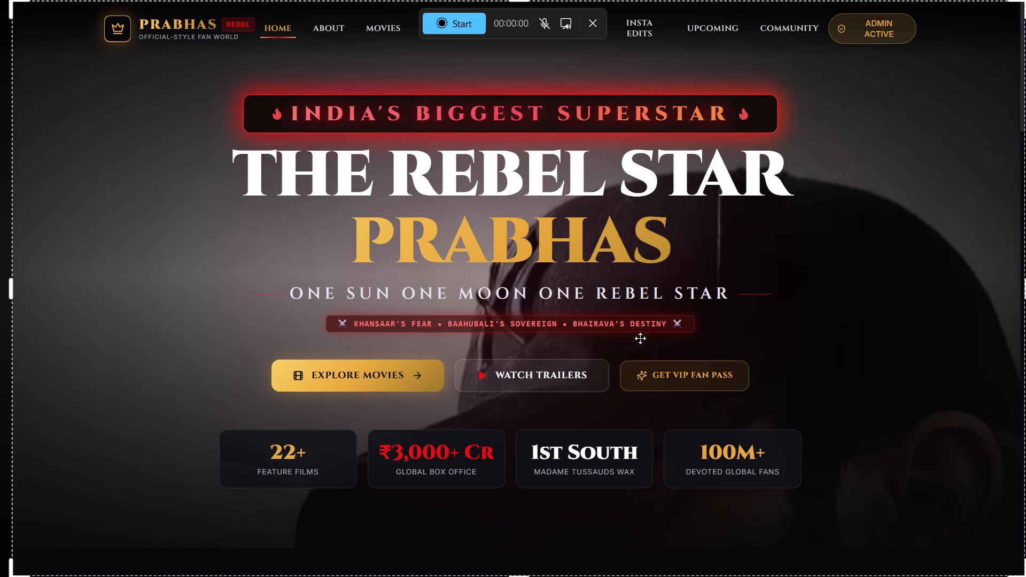
Start the screen recording and deny Snipping Tool access to the microphone.
click(444, 27)
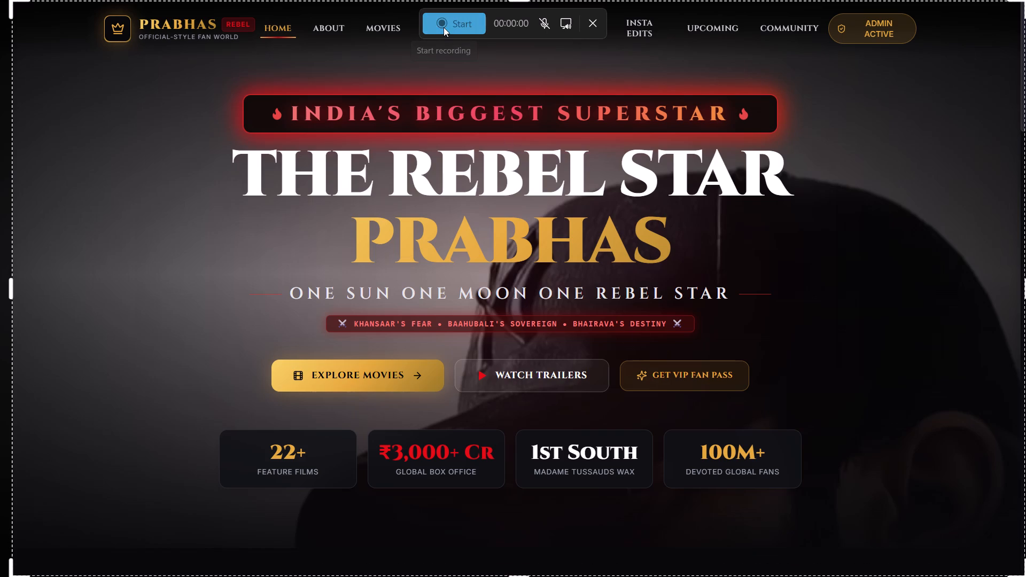
scroll(465, 135, up, 1)
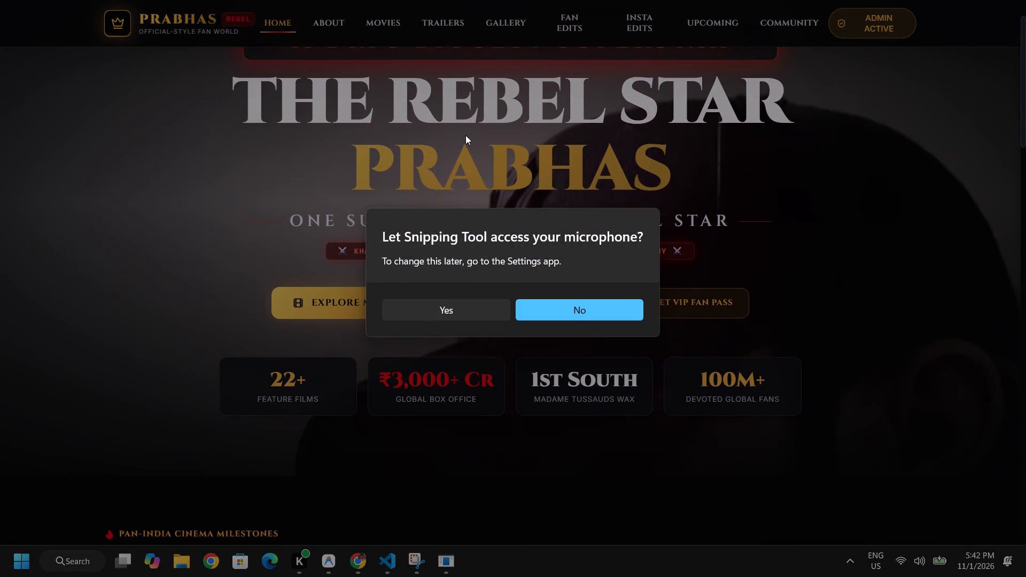
scroll(465, 135, up, 1)
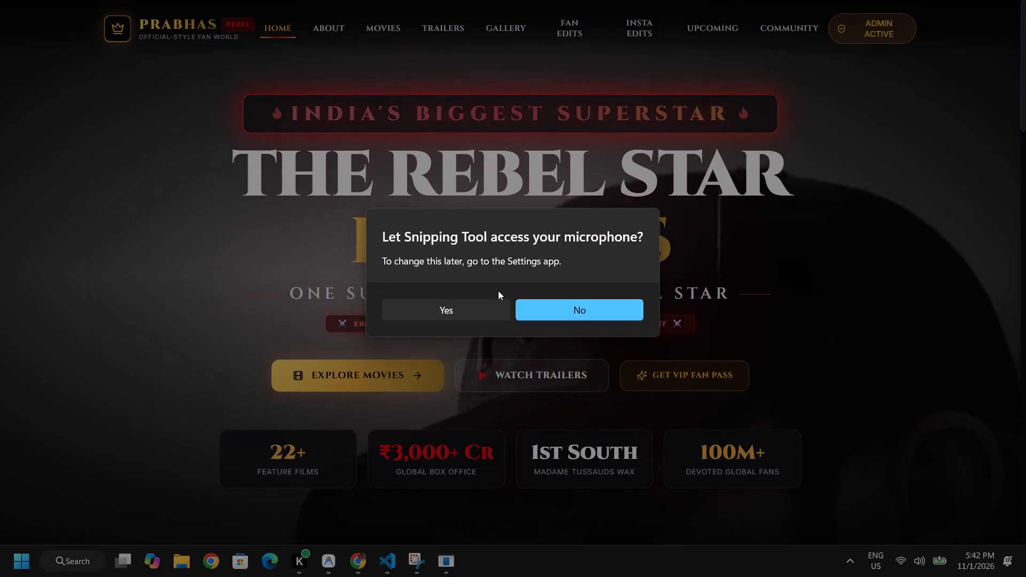
click(552, 309)
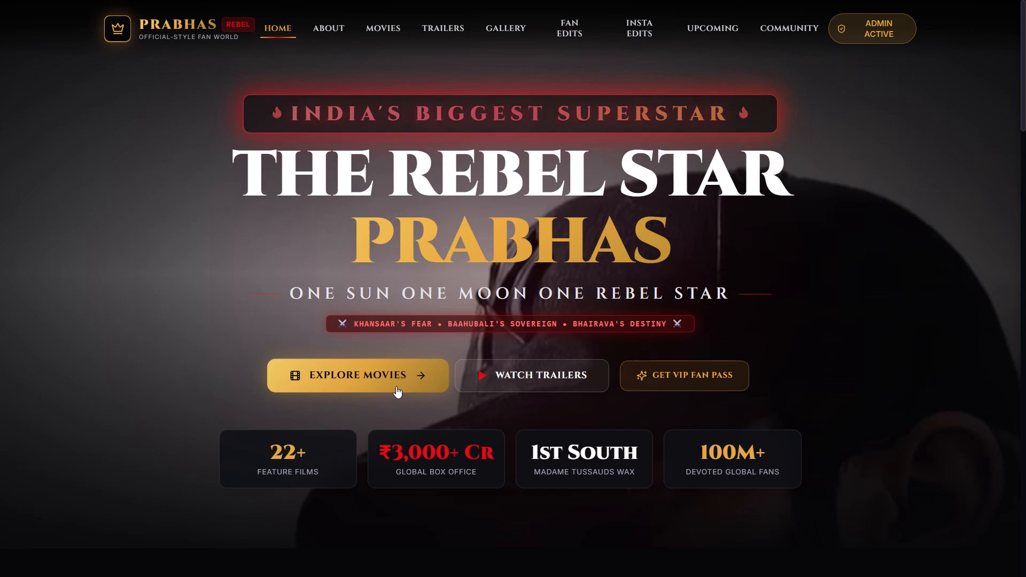
Record a scroll through the fan site's home page from the hero banner down to the footer, and stop the recording.
scroll(396, 386, up, 1)
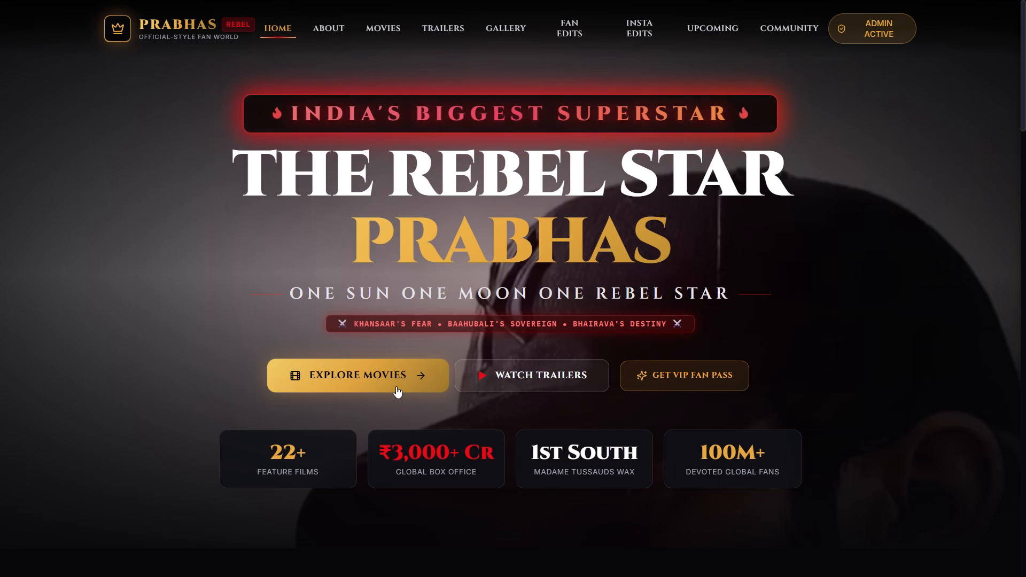
scroll(396, 386, down, 4)
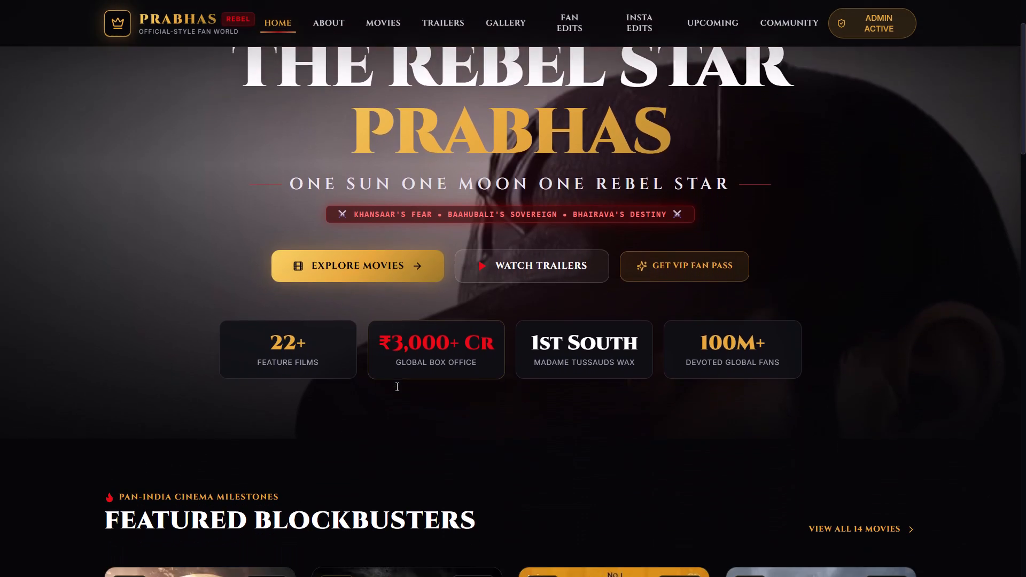
scroll(396, 386, down, 6)
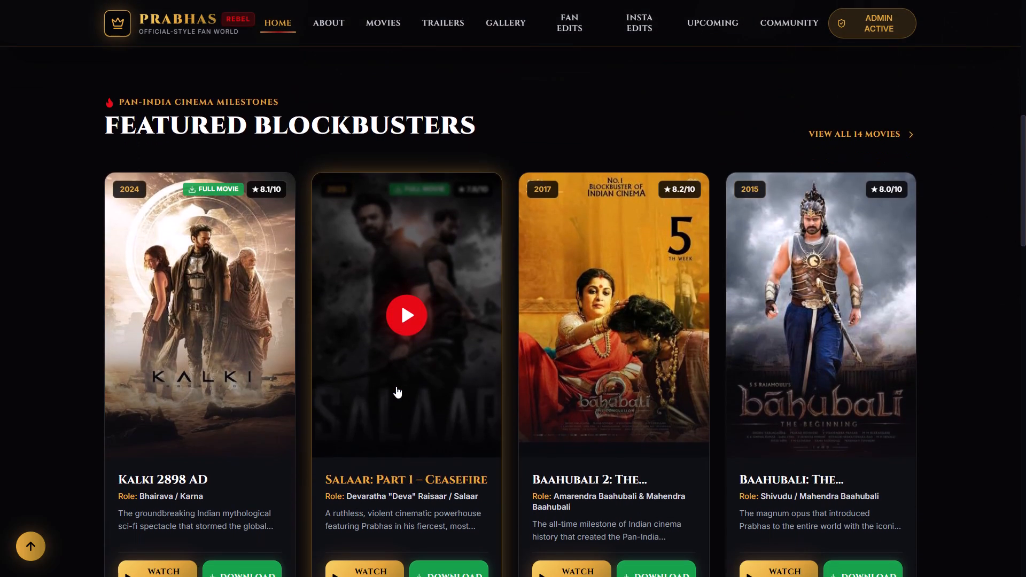
scroll(396, 386, down, 6)
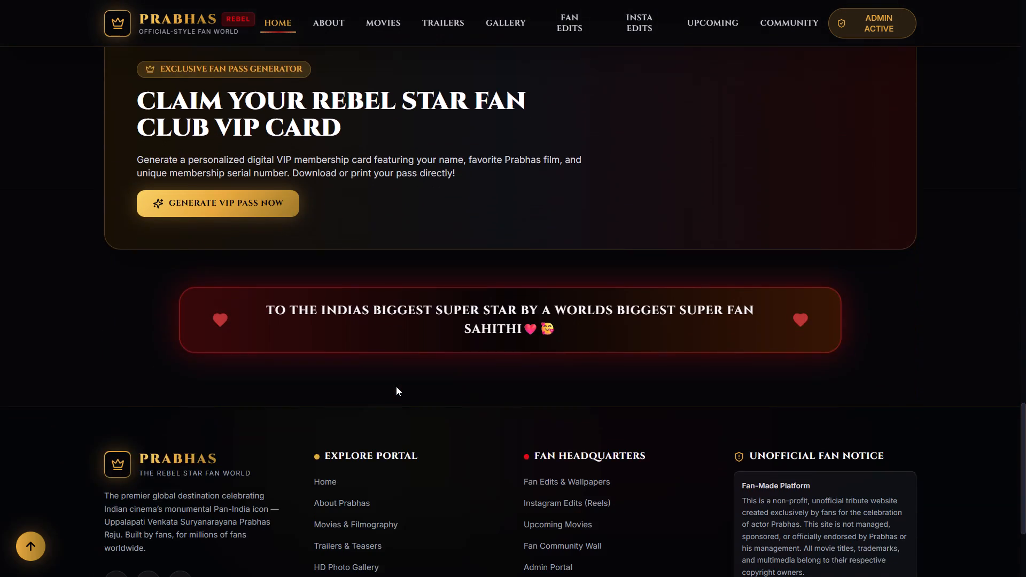
scroll(396, 386, down, 3)
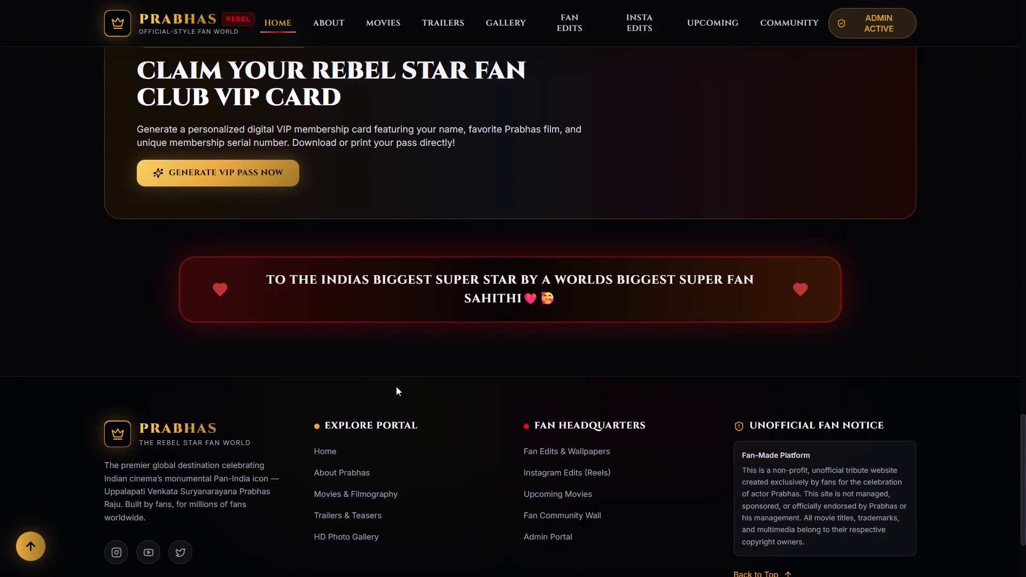
scroll(396, 386, down, 5)
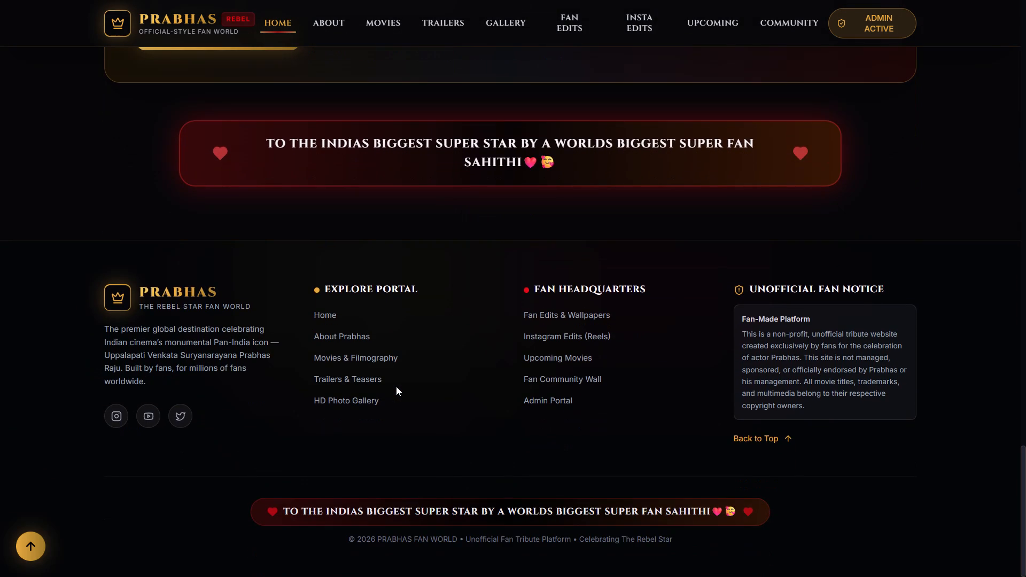
click(476, 22)
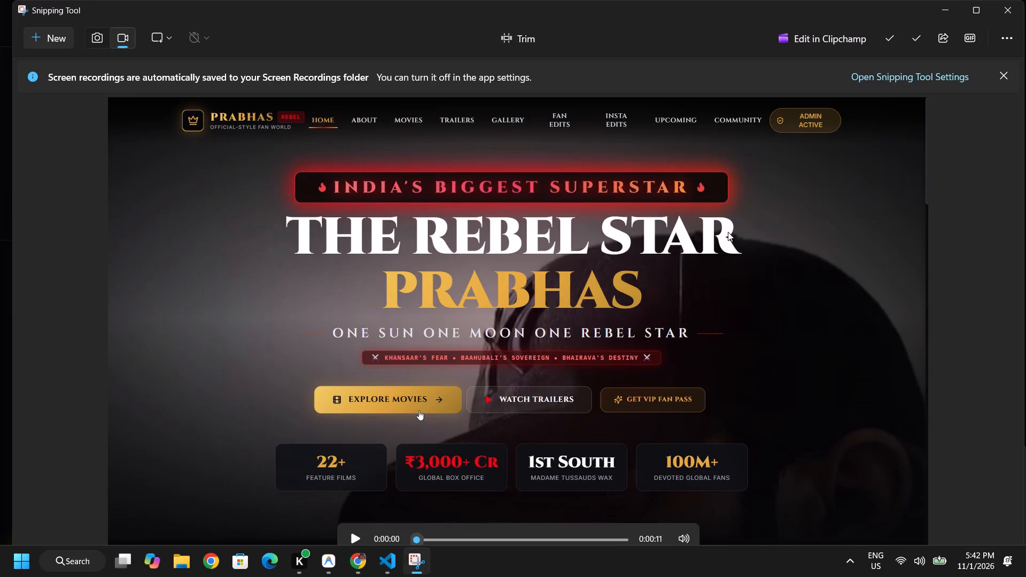
Copy the finished screen recording to the clipboard.
click(906, 44)
Search Windows for an app, beginning the query with "w".
key(w)
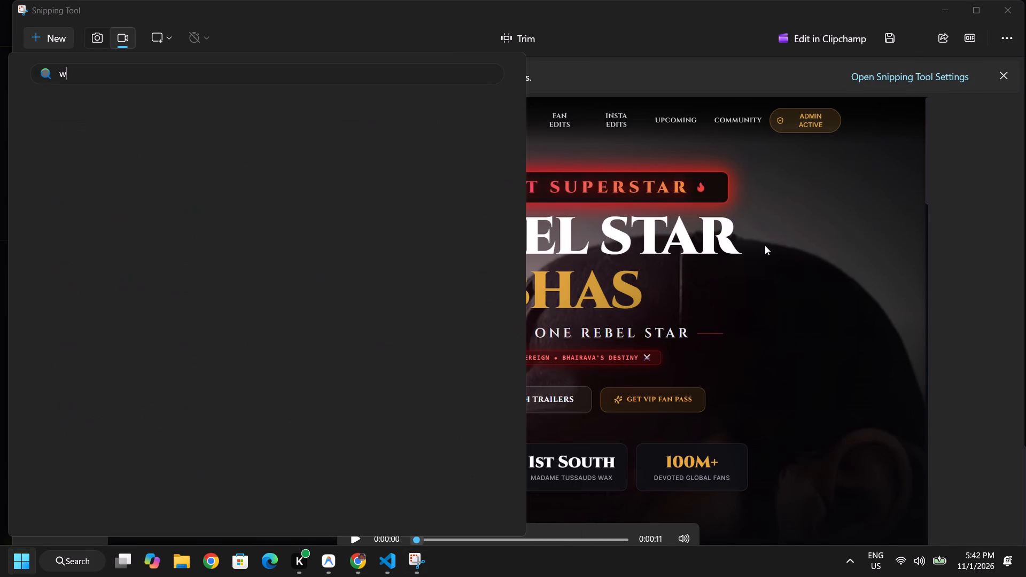
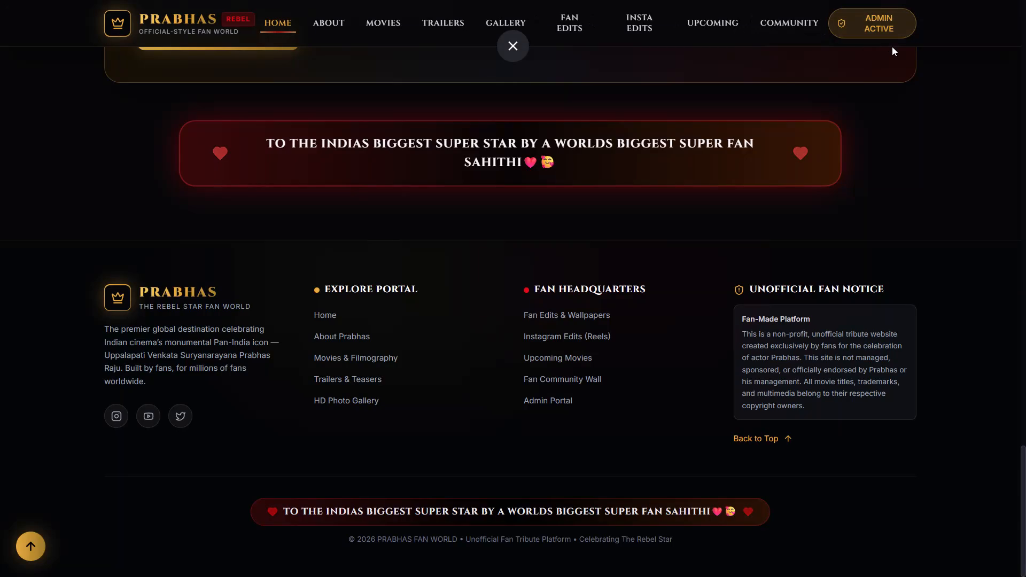
Delete every placeholder photo from the gallery in the fan site's admin control center.
click(892, 46)
click(890, 44)
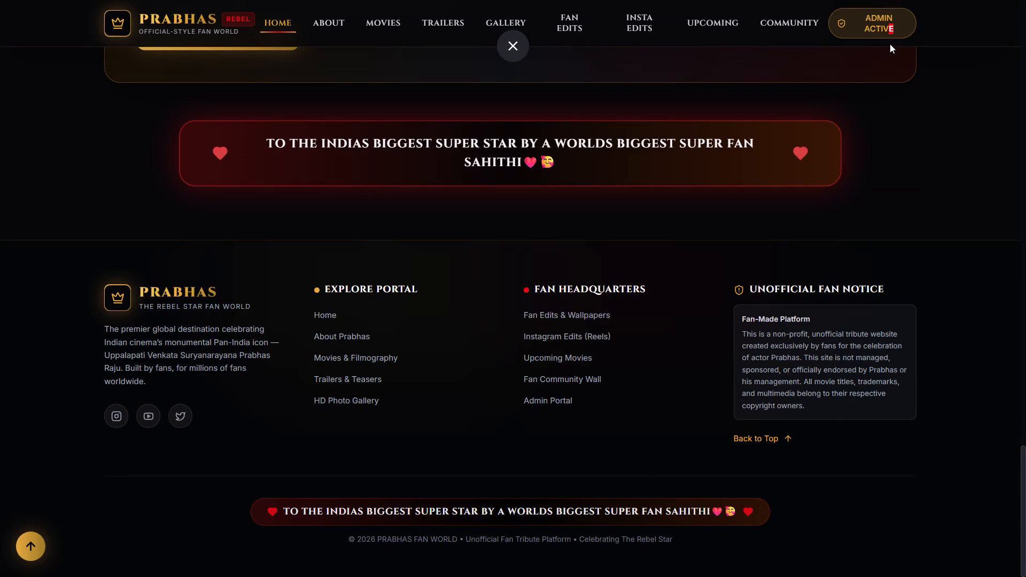
click(885, 41)
click(882, 38)
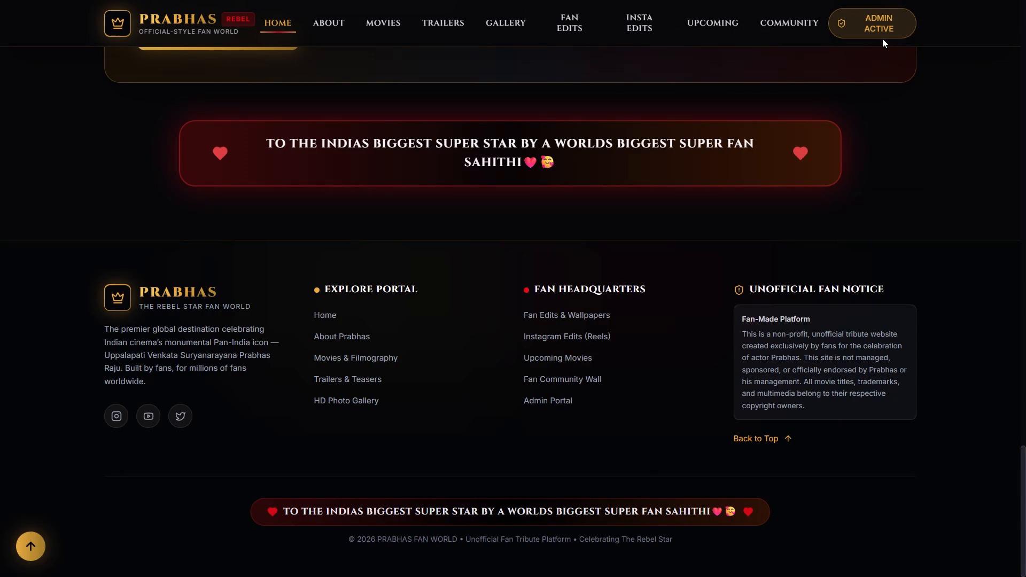
click(881, 37)
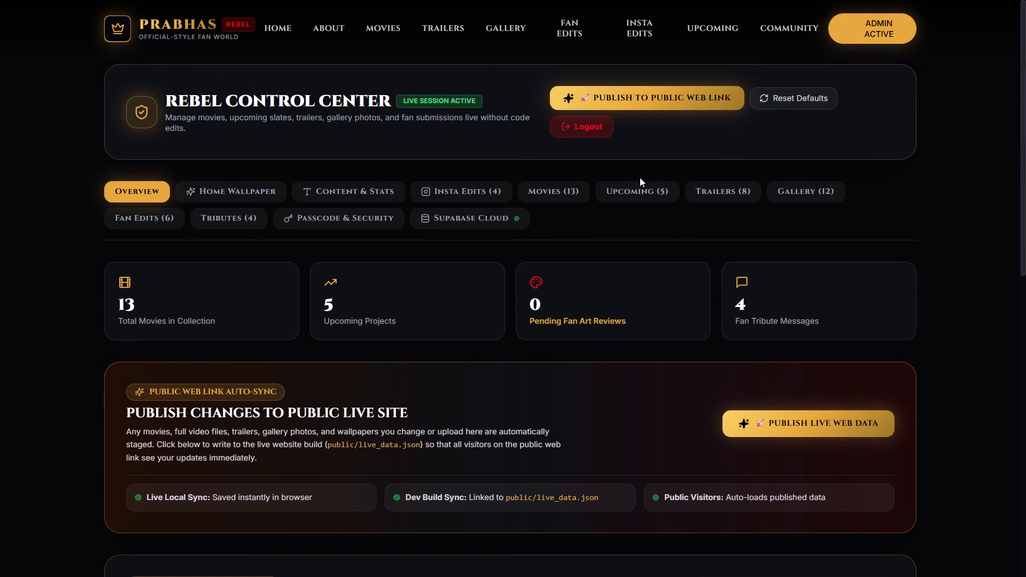
click(777, 188)
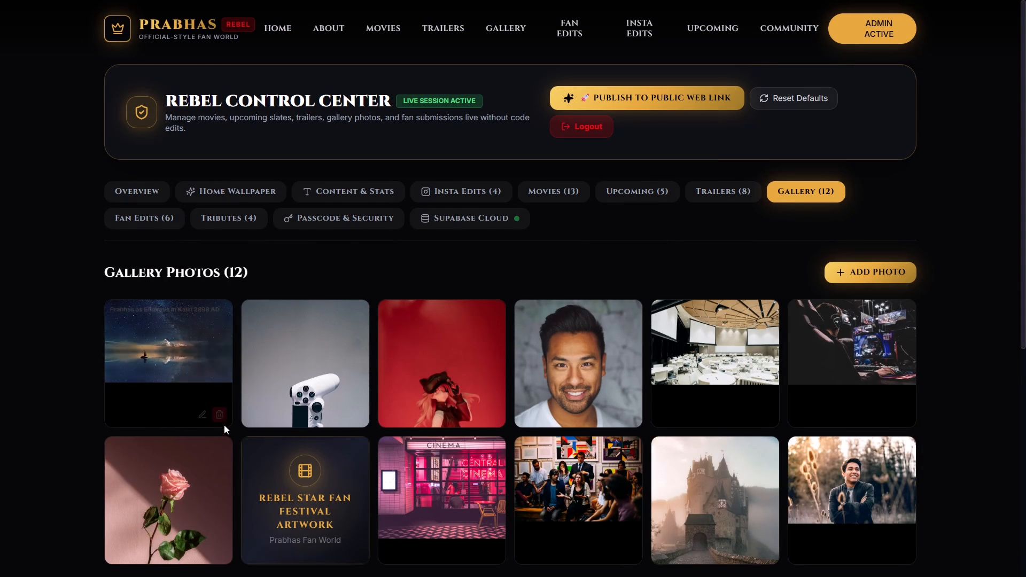
click(219, 419)
click(219, 419)
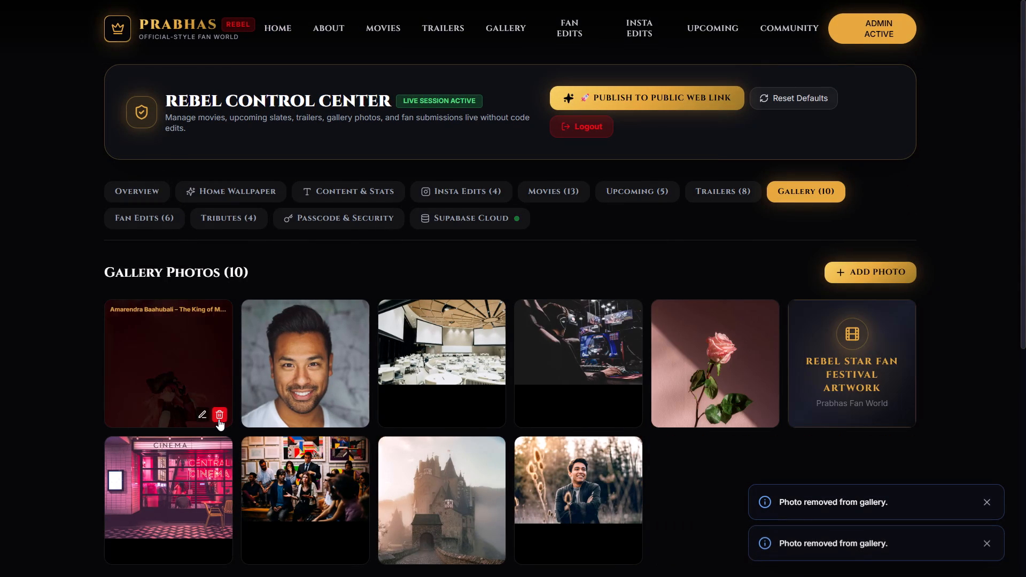
click(219, 419)
click(219, 419)
triple_click(219, 419)
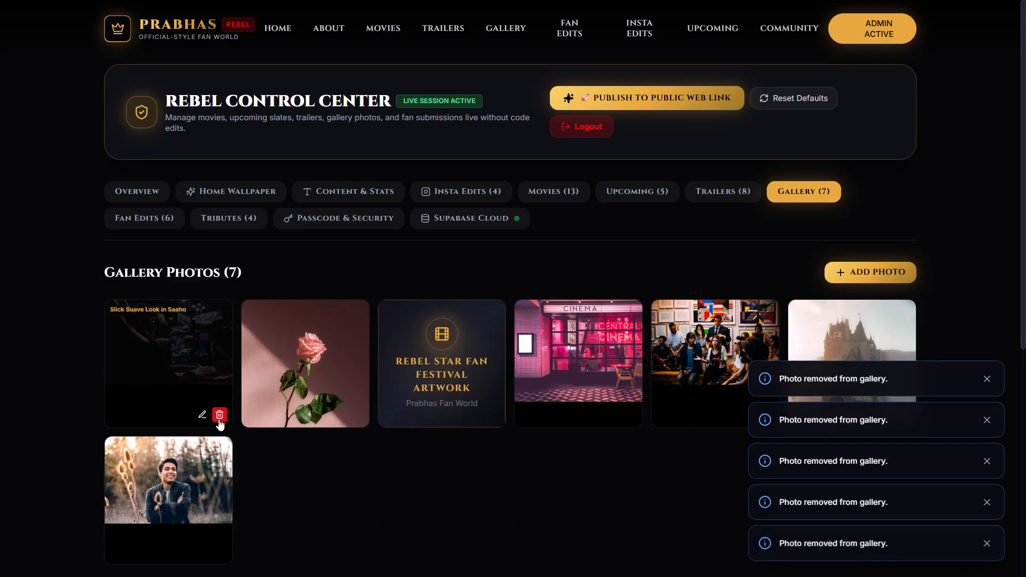
triple_click(219, 419)
triple_click(219, 419)
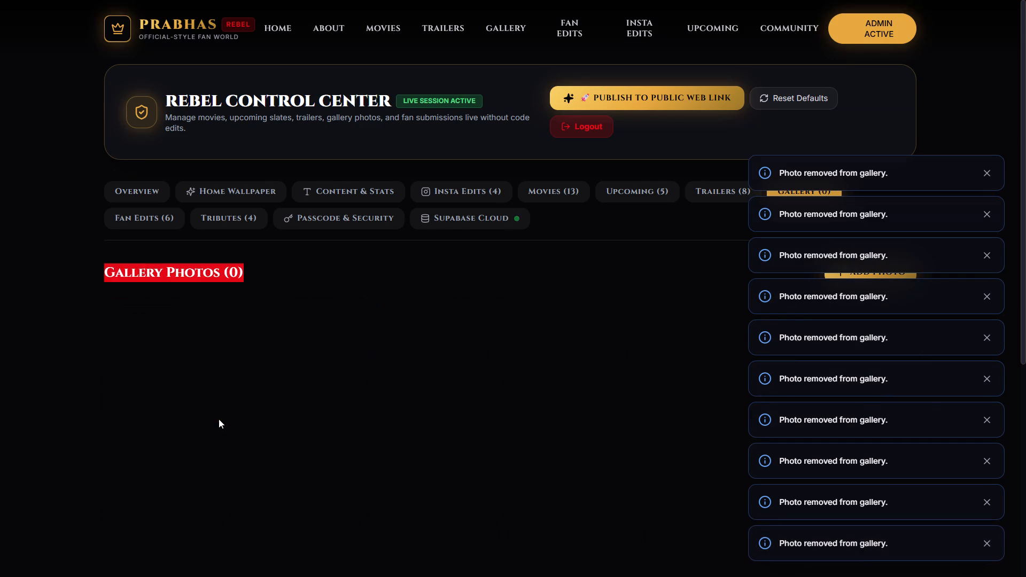
Add the bahubali image from Downloads to the gallery with the title BAHUBALI.
scroll(473, 400, up, 1)
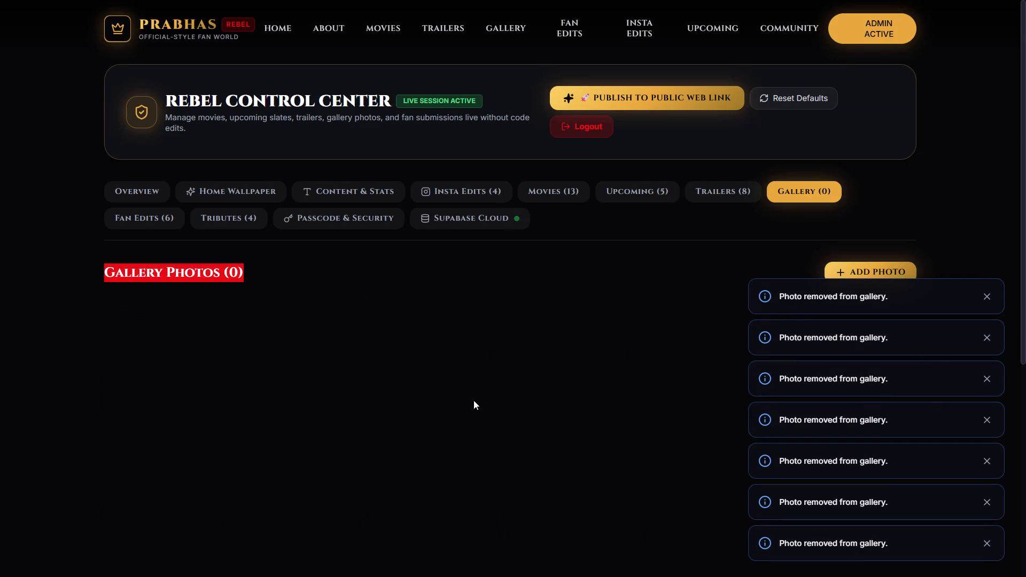
click(890, 278)
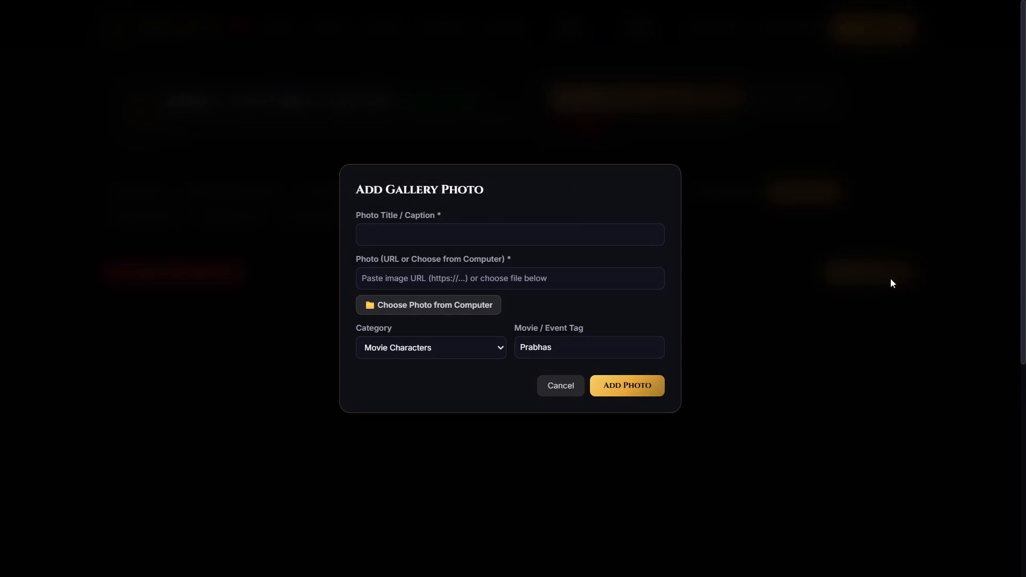
click(480, 306)
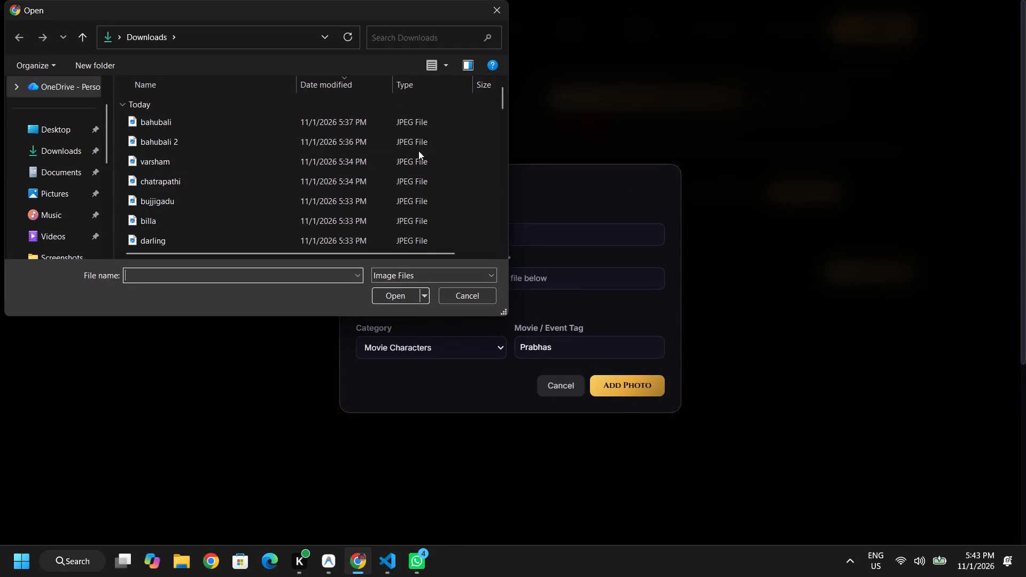
click(318, 129)
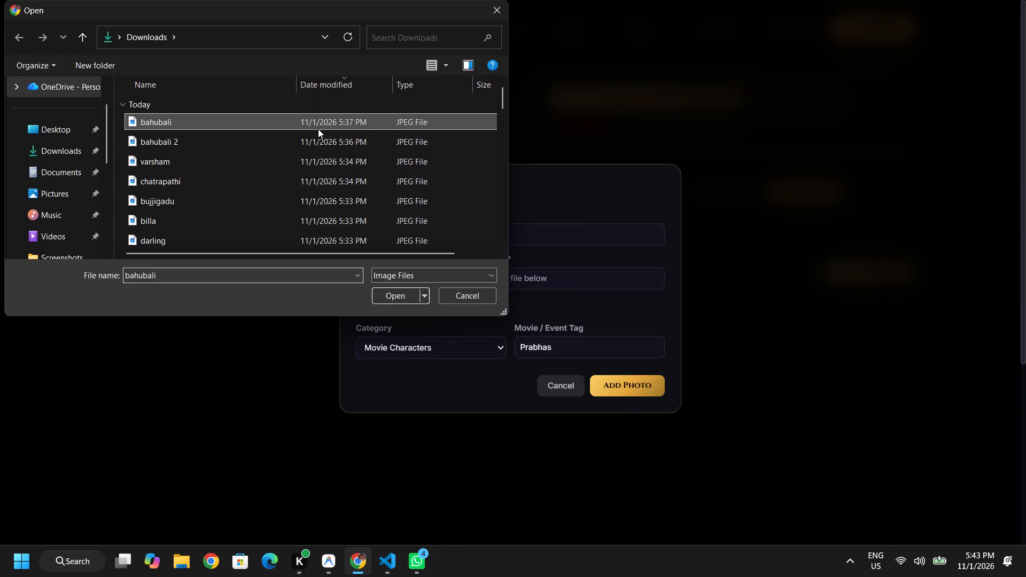
key(Return)
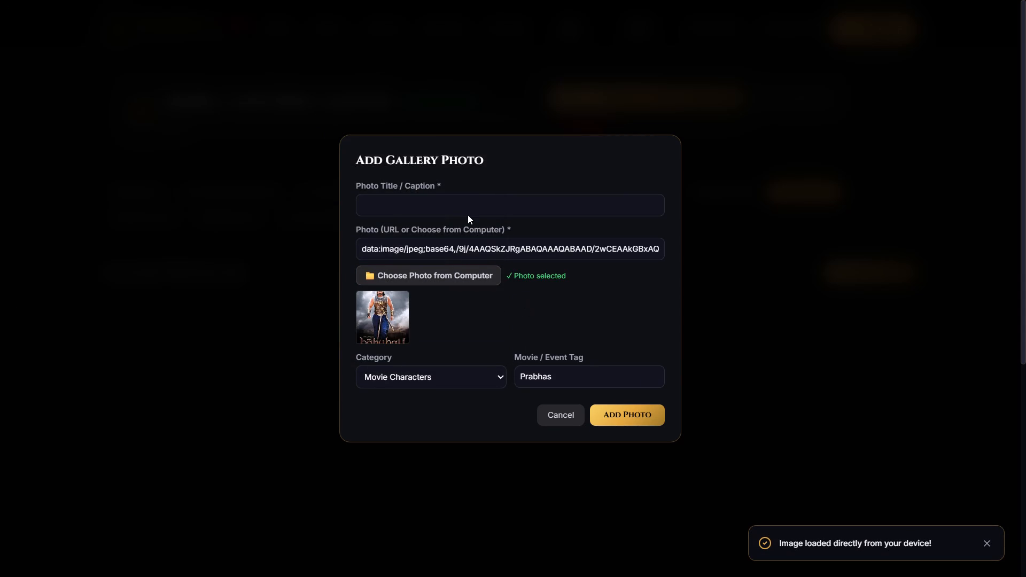
click(447, 201)
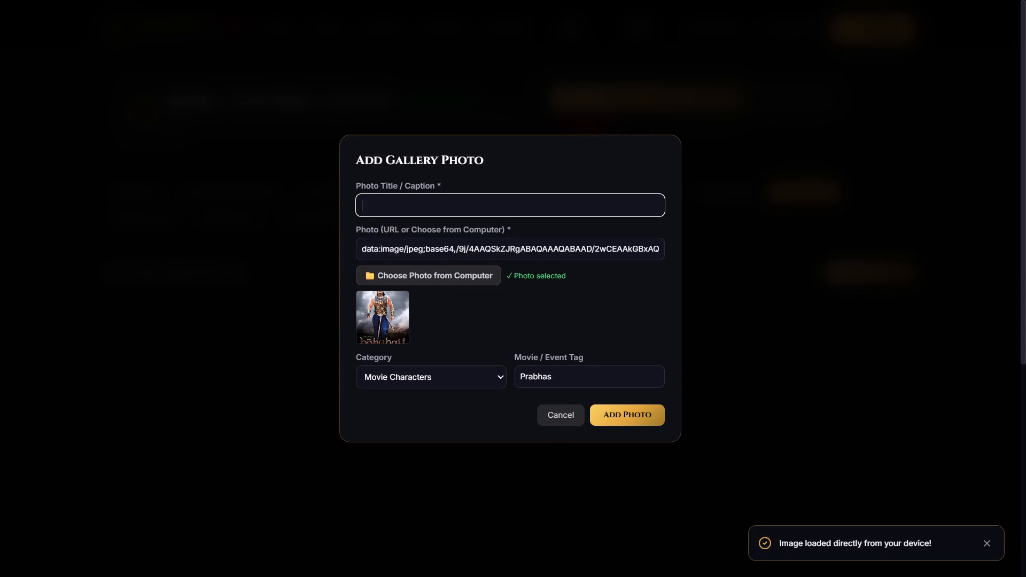
text(BAHUBALI)
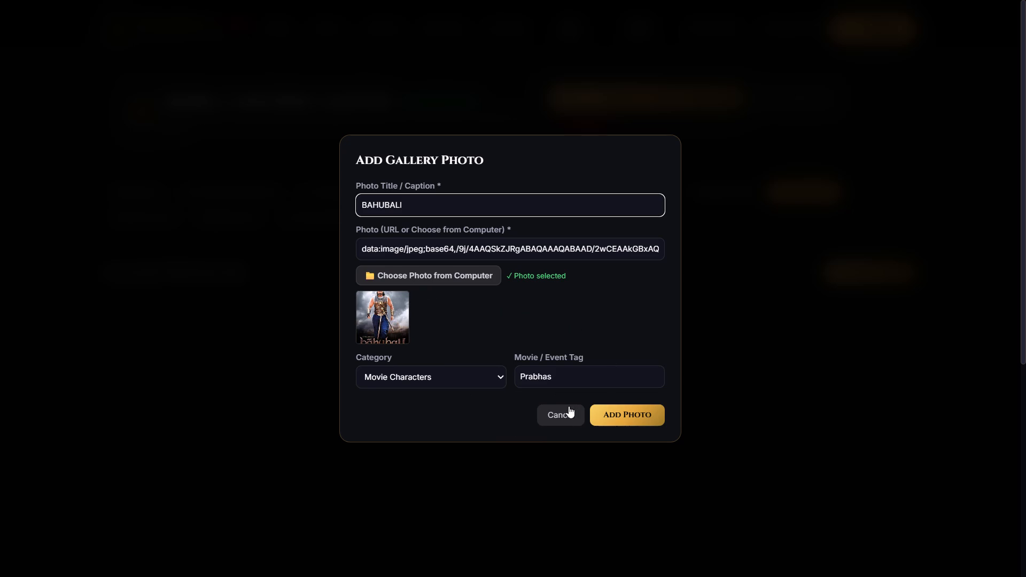
click(618, 422)
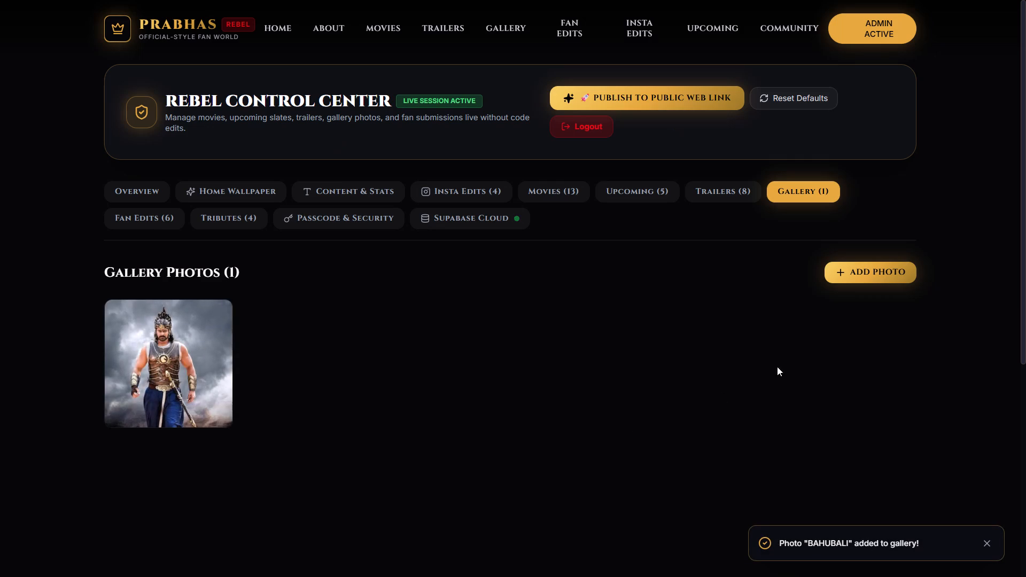
Add the bahubali 2 image from Downloads as another gallery photo titled BAHUBALI 2.
click(857, 264)
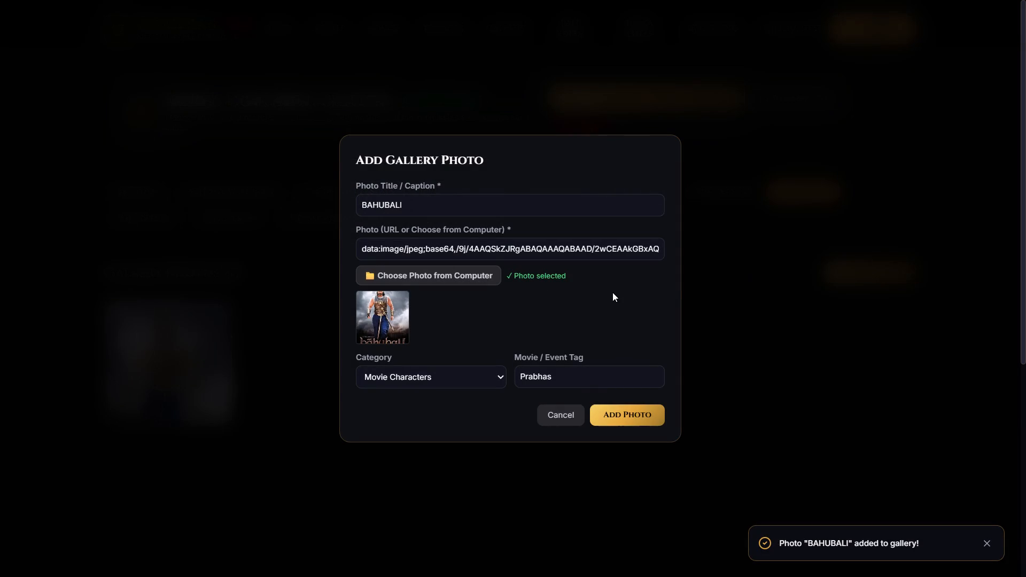
click(454, 279)
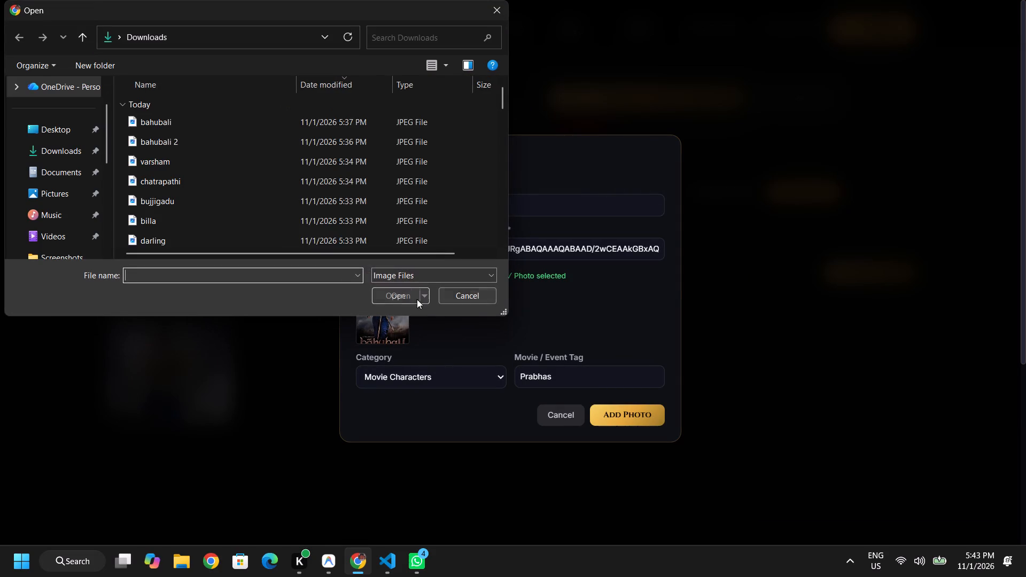
click(203, 133)
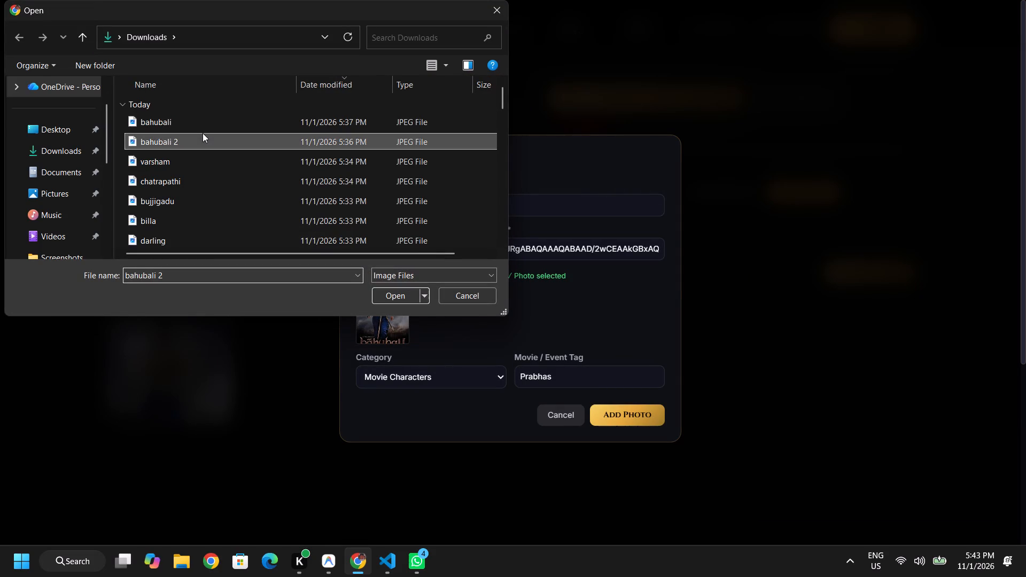
key(Return)
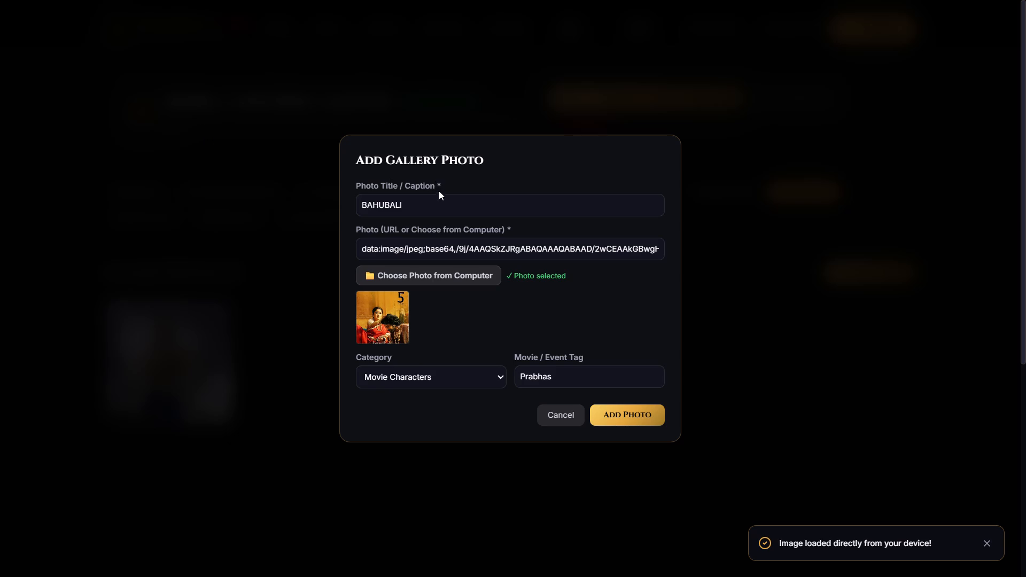
click(439, 196)
key(space)
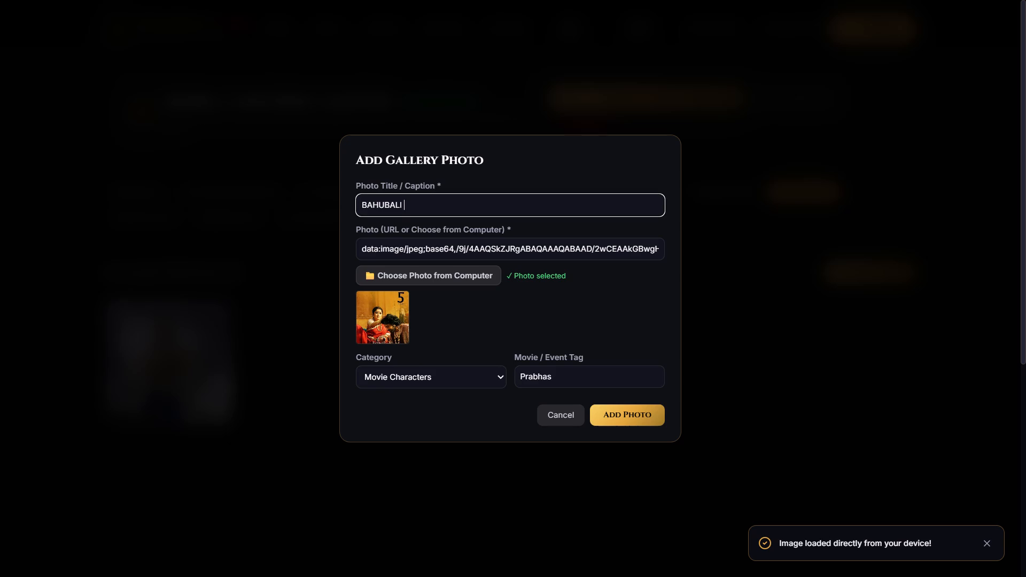
key(2)
click(599, 417)
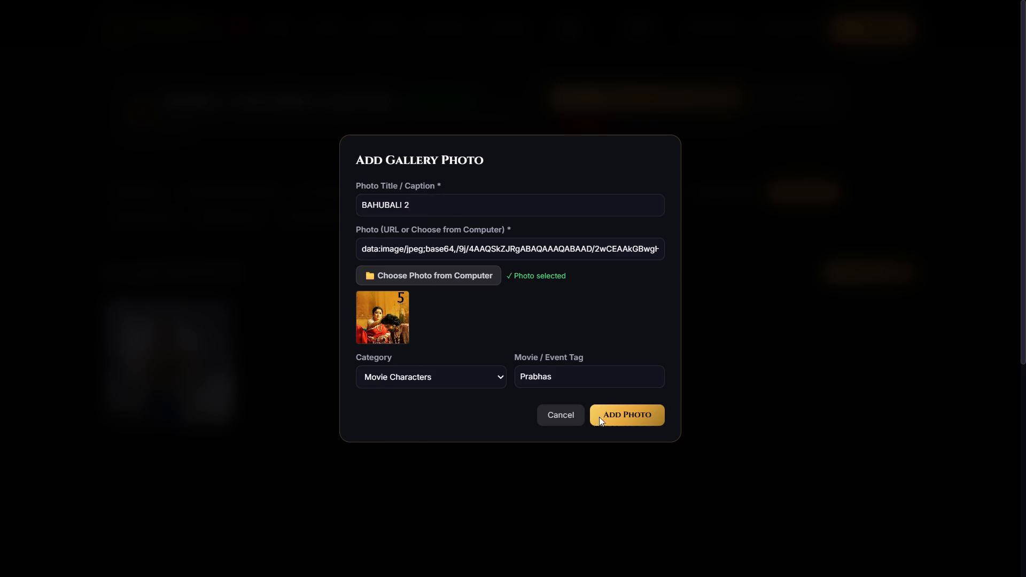
Add the varsham image from Downloads as another gallery photo, replacing the prefilled title with VARSHAM.
click(859, 264)
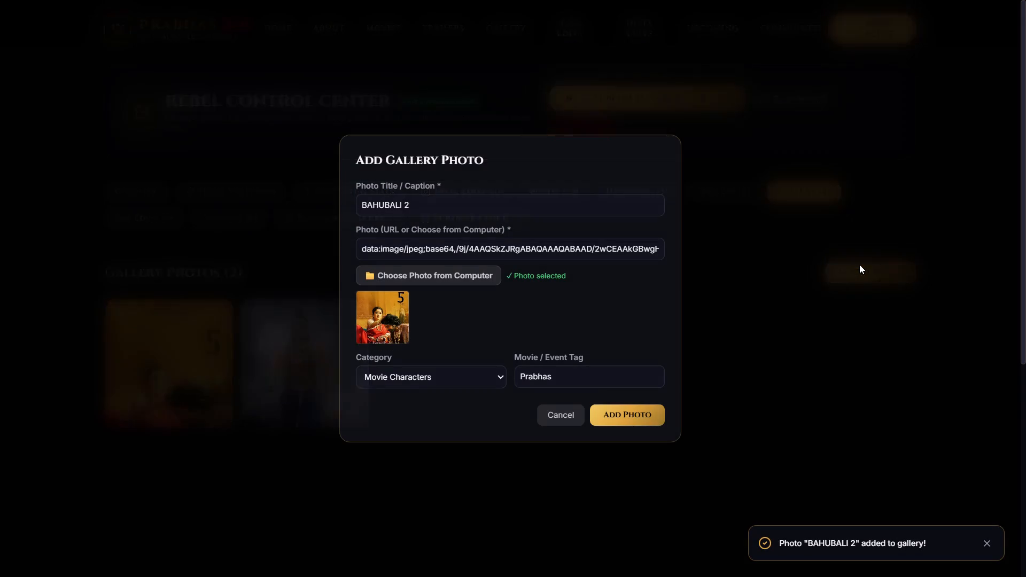
click(369, 275)
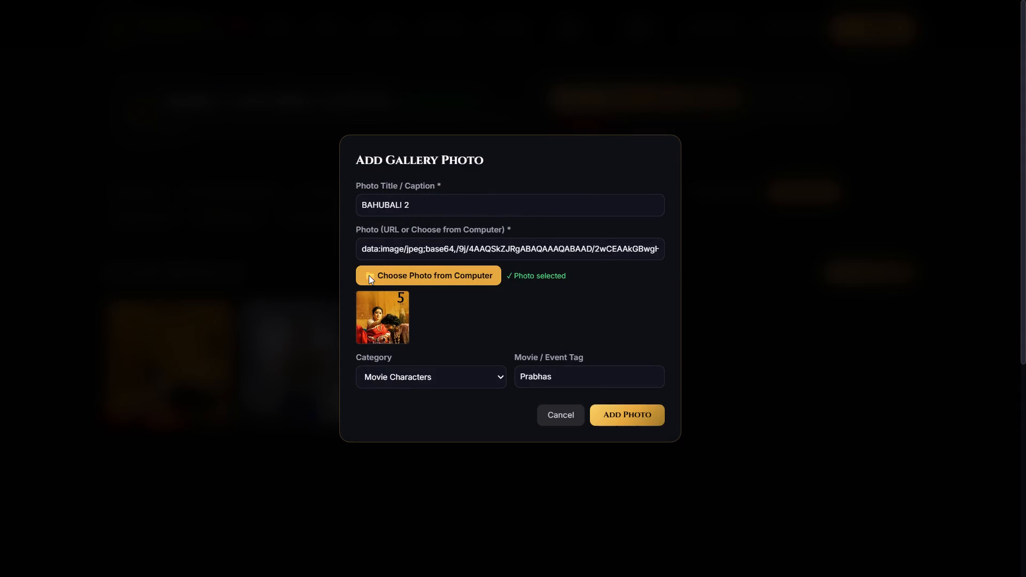
click(347, 158)
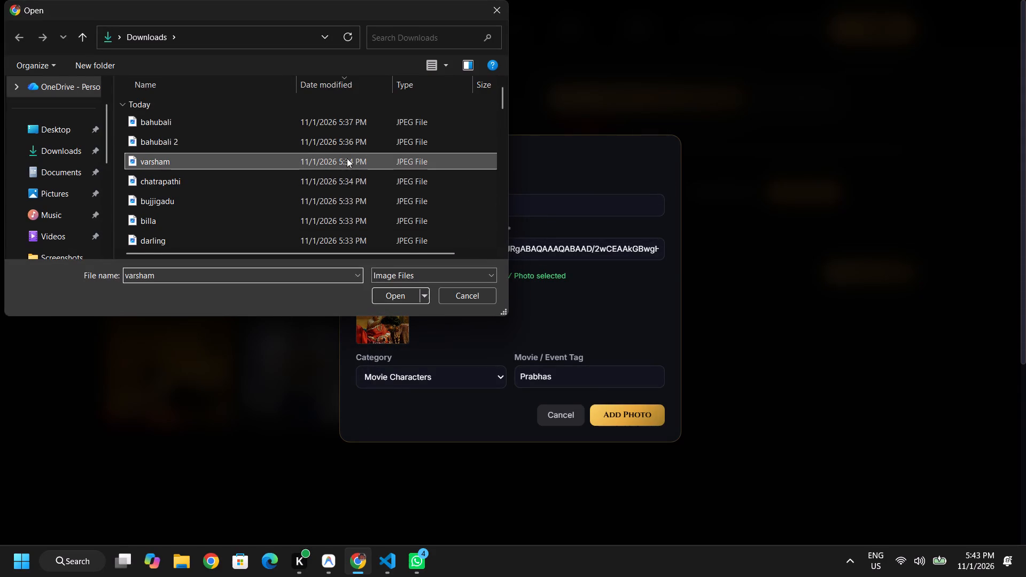
click(399, 288)
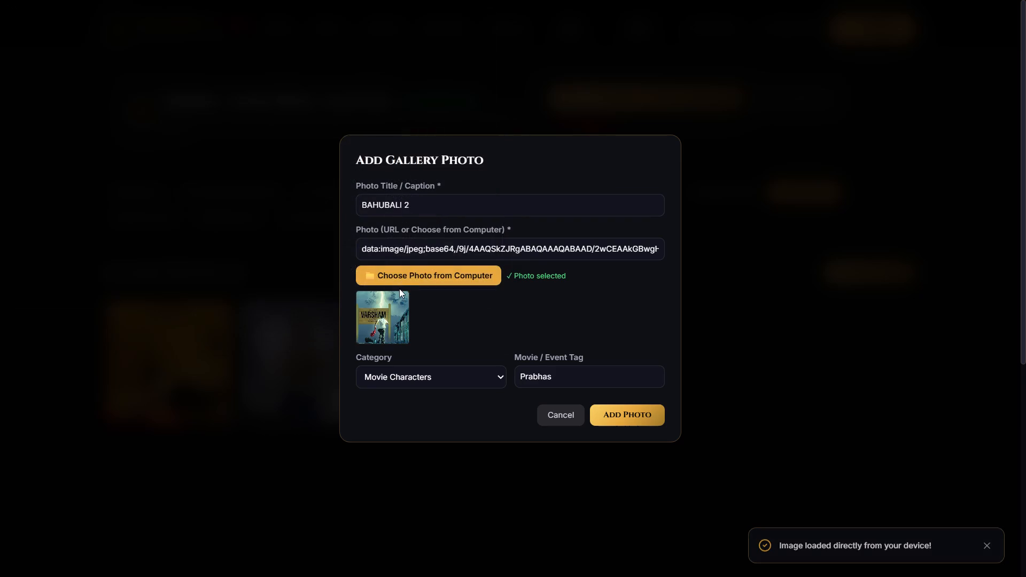
click(417, 209)
key(ctrl+a)
key(BackSpace)
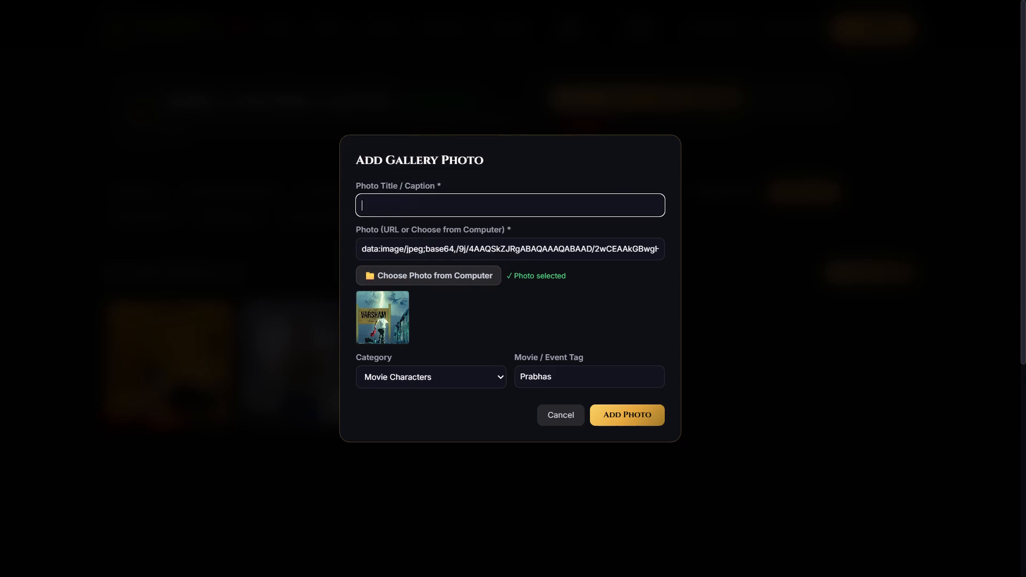
key(a)
key(BackSpace)
text(VARS)
text(HA,)
key(BackSpace)
key(m)
key(Return)
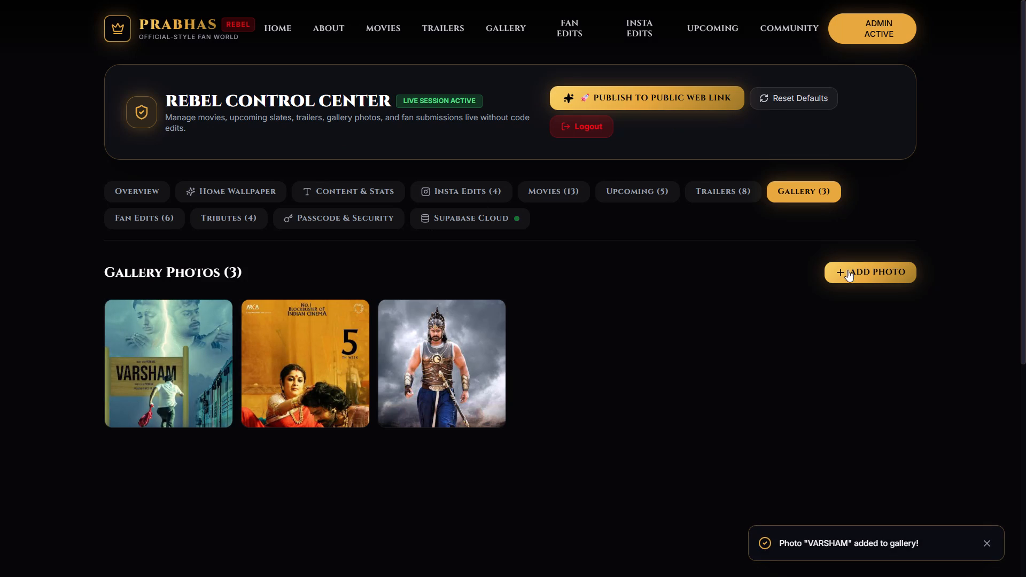
Add the chatrapathi image from Downloads as another gallery photo, replacing the prefilled title with CHATRAPATHI.
click(852, 271)
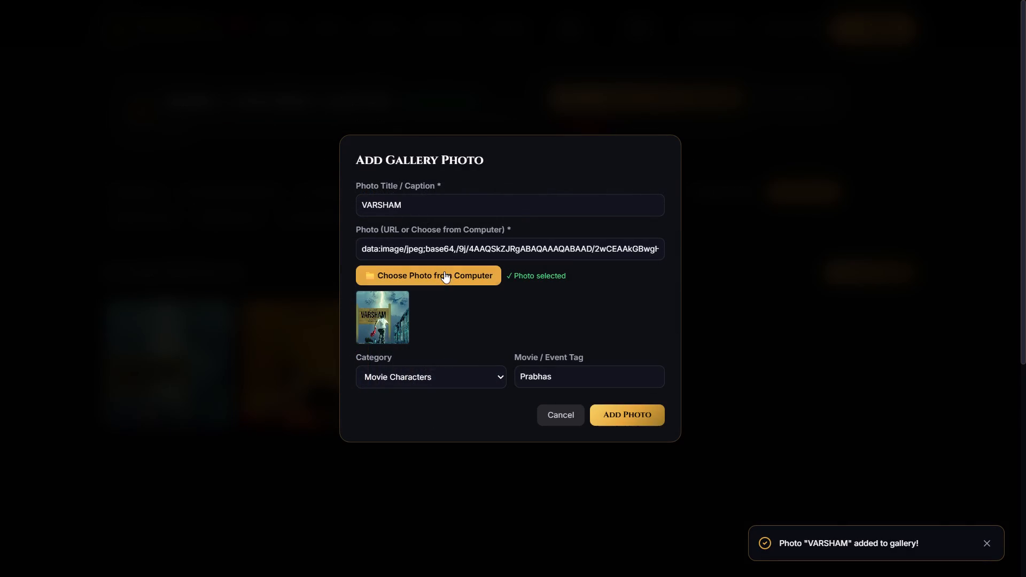
click(444, 271)
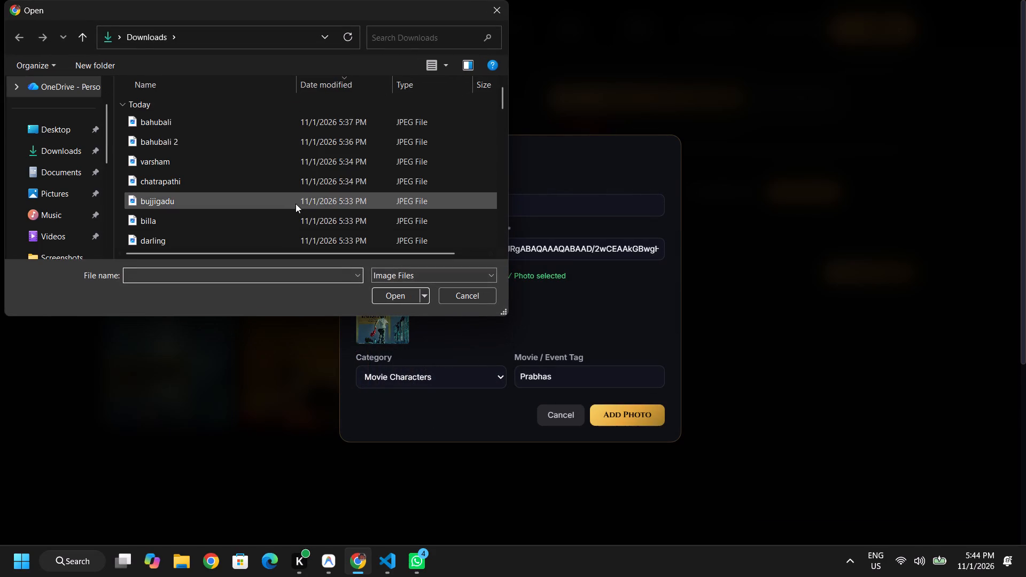
click(252, 189)
click(397, 298)
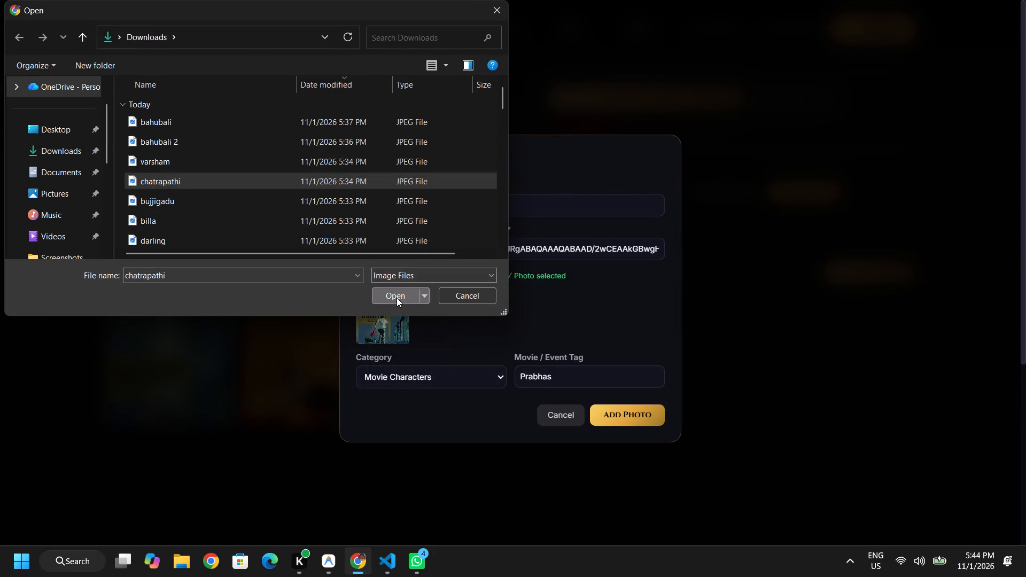
drag(415, 209, 295, 207)
key(BackSpace)
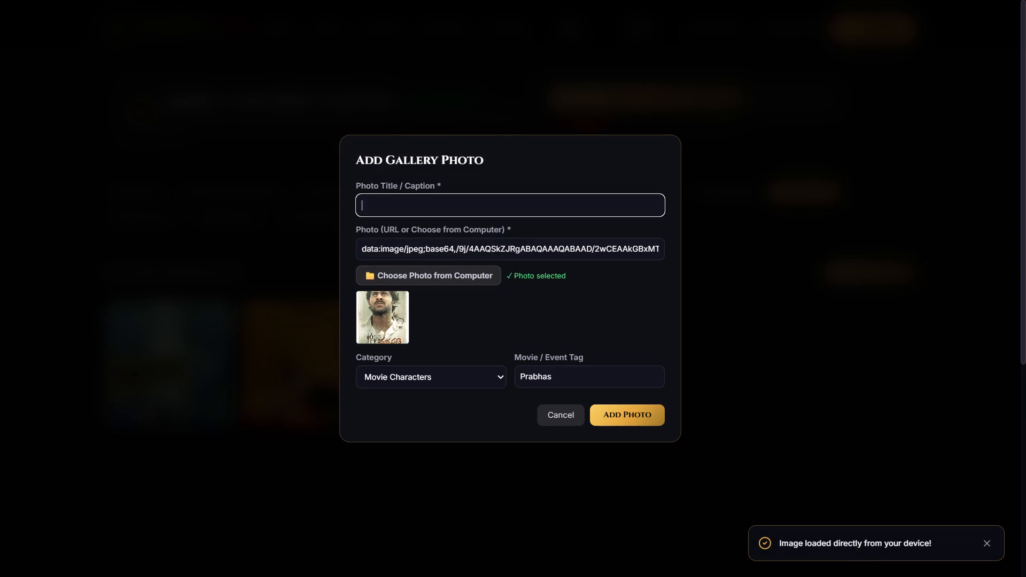
text(CHATAR)
key(BackSpace)
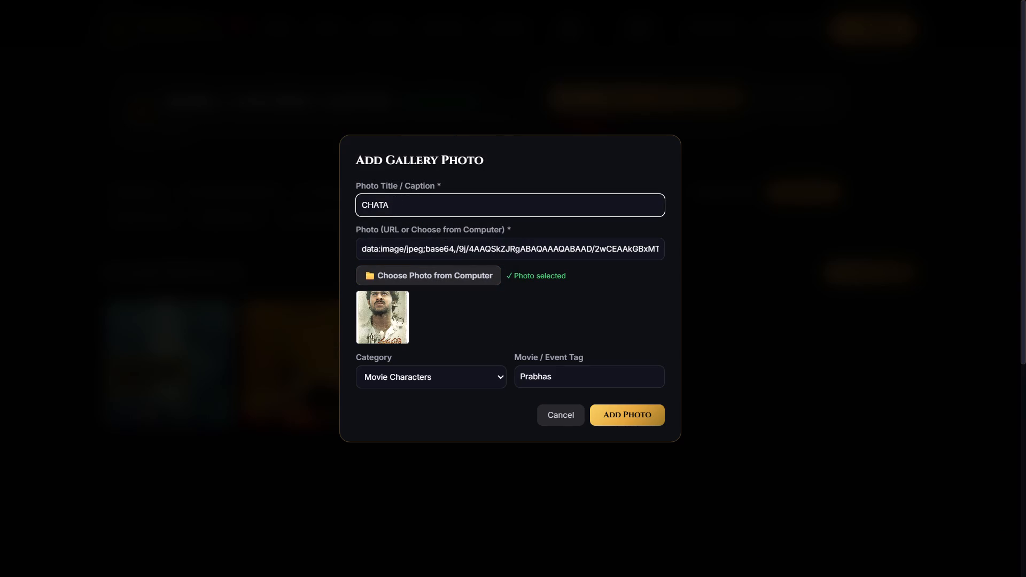
key(BackSpace)
text(RAPATHI)
click(630, 416)
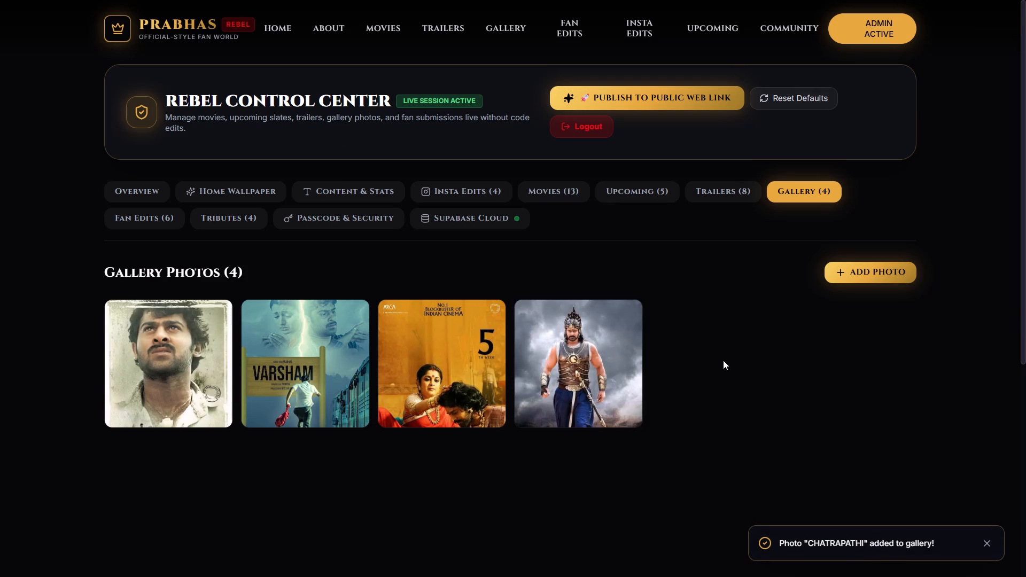
Add the bujjigadu image from Downloads as another gallery photo, replacing the prefilled title with BUJJIGADU.
click(840, 282)
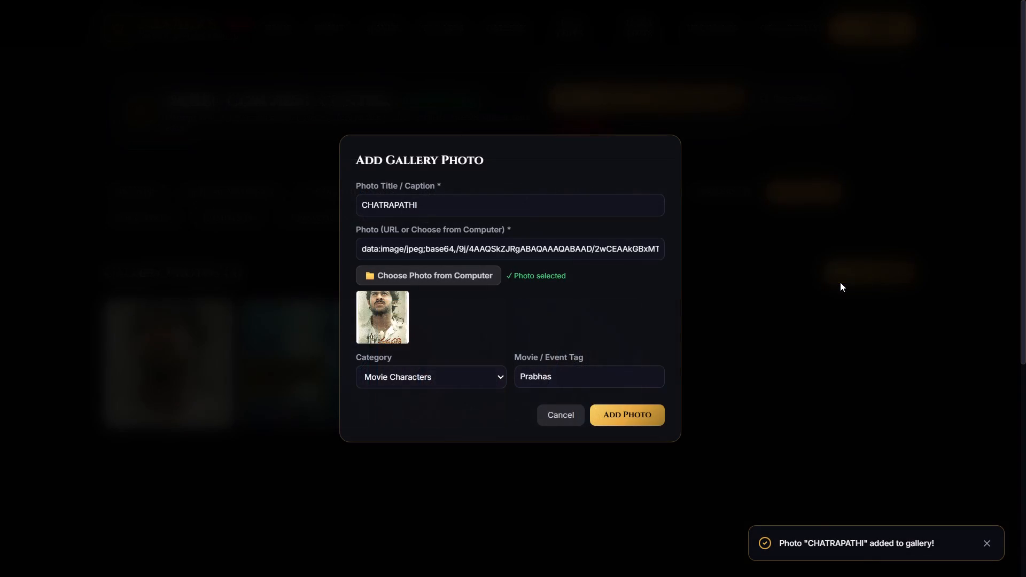
click(393, 271)
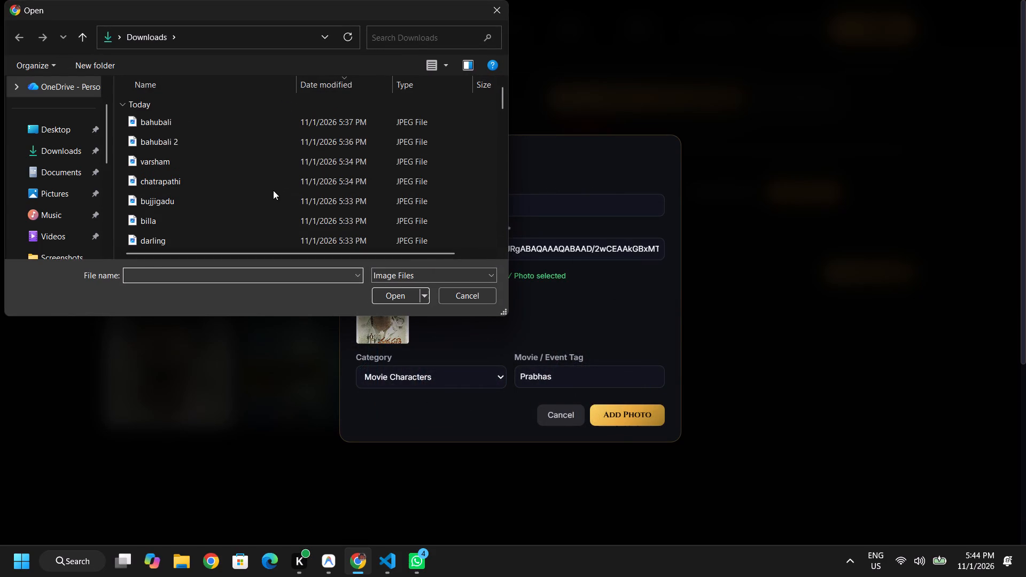
click(263, 196)
key(Return)
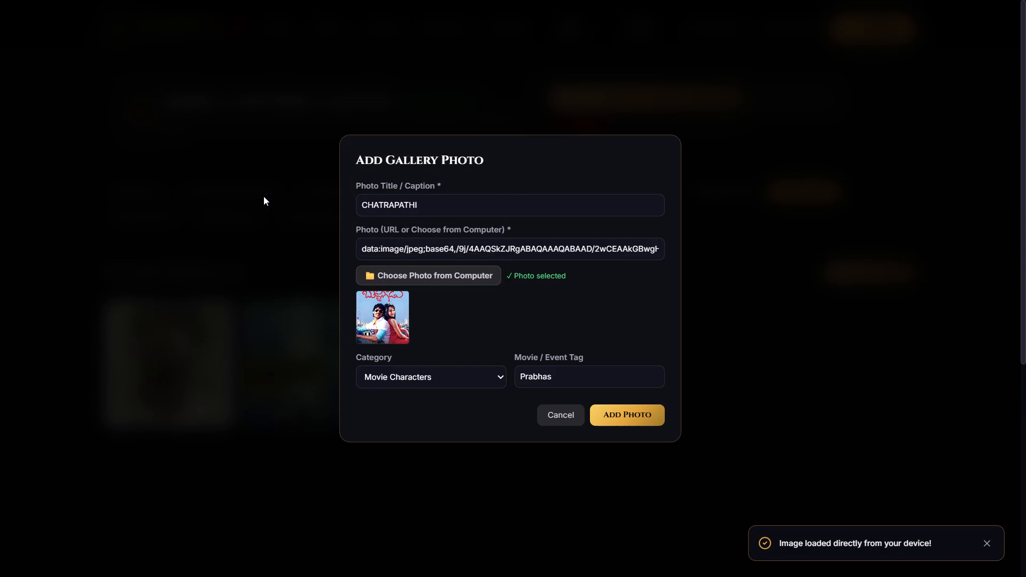
click(475, 206)
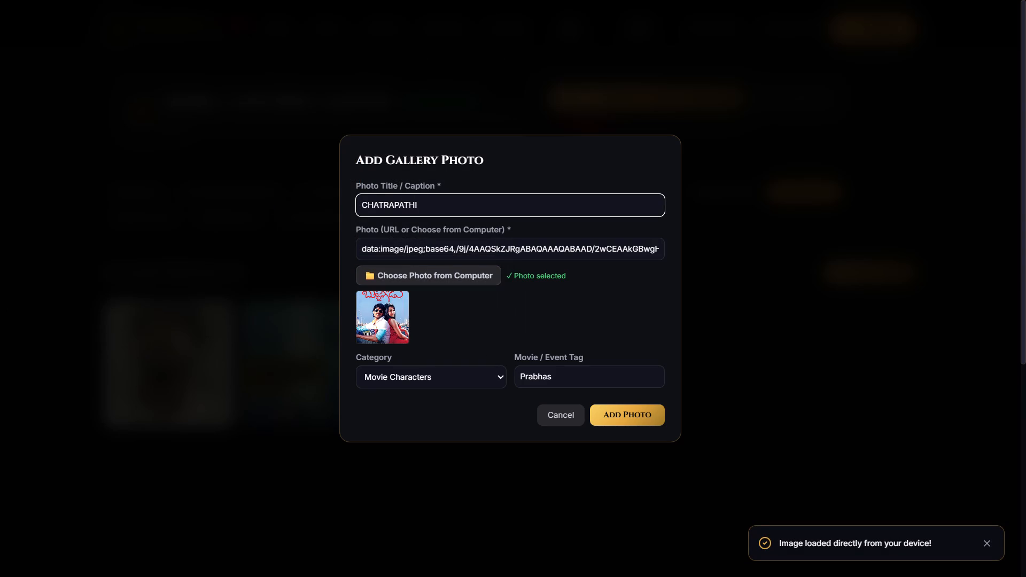
key(ctrl+a)
key(b)
text(UJJI)
key(space)
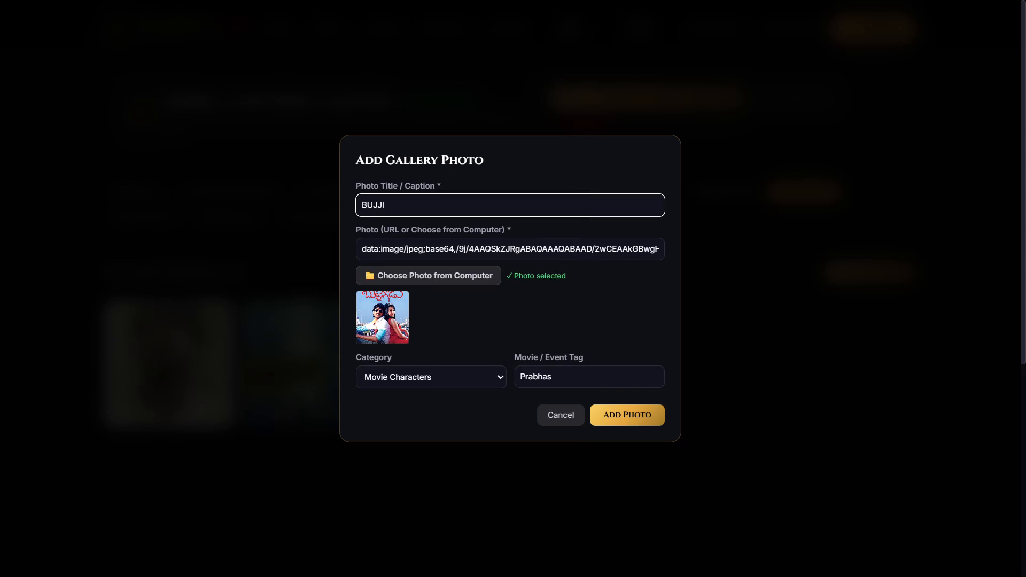
key(BackSpace)
text(GADY)
key(BackSpace)
key(u)
click(609, 416)
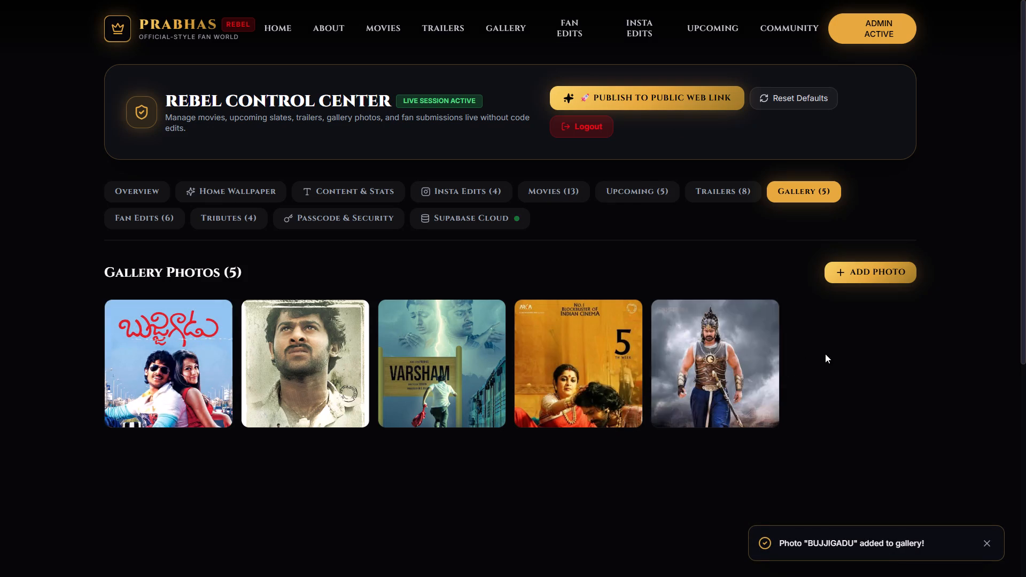
Add the billa image from Downloads as another gallery photo, replacing the prefilled title with BILLA.
click(838, 275)
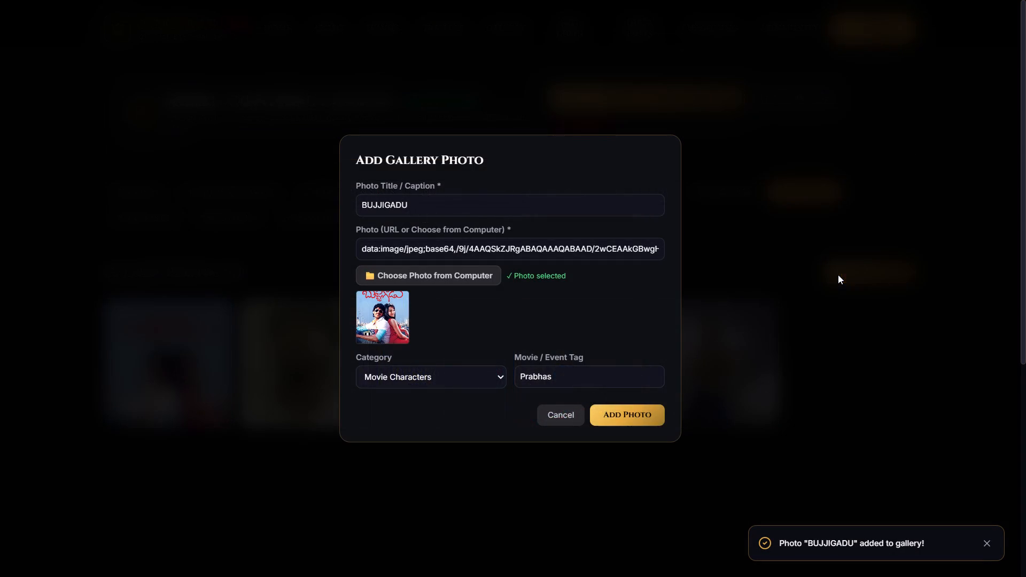
click(450, 278)
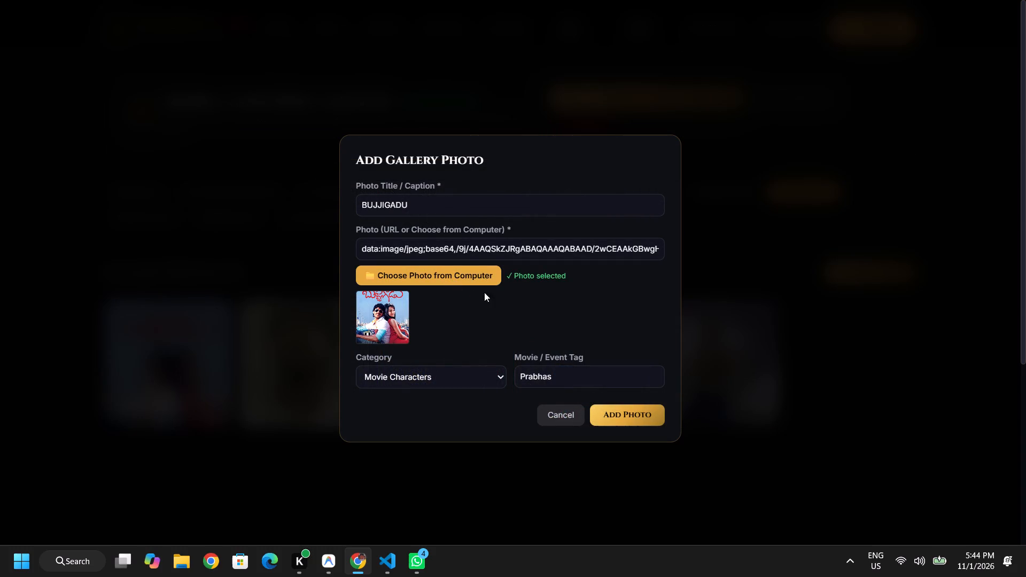
click(183, 220)
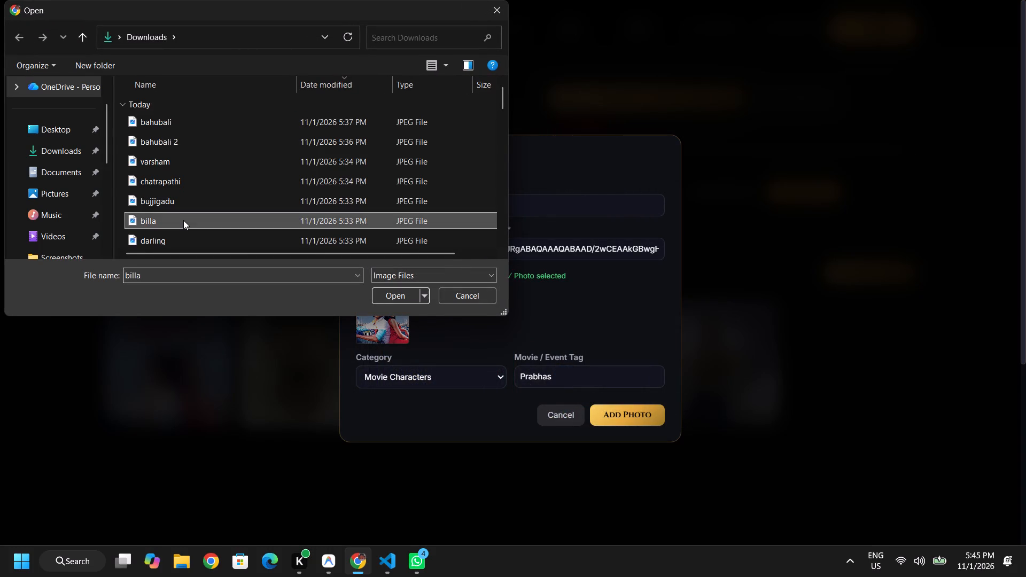
key(Return)
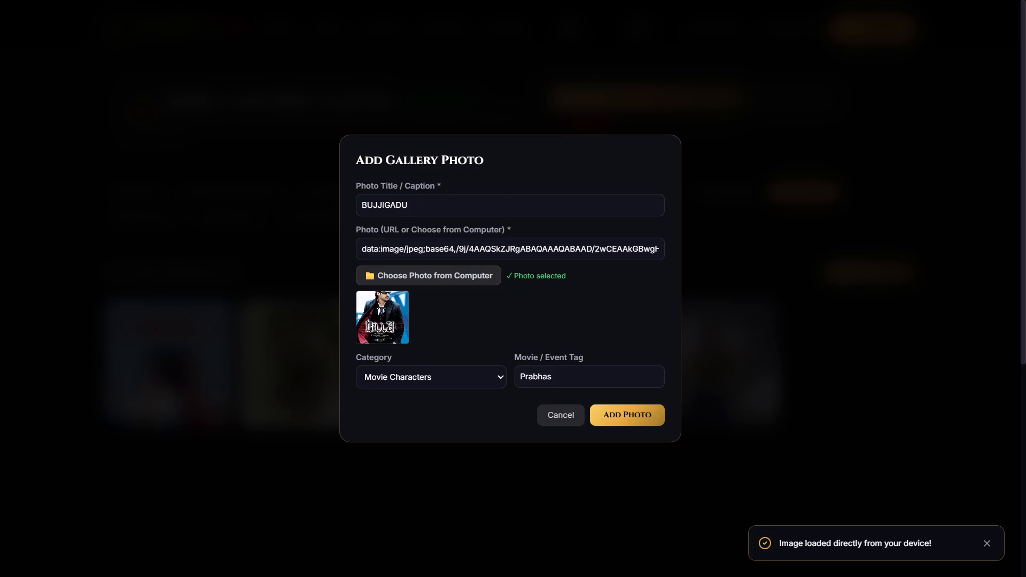
drag(433, 210, 349, 220)
text(BILLA)
key(Return)
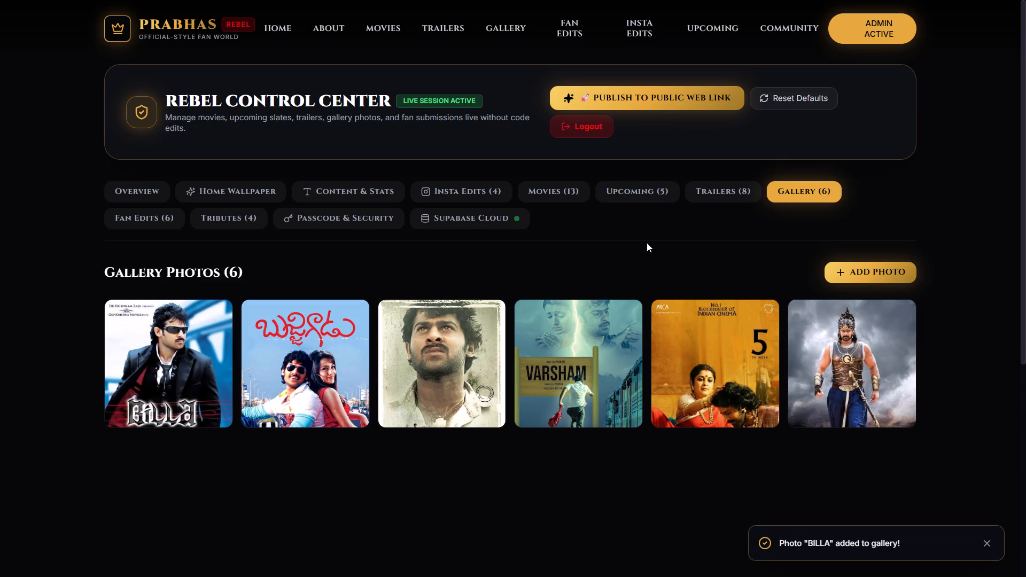
Add the darling image from Downloads as another gallery photo, replacing the prefilled title with DARLING.
click(865, 283)
drag(865, 283, 854, 277)
click(854, 277)
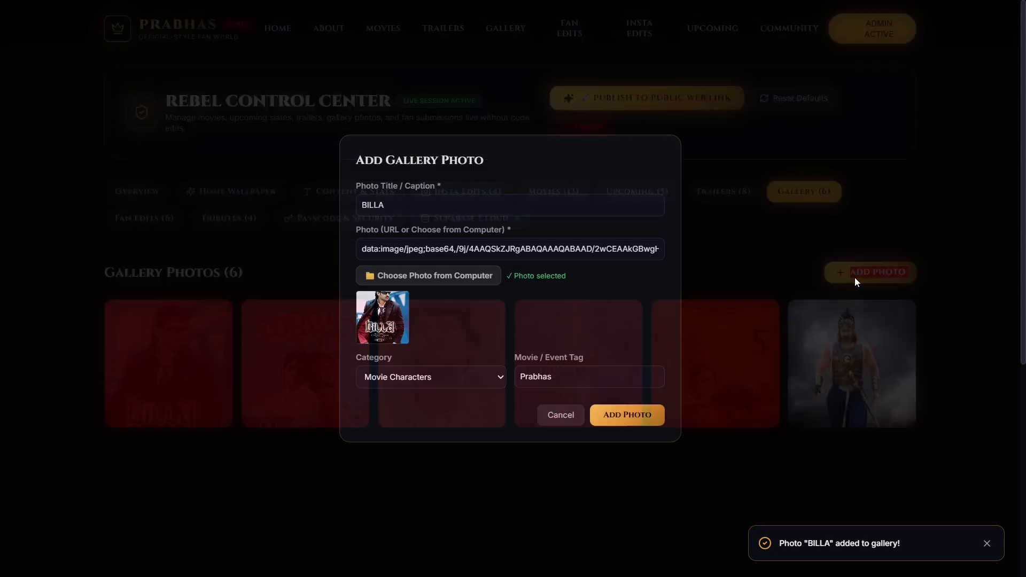
click(410, 269)
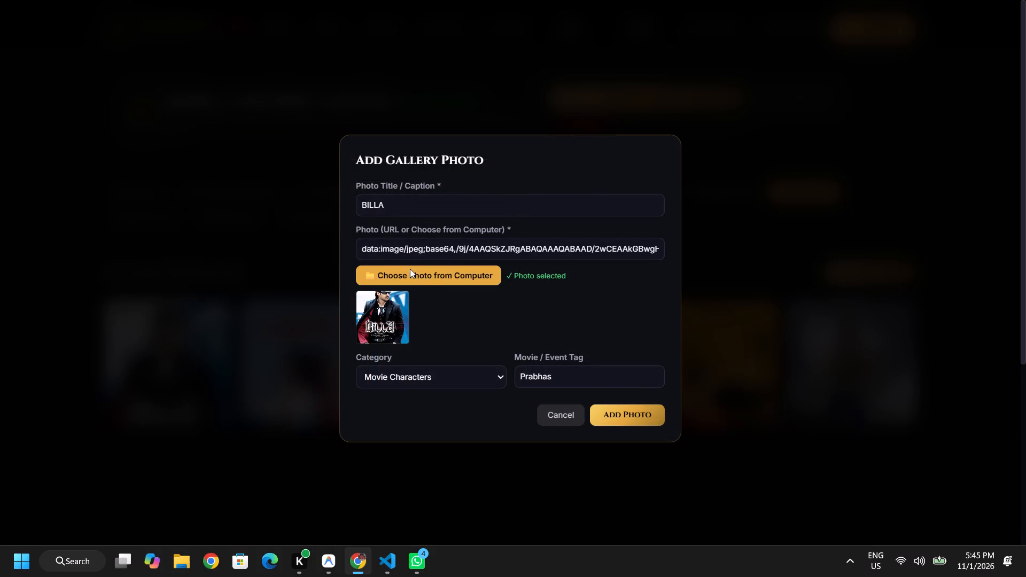
click(267, 145)
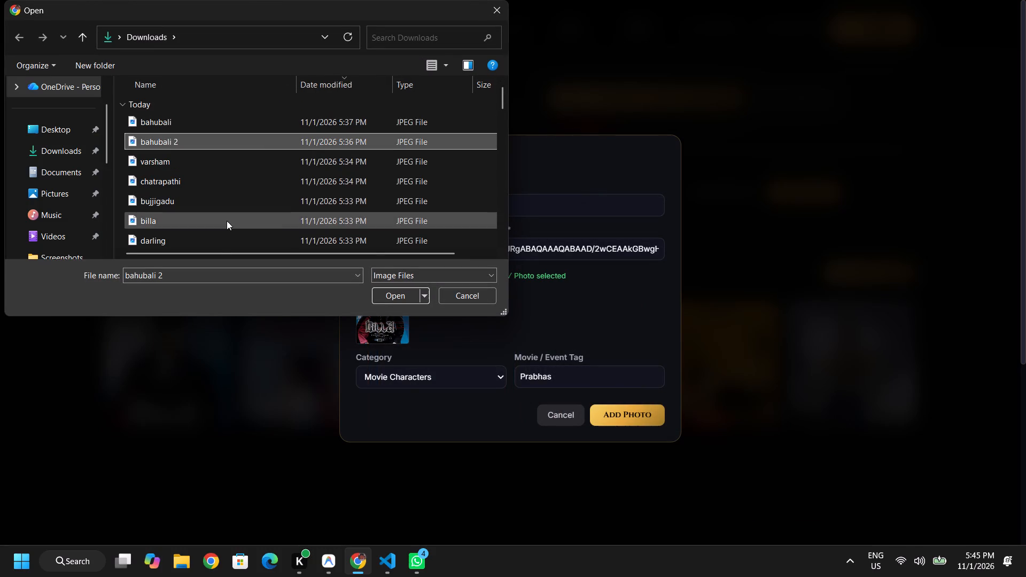
click(211, 240)
key(Return)
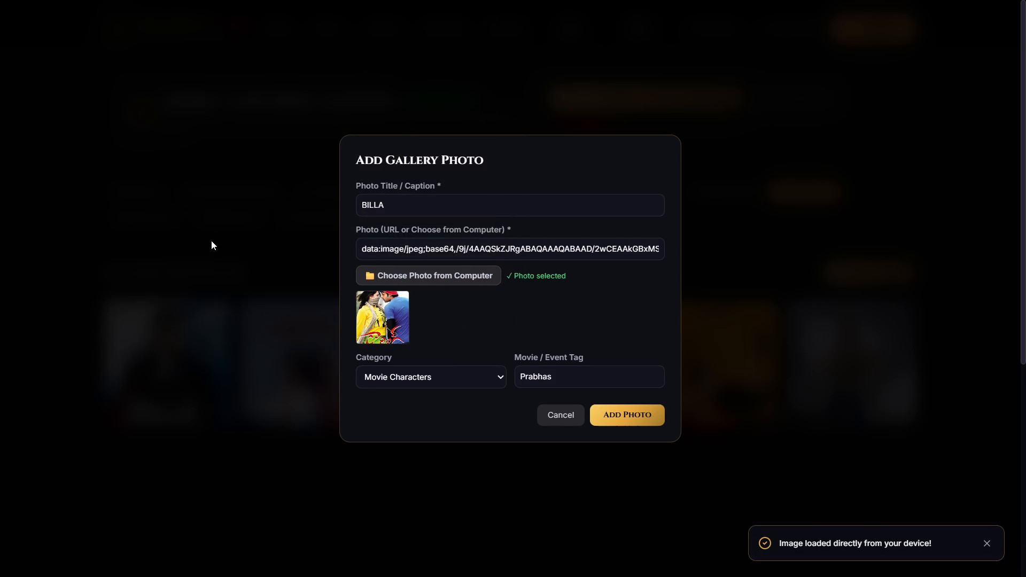
drag(415, 205, 335, 215)
key(BackSpace)
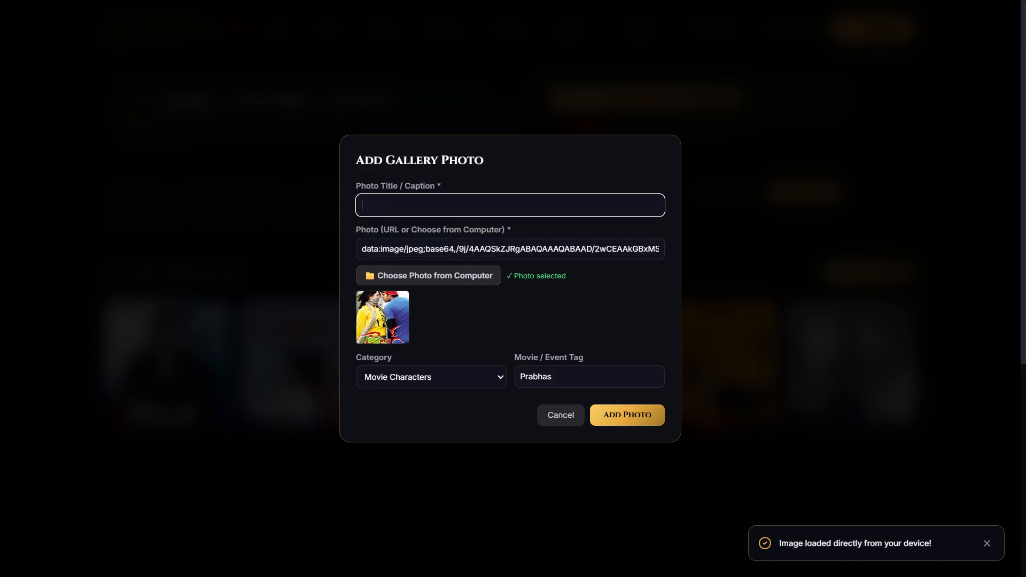
text(DARLING)
key(Return)
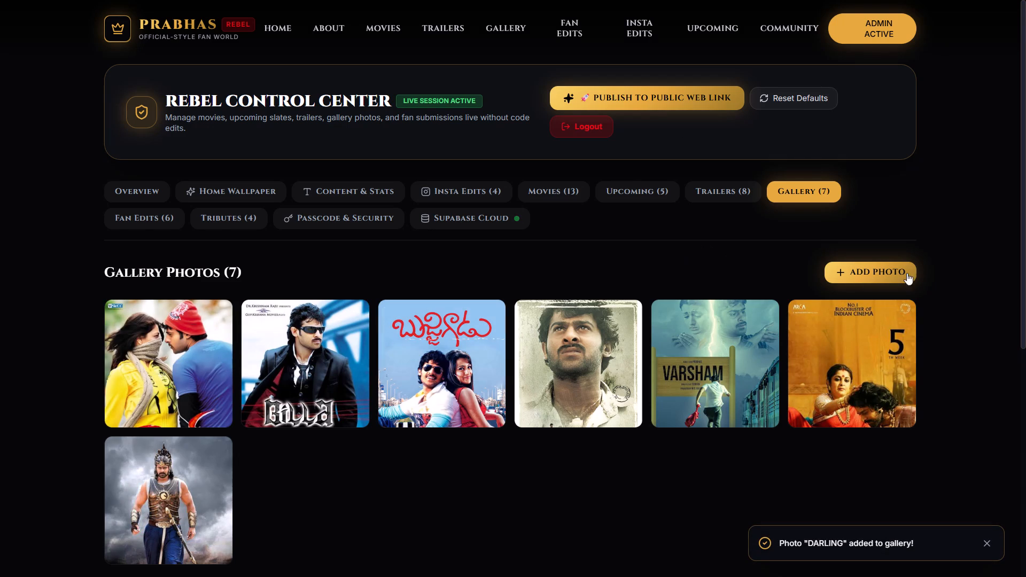
Add the rebel444 image from Downloads as another gallery photo, replacing the prefilled title with REBEL.
click(884, 268)
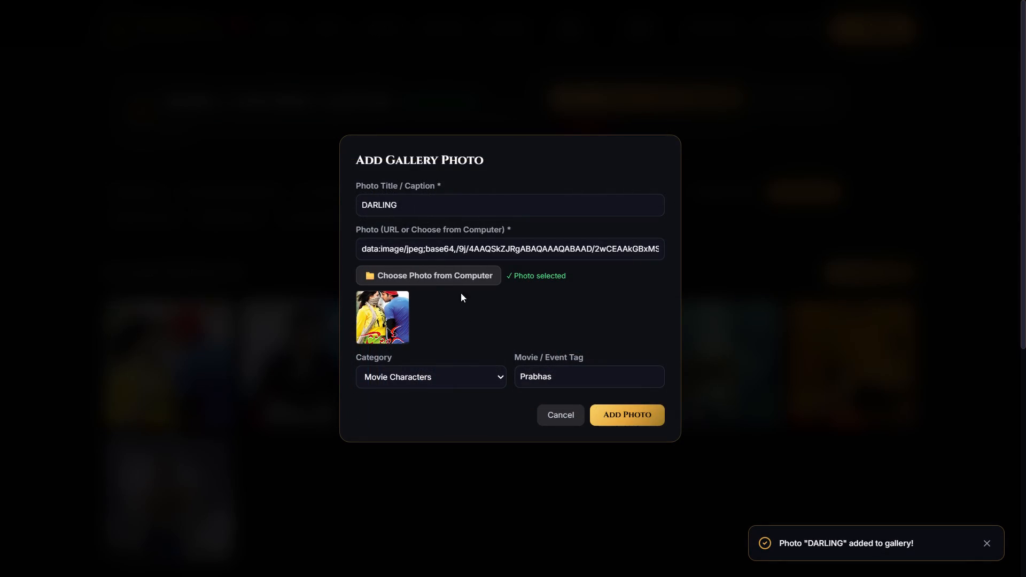
click(437, 268)
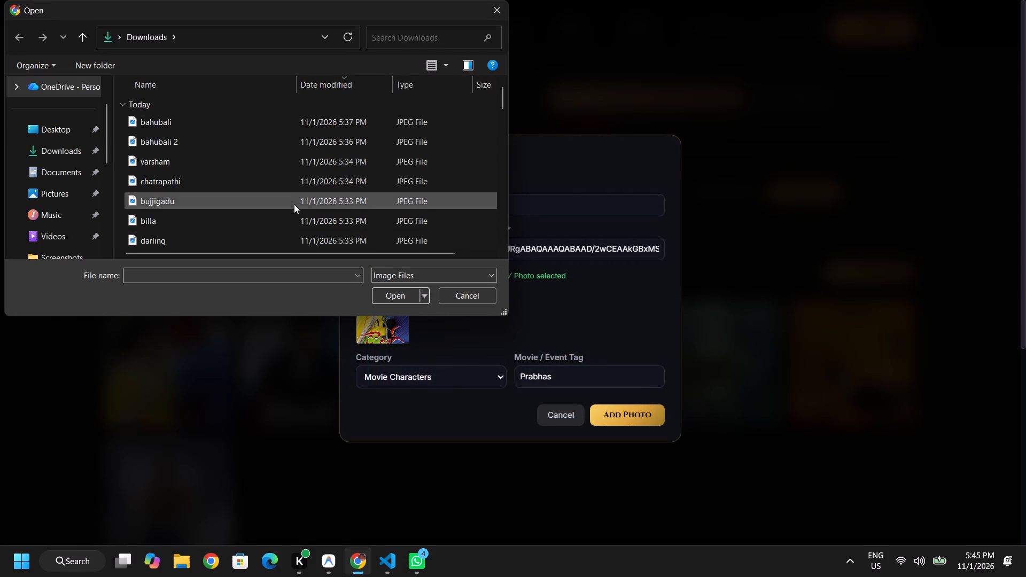
scroll(247, 220, down, 1)
click(240, 215)
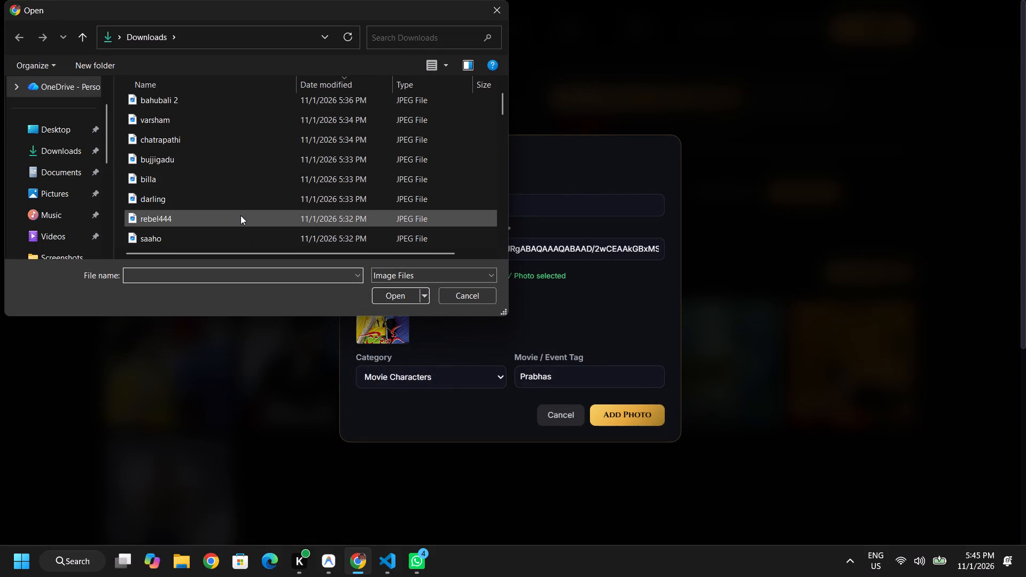
key(Return)
key(Return)
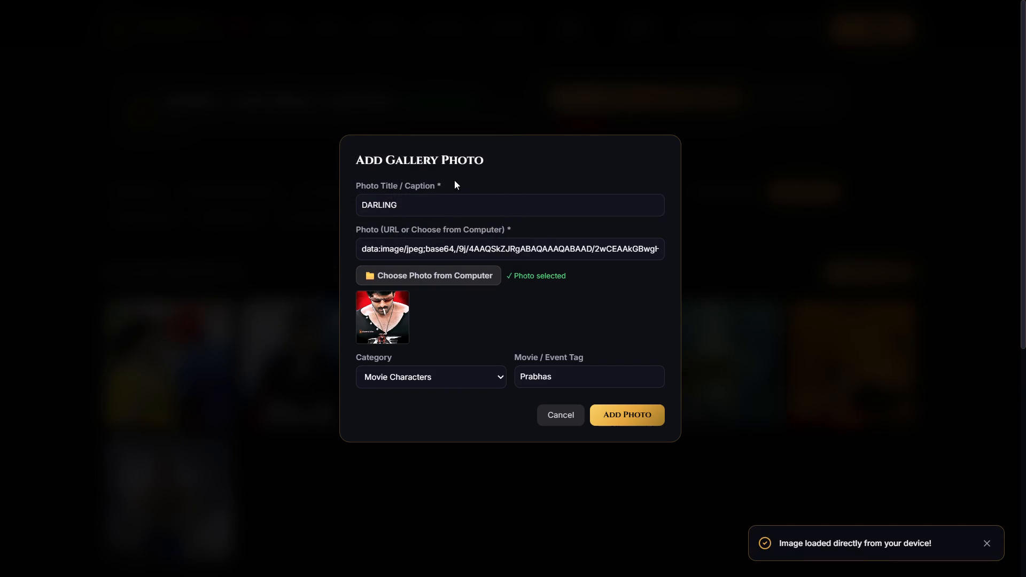
drag(444, 199, 262, 220)
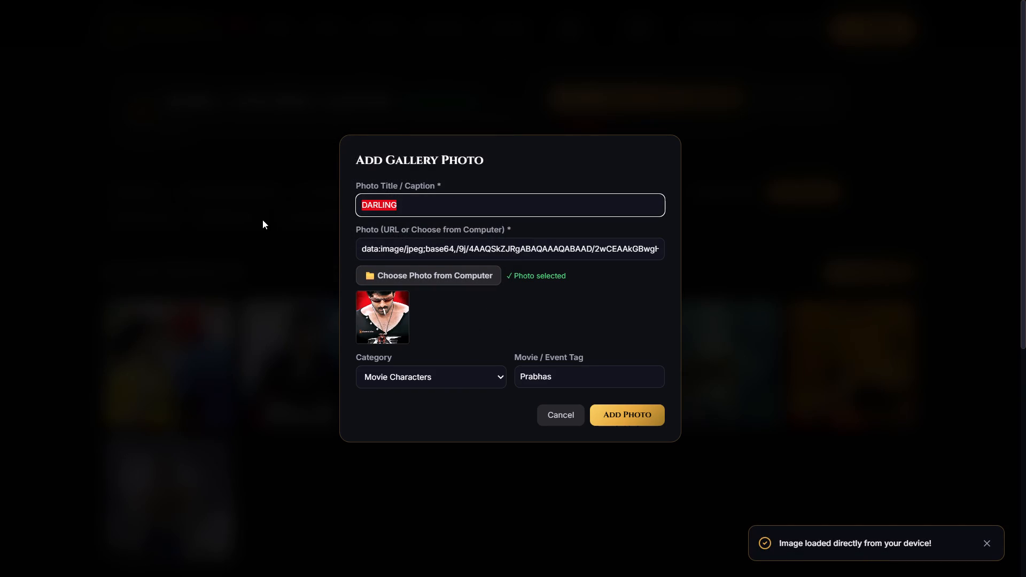
text(RE)
text(BEL)
key(Return)
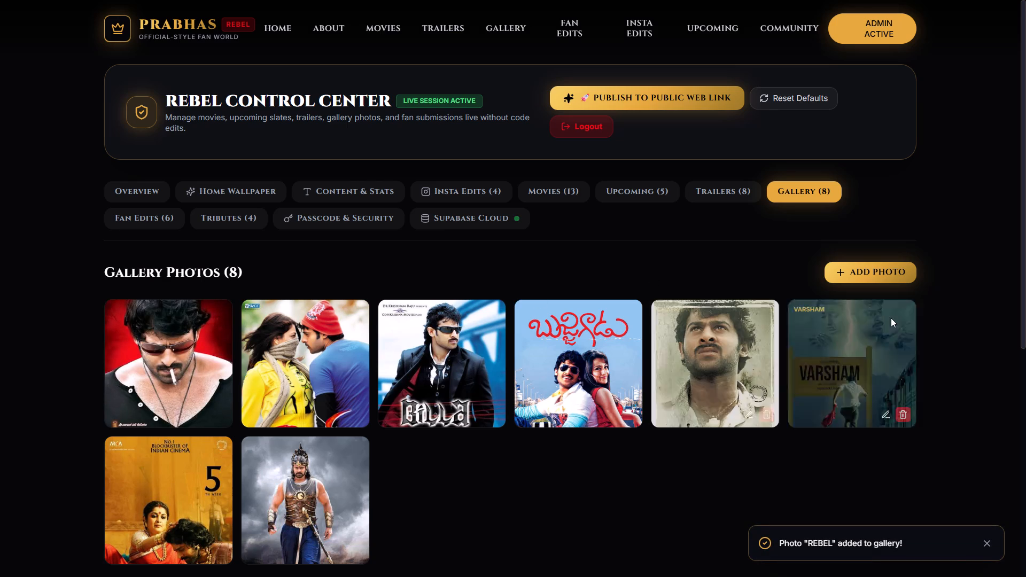
Add the saaho image from Downloads as another gallery photo, replacing the prefilled title with SAAHO.
click(852, 271)
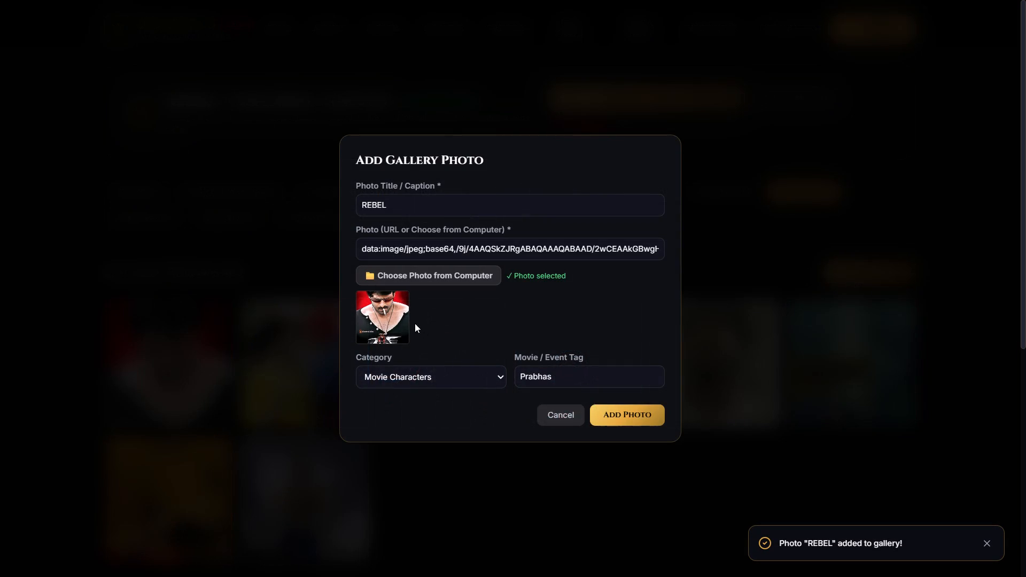
click(382, 282)
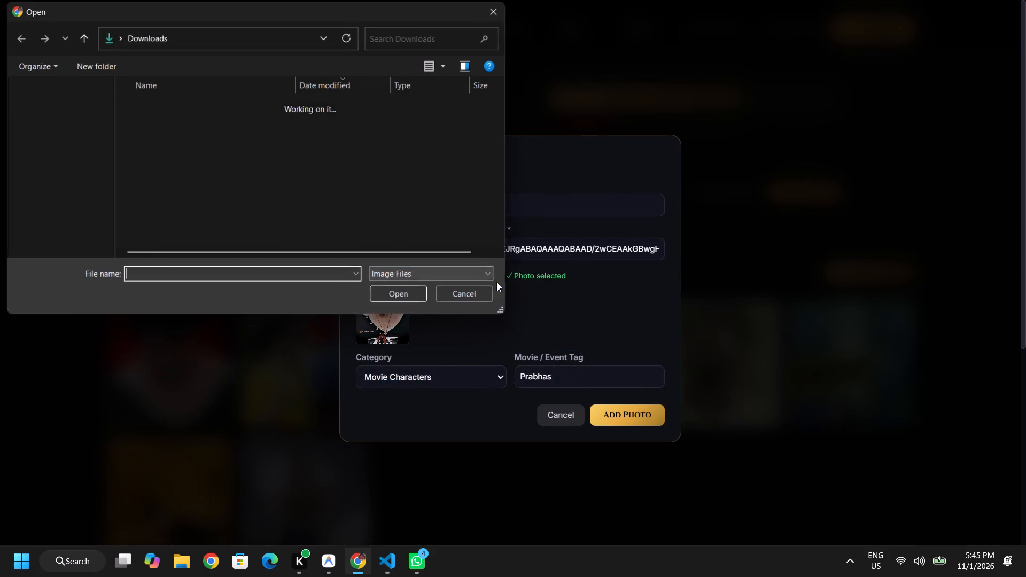
scroll(338, 214, down, 1)
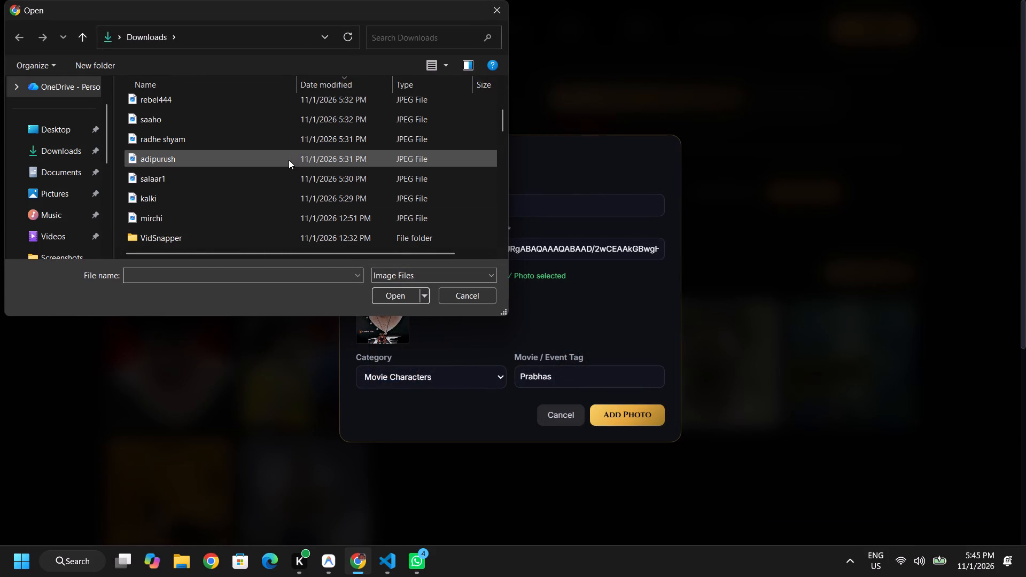
click(239, 126)
key(Return)
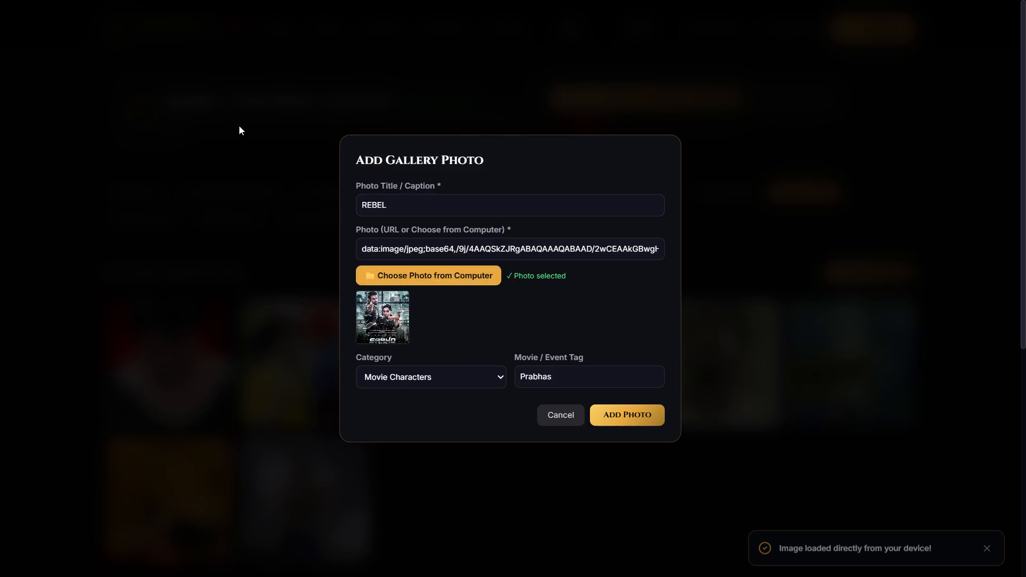
drag(410, 201, 289, 207)
text(SAAHO)
key(Return)
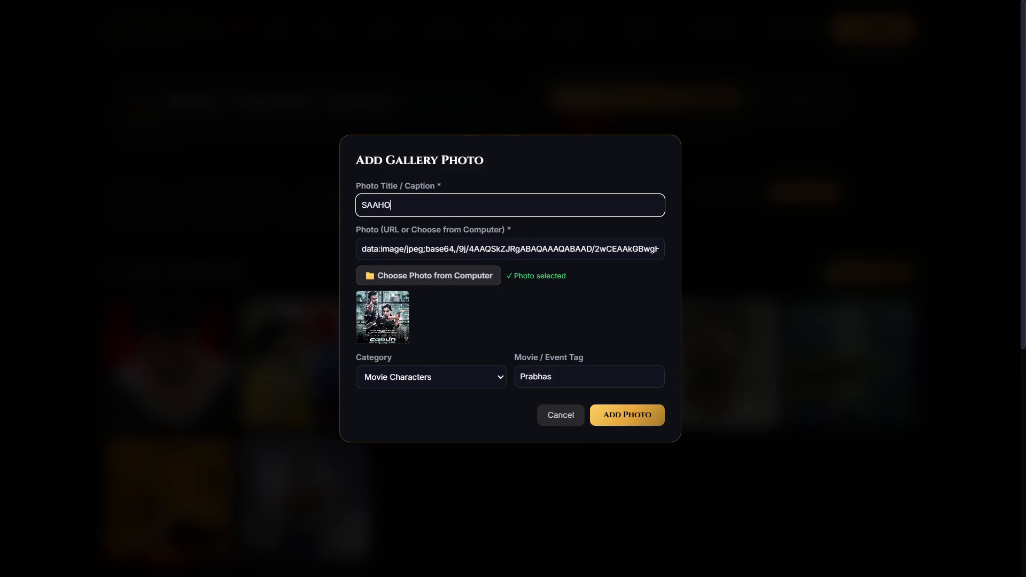
Add the radhe shyam image from Downloads as another gallery photo, replacing the prefilled title with RADHE SHYAM.
click(865, 263)
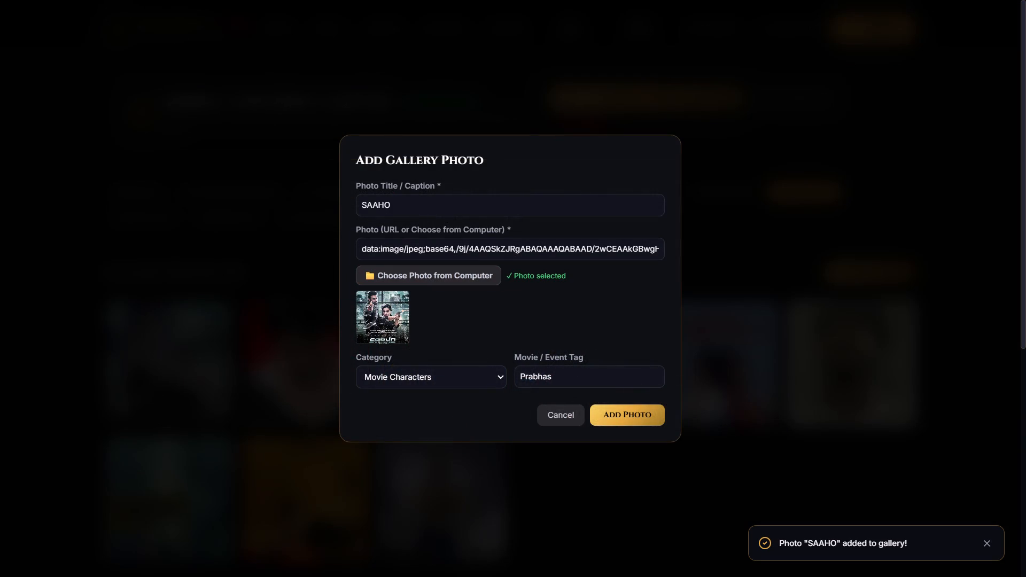
click(409, 279)
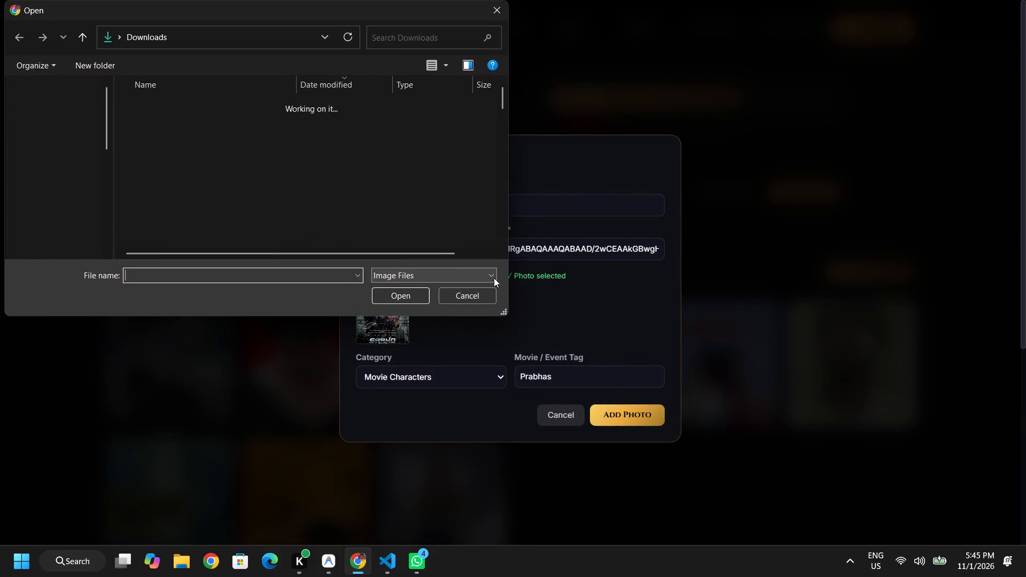
scroll(199, 175, down, 1)
click(178, 193)
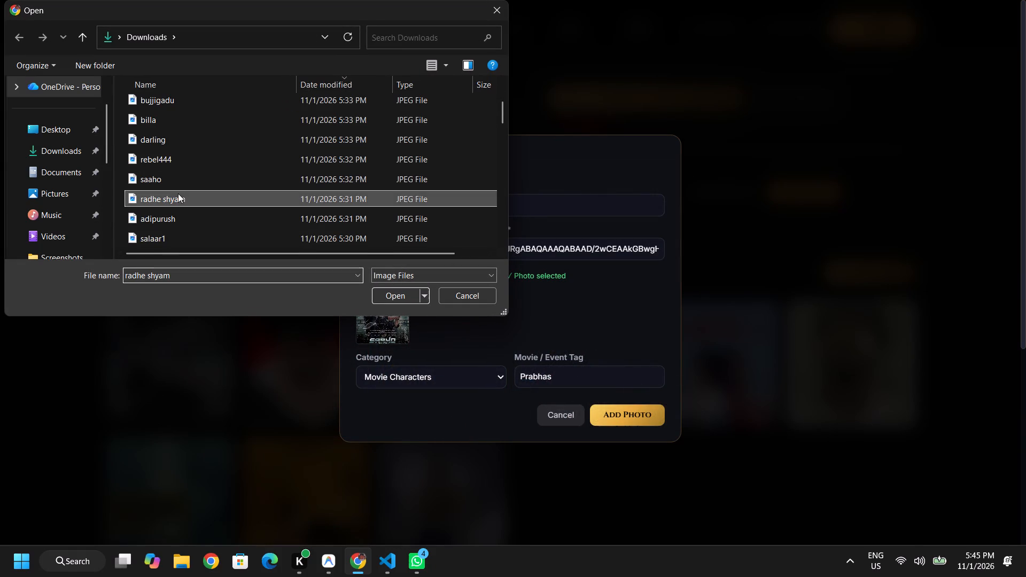
key(Return)
drag(439, 206, 309, 205)
text(RADHE SHYAM)
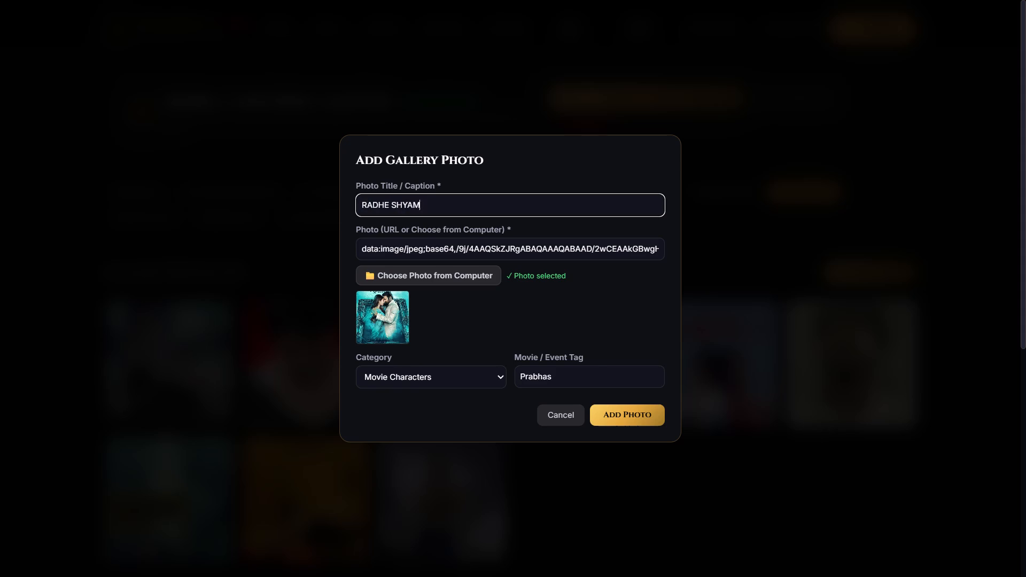
key(Return)
Add the adipurush image from Downloads as another gallery photo, replacing the prefilled title with ADIPURUSH.
click(865, 262)
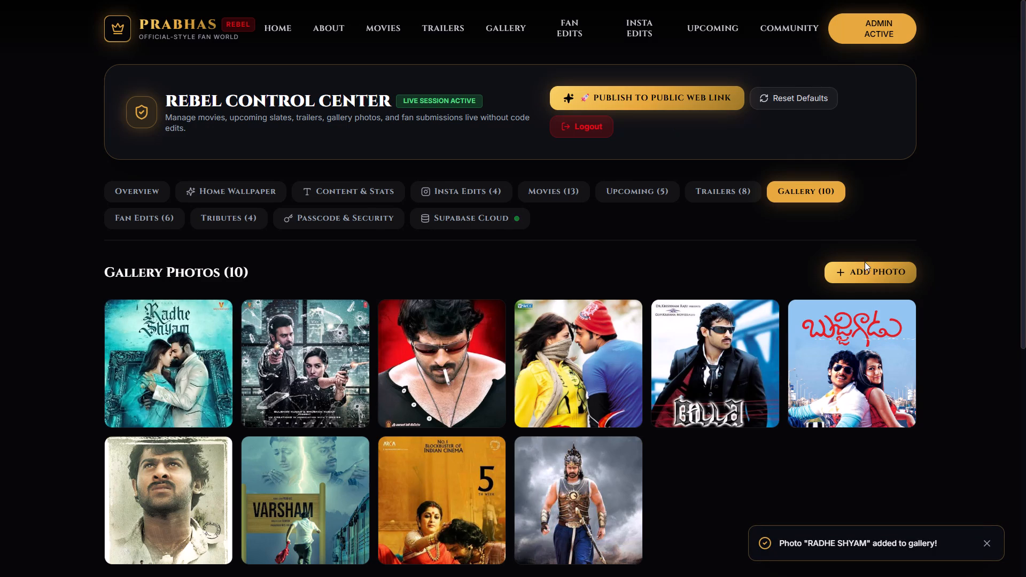
click(426, 279)
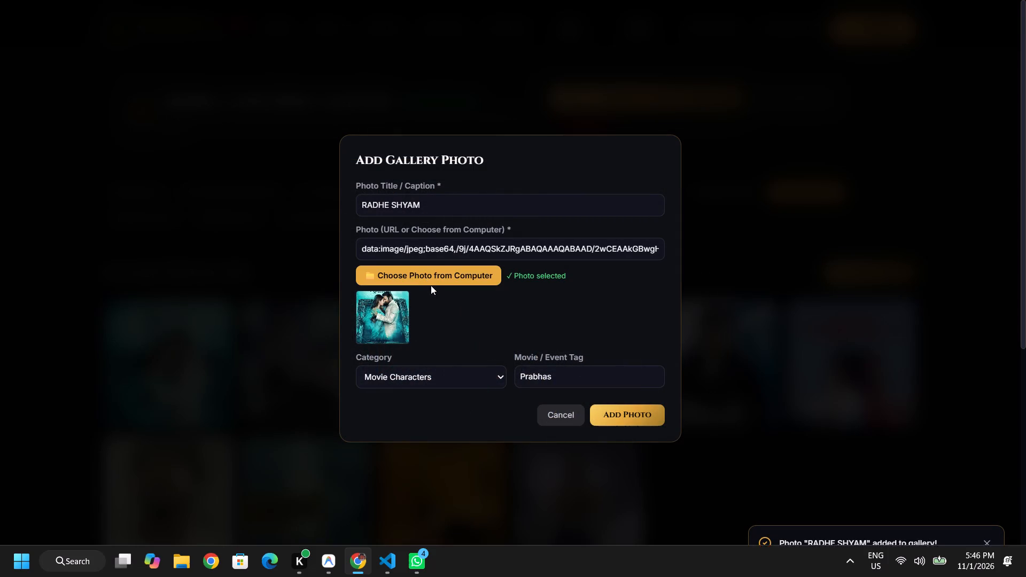
scroll(338, 251, down, 1)
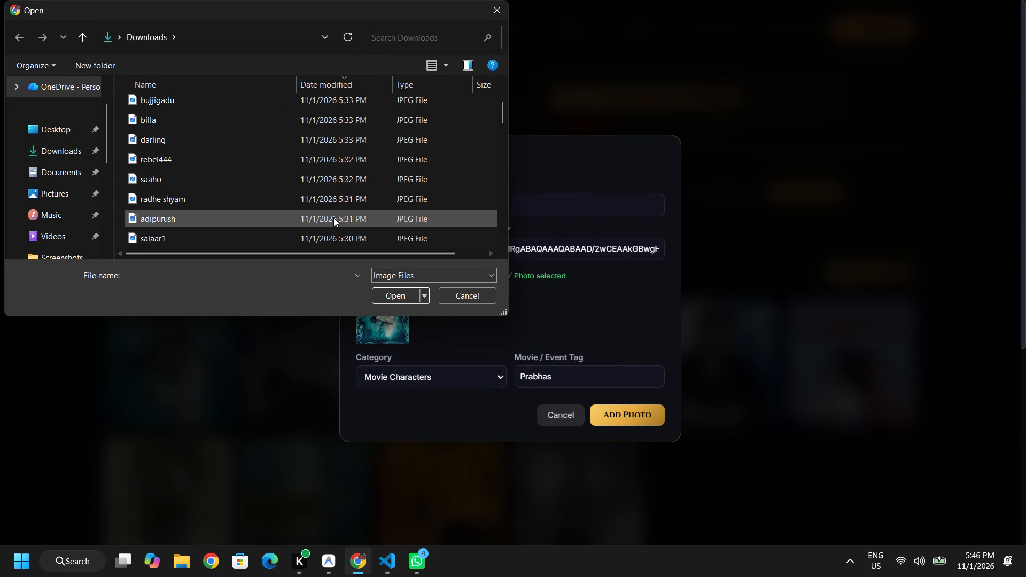
click(323, 220)
key(Return)
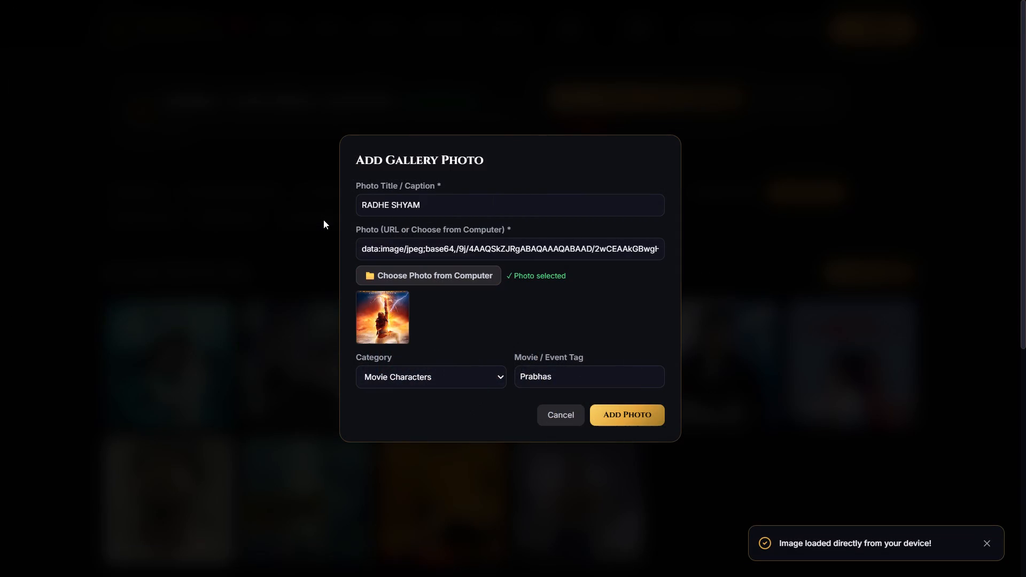
drag(474, 201, 291, 192)
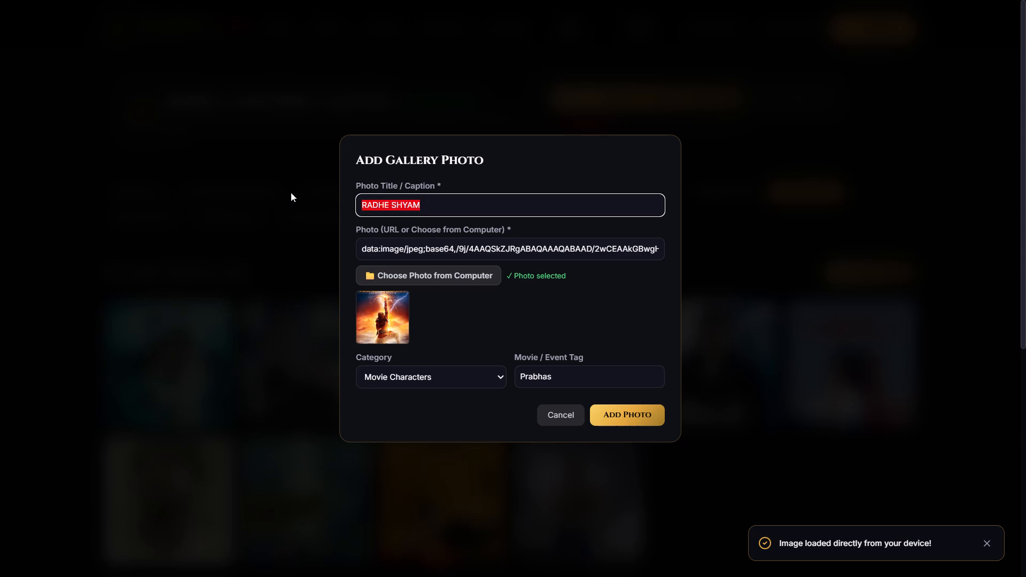
key(BackSpace)
text(ADIPURUSH)
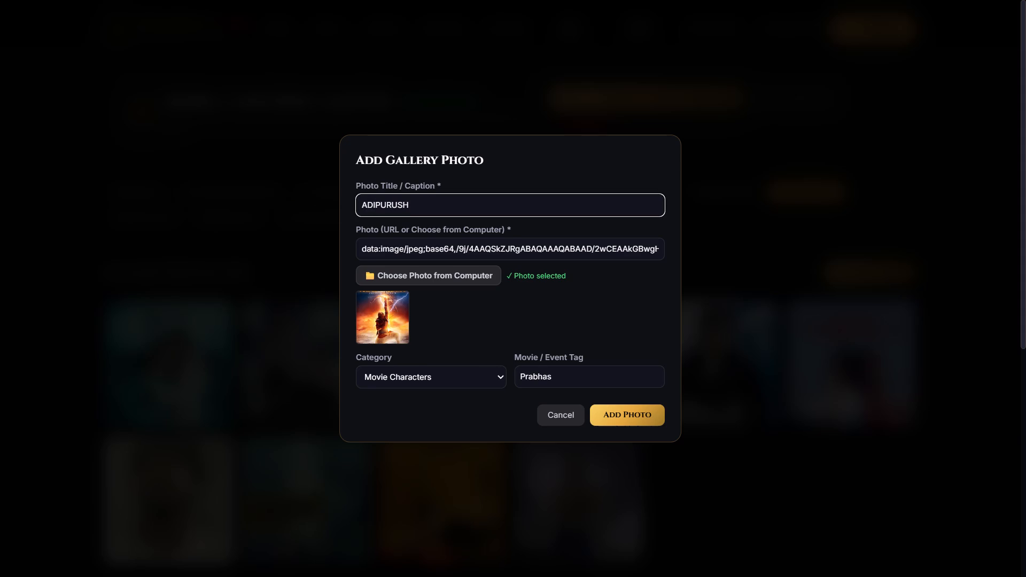
key(Return)
Add the kalki image from Downloads as another gallery photo, replacing the prefilled title with KALKI 2898 AD.
click(853, 280)
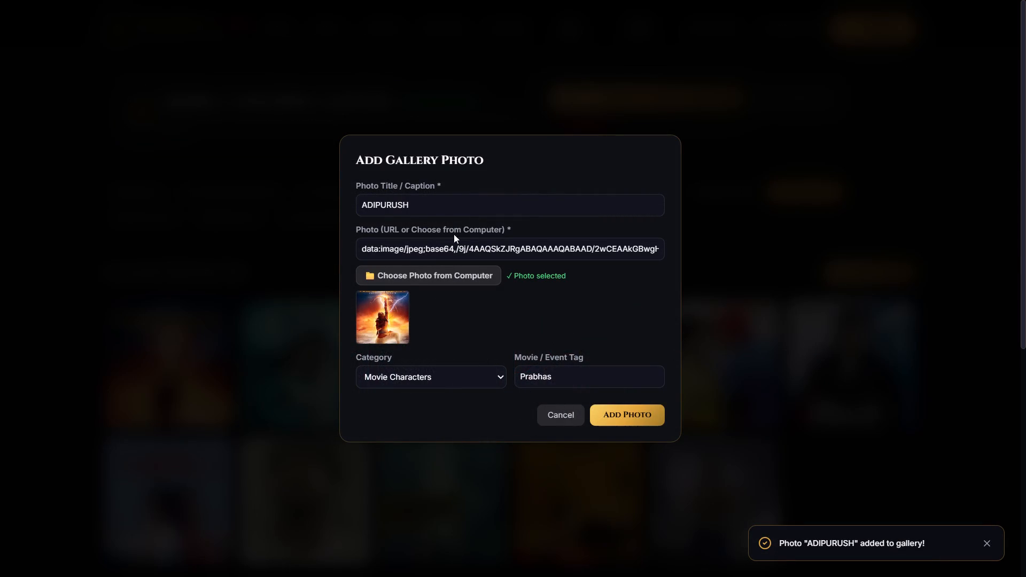
click(405, 282)
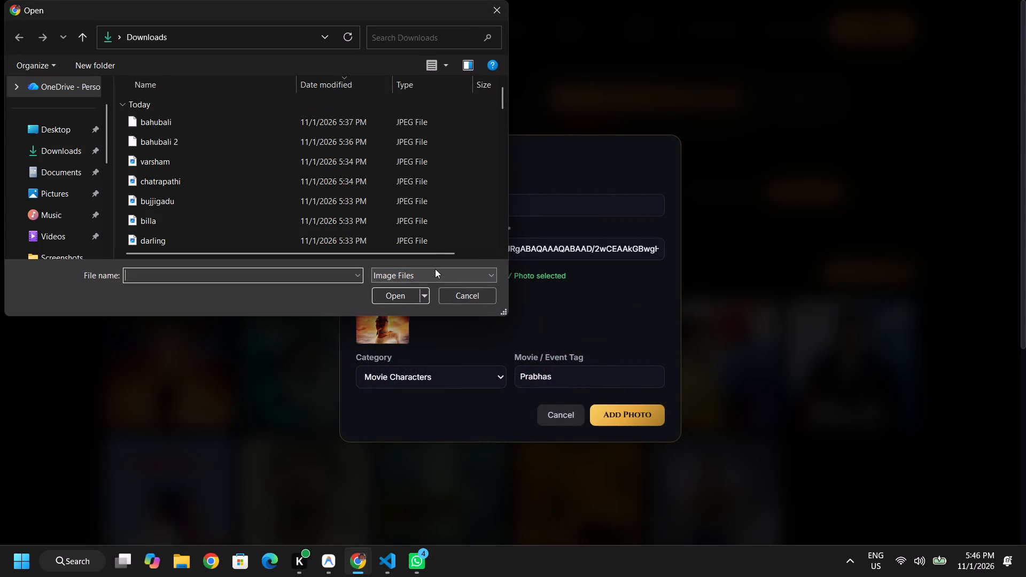
scroll(281, 192, down, 1)
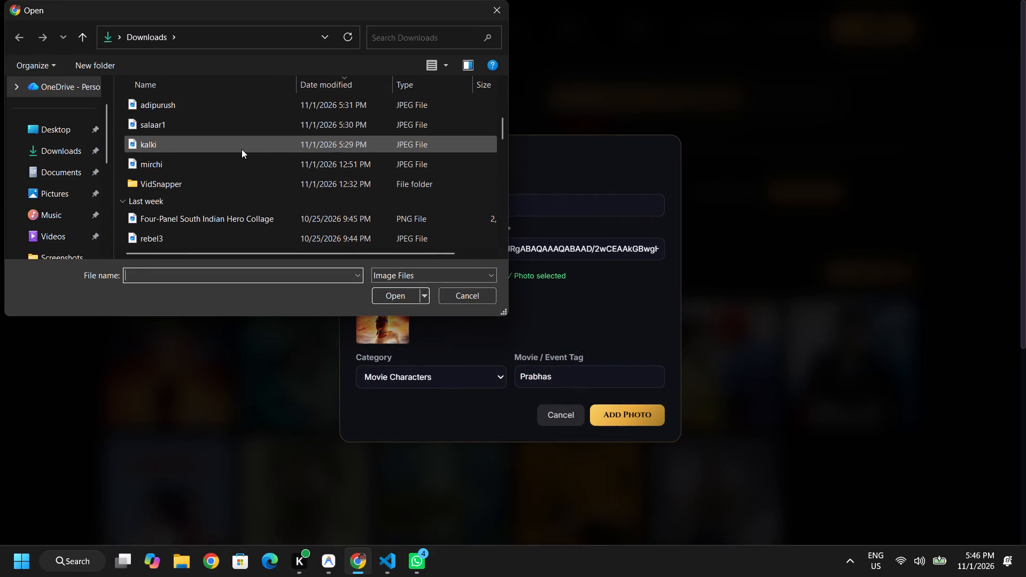
click(240, 148)
click(257, 124)
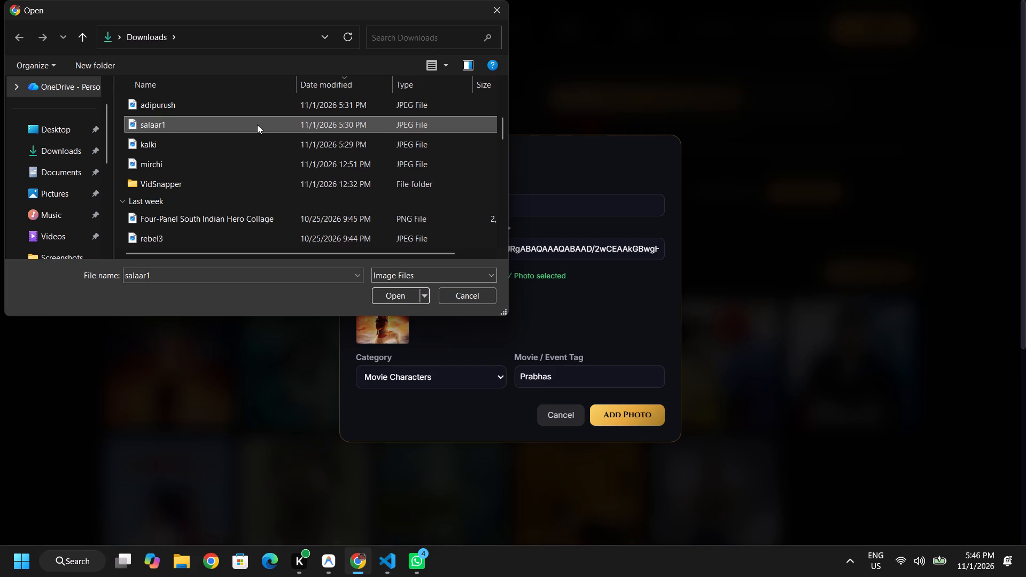
click(228, 147)
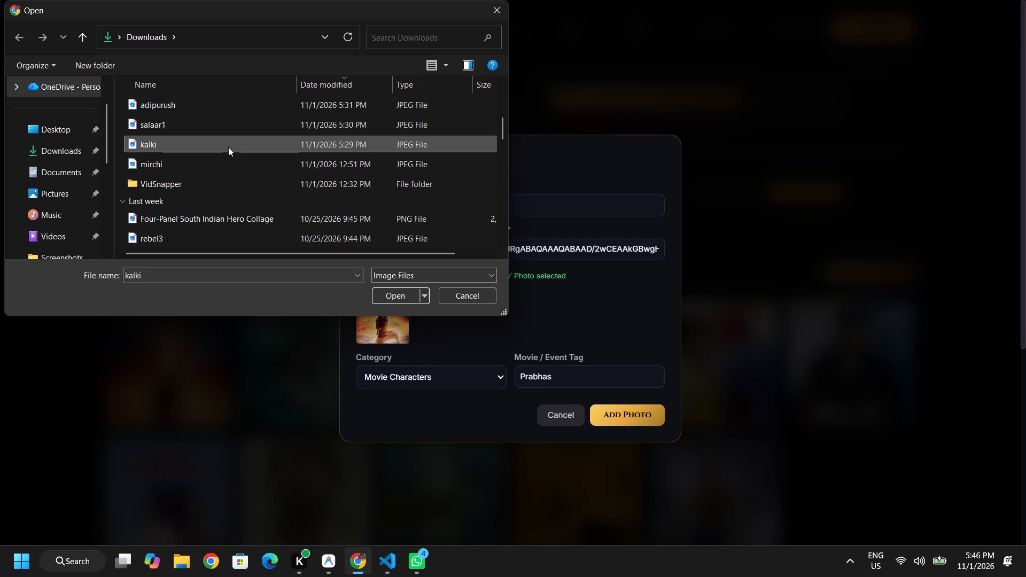
key(Return)
click(489, 208)
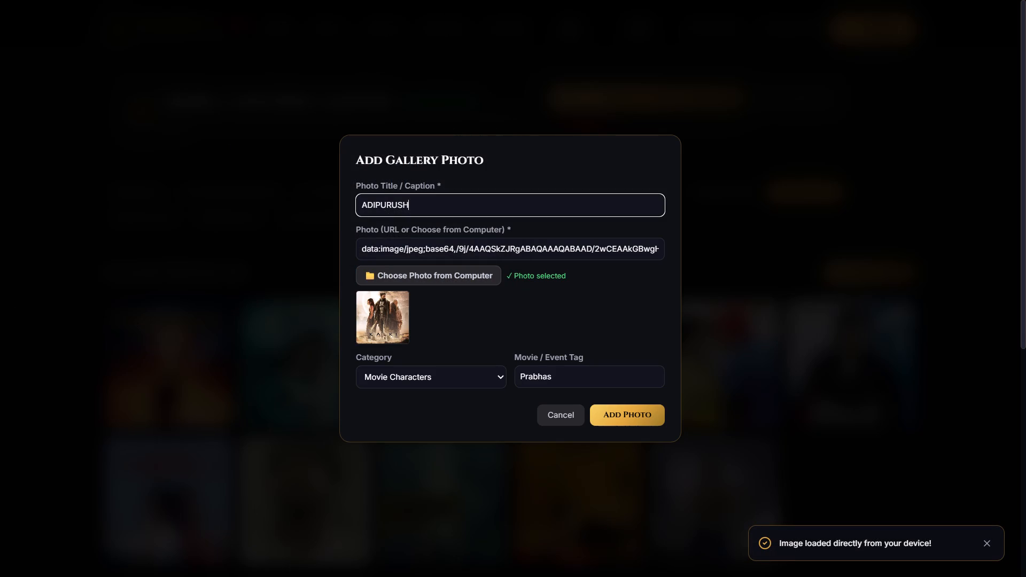
drag(489, 208, 317, 217)
key(BackSpace)
text(KAK)
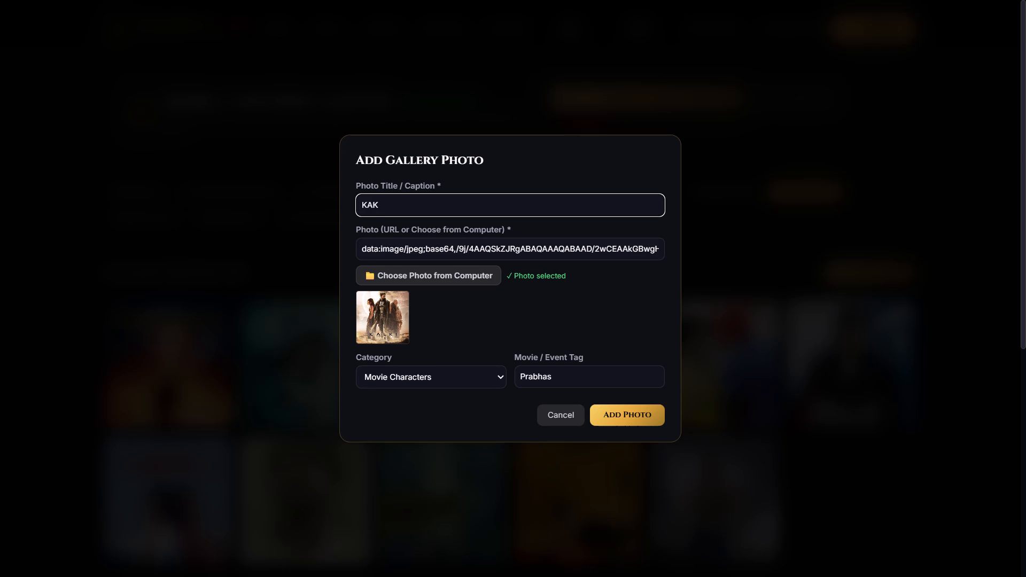
key(BackSpace)
text(LKI)
key(space)
text(2898)
key(space)
text(AD)
key(Return)
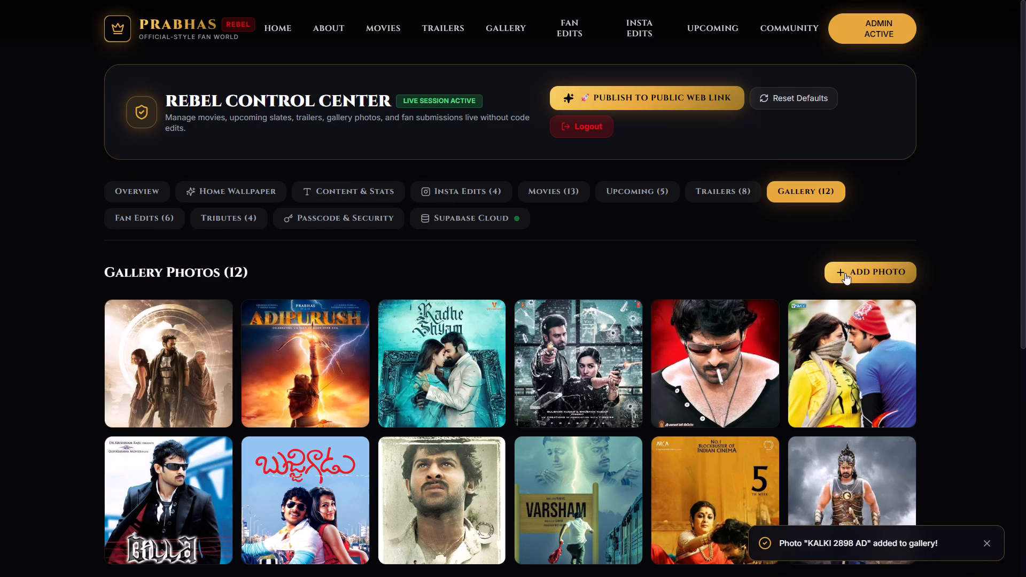
Add the mirchi image from Downloads as another gallery photo, replacing the prefilled title with MIRCHI.
click(845, 273)
click(428, 276)
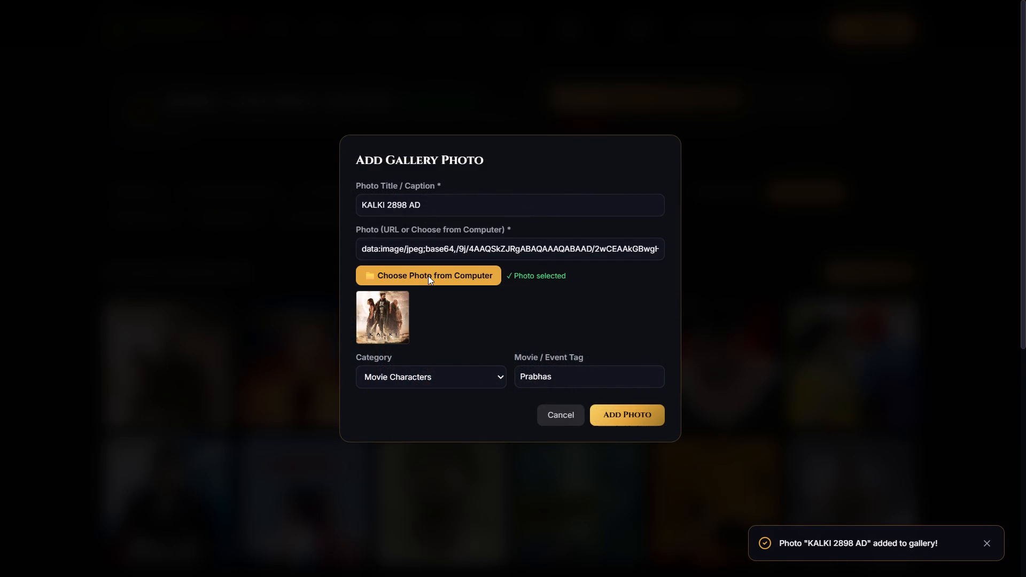
scroll(212, 205, down, 1)
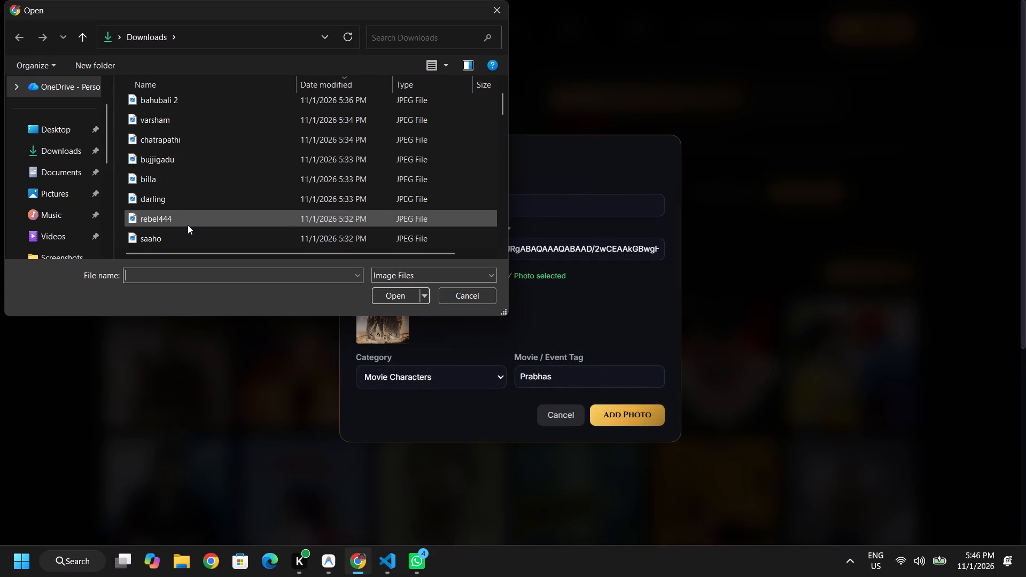
scroll(183, 233, down, 1)
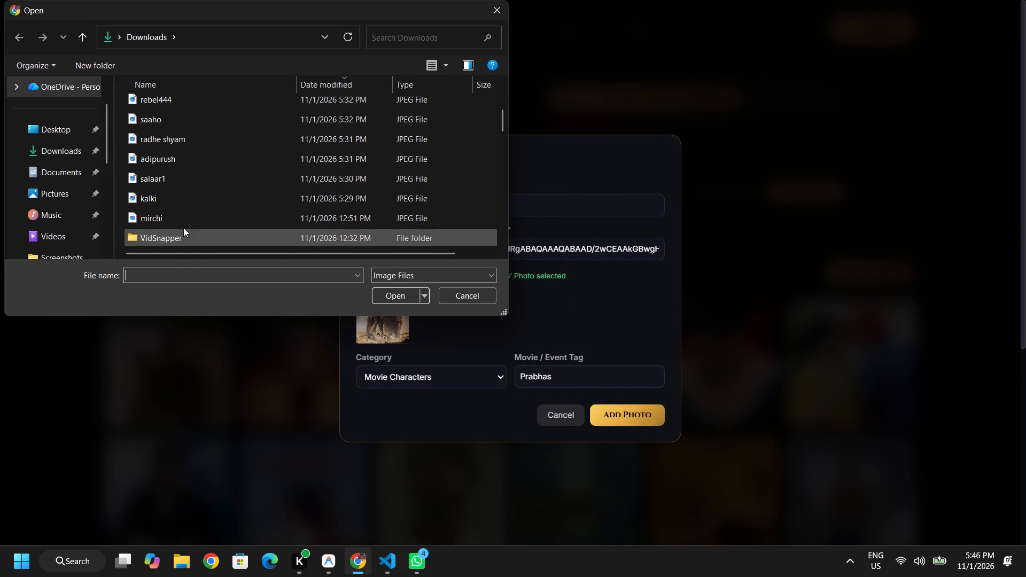
click(177, 224)
key(Return)
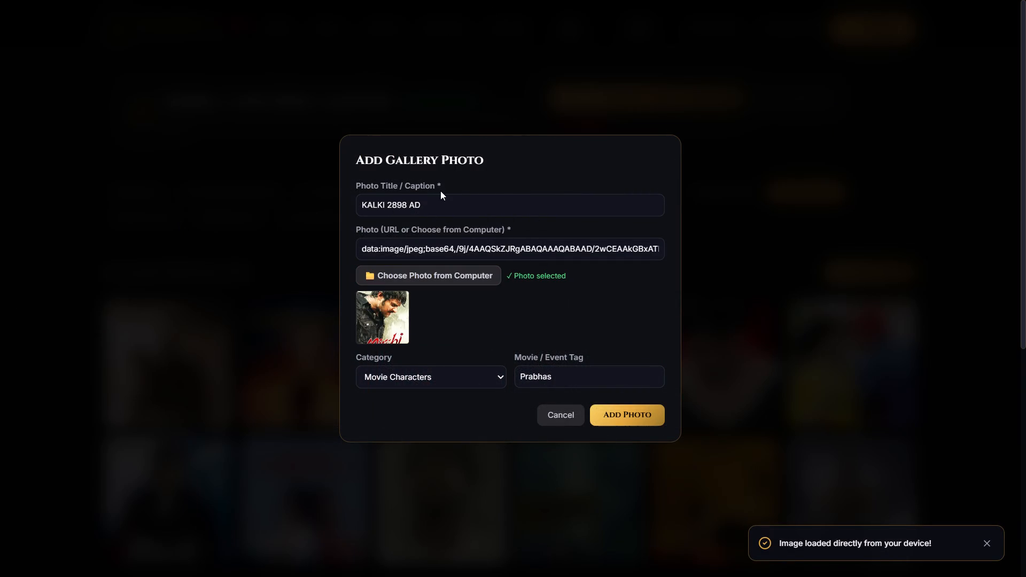
drag(419, 204, 335, 211)
text(MIRCHI)
key(Return)
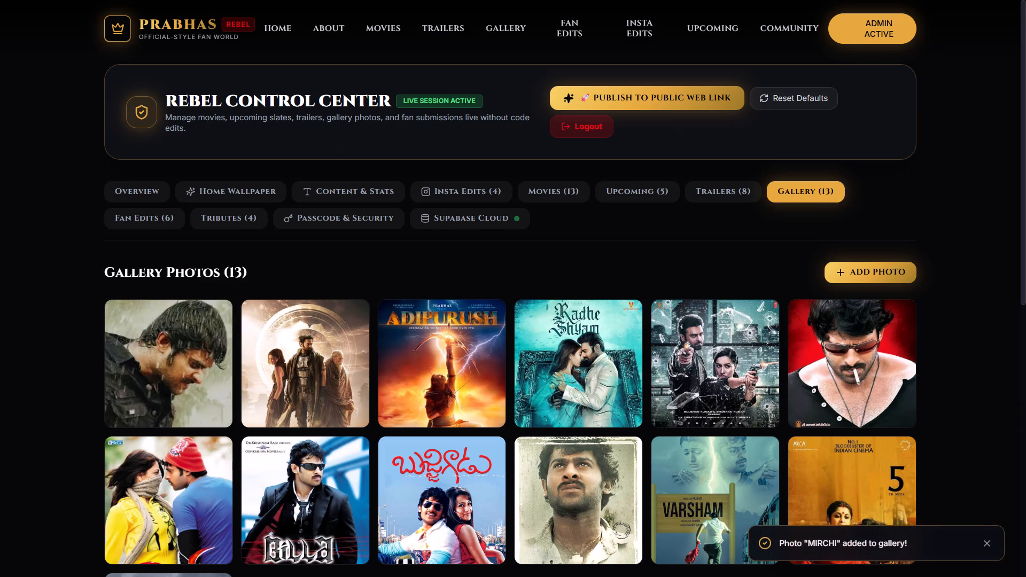
Add the salaar1 image from Downloads as another gallery photo, replacing the prefilled title with SALAAR.
click(871, 271)
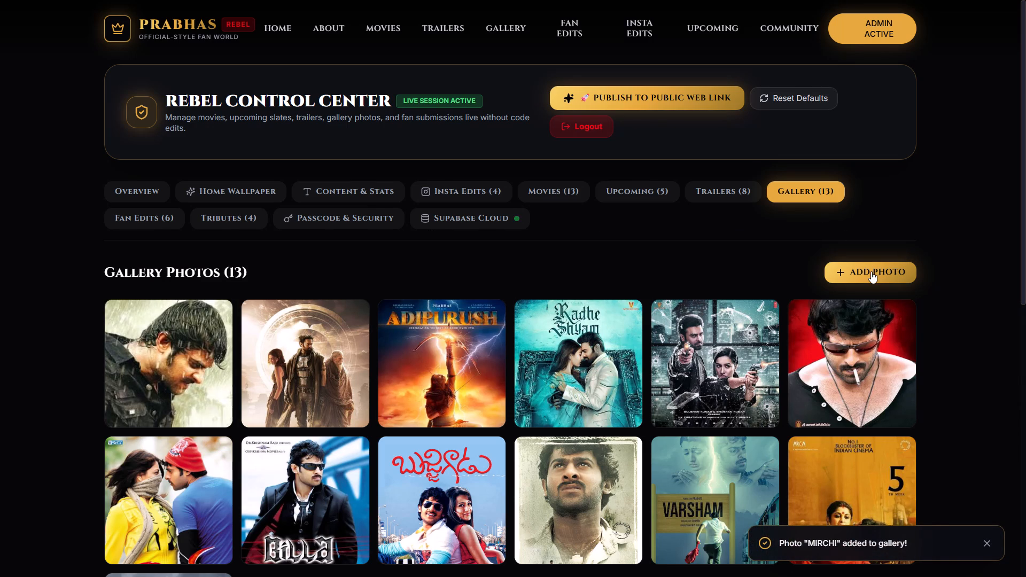
click(389, 278)
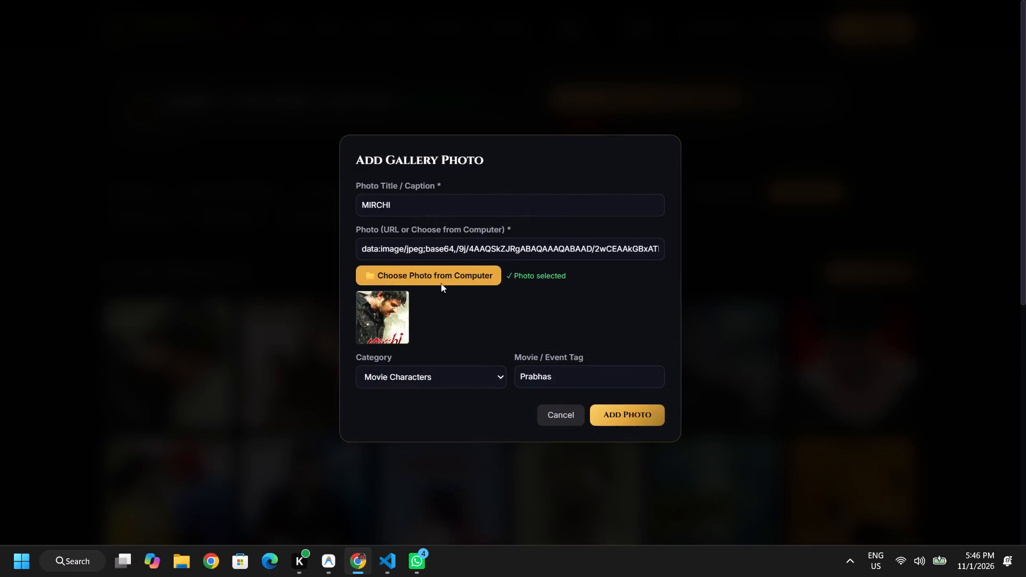
scroll(309, 204, down, 2)
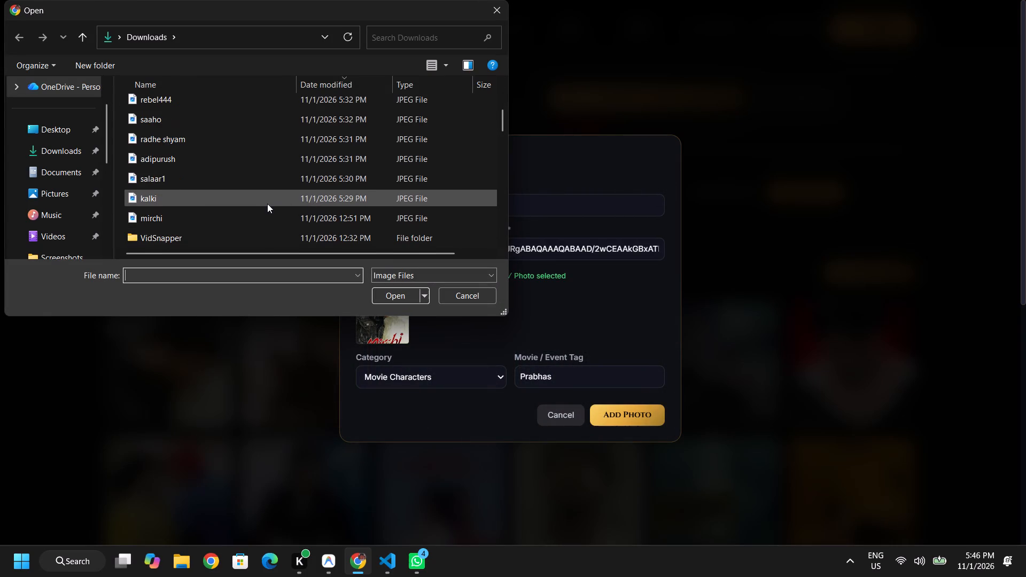
click(229, 185)
key(Return)
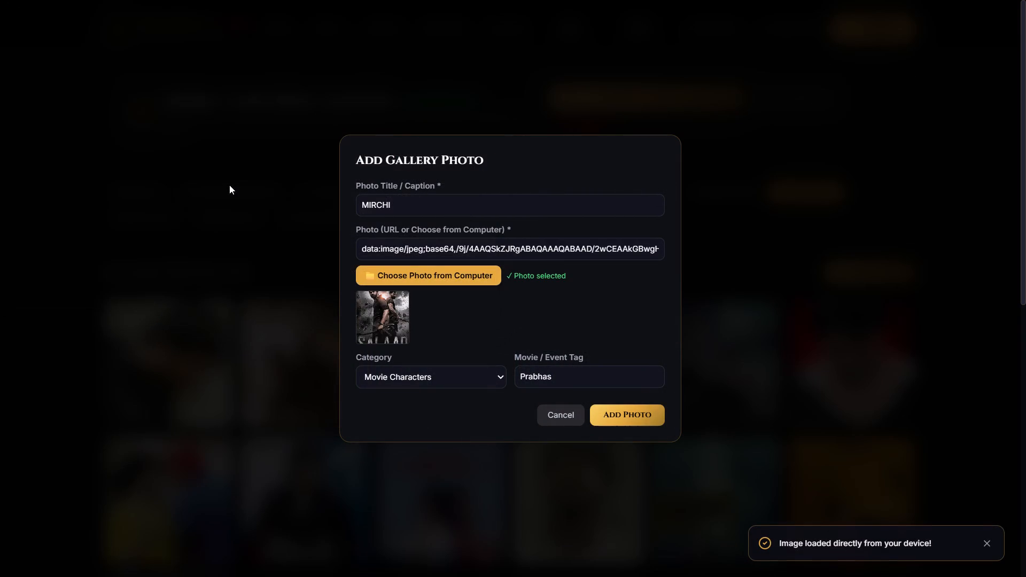
drag(429, 192, 264, 209)
drag(411, 209, 260, 212)
key(BackSpace)
text(SALAAR)
key(Return)
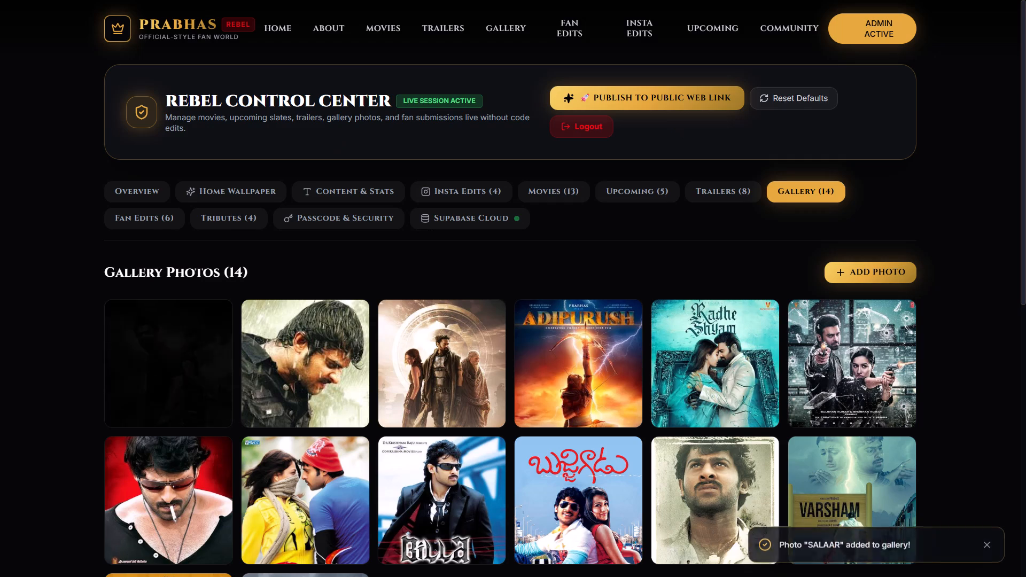
Publish the updated gallery to the public web link.
scroll(260, 212, down, 3)
scroll(260, 212, up, 10)
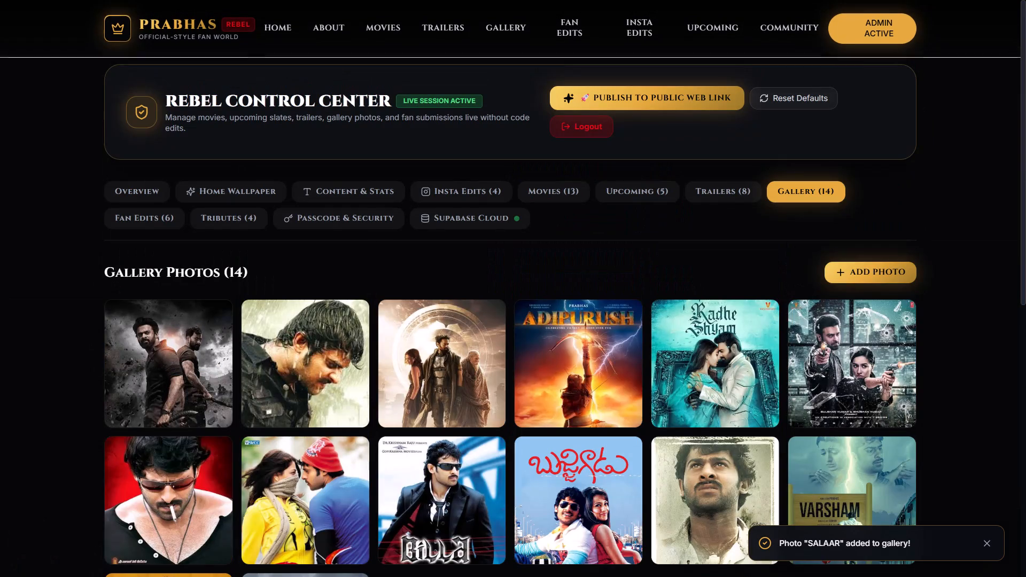
scroll(260, 212, up, 2)
click(679, 103)
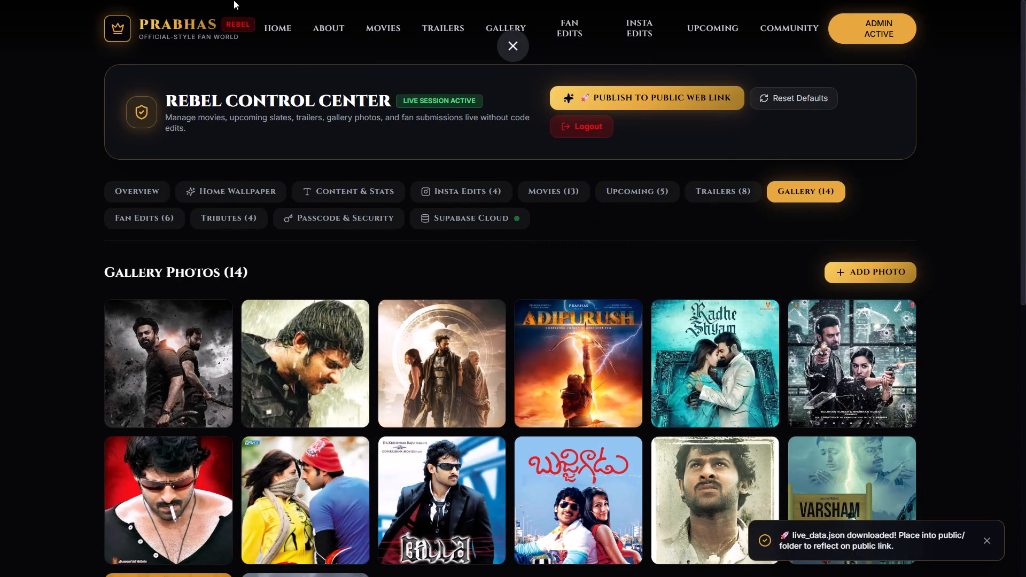
Review the homepage's HD Photos & Fan Art showcase, upcoming projects and movie sections.
click(285, 37)
scroll(311, 188, down, 13)
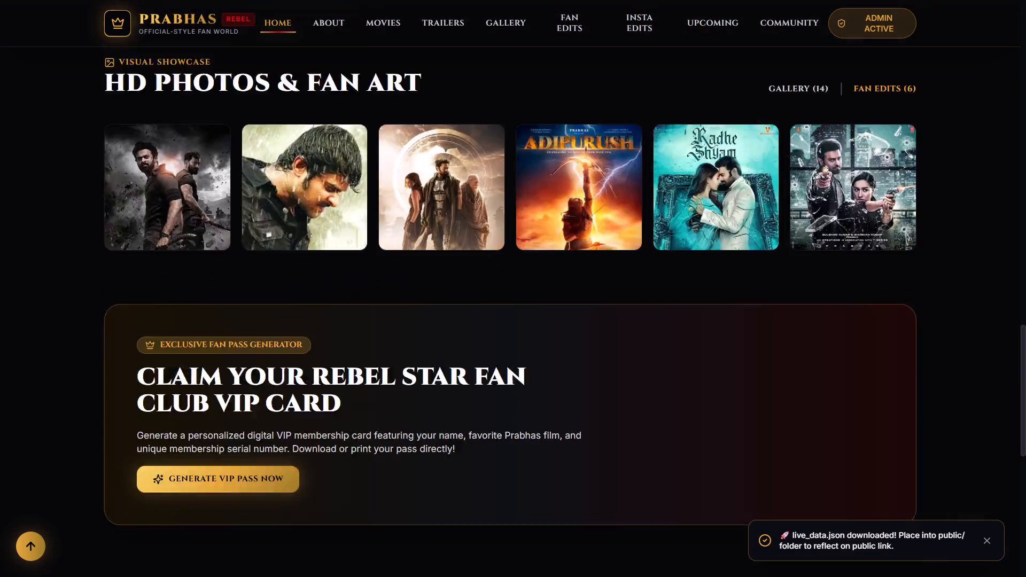
scroll(311, 188, down, 2)
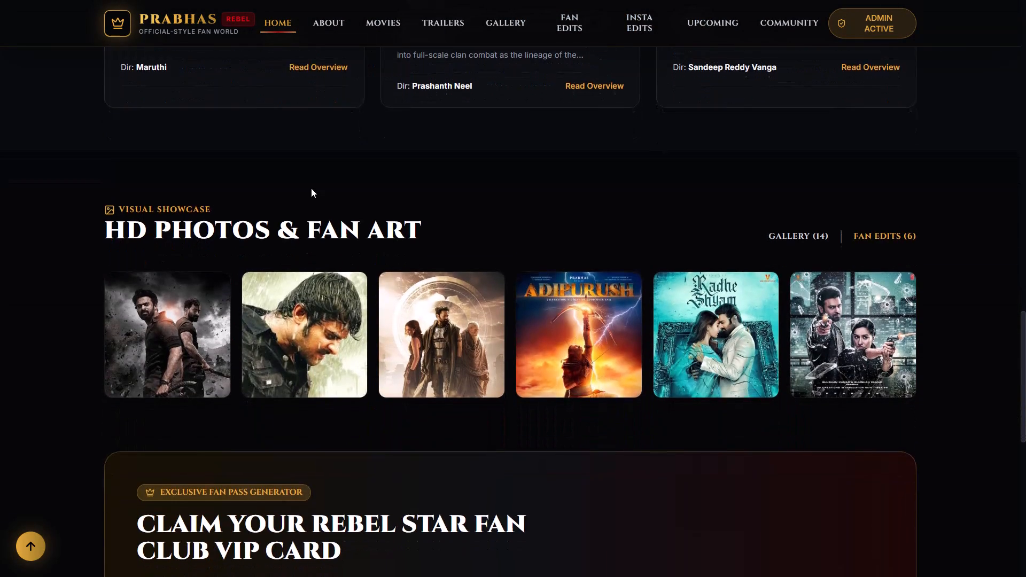
scroll(311, 188, down, 2)
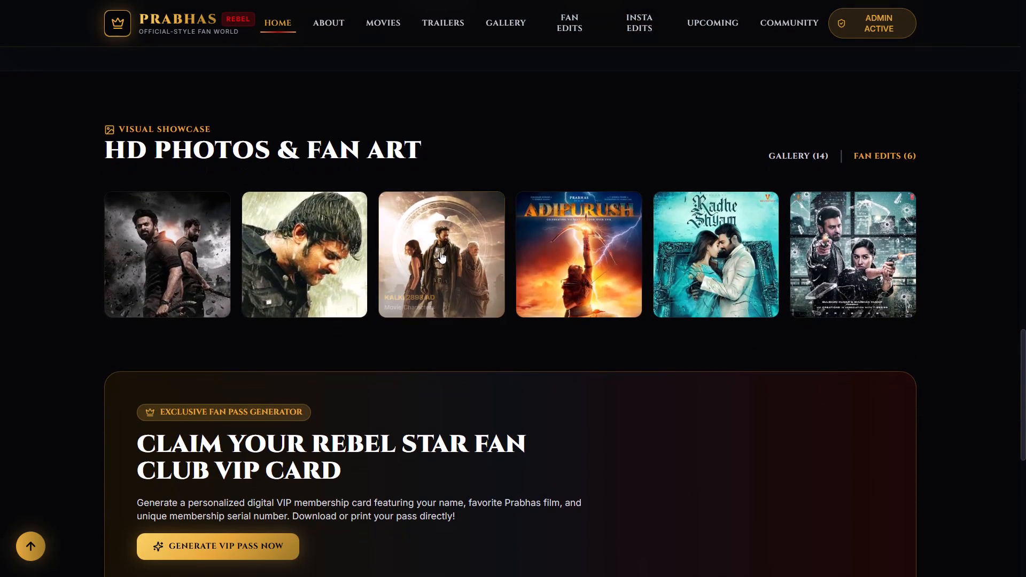
scroll(441, 254, left, 6)
scroll(595, 164, up, 4)
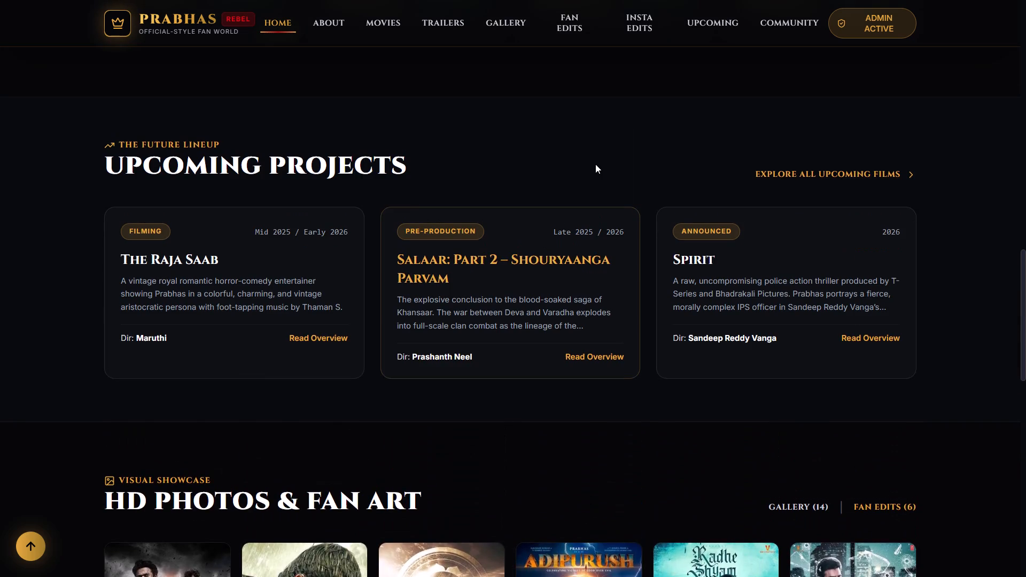
scroll(595, 164, up, 5)
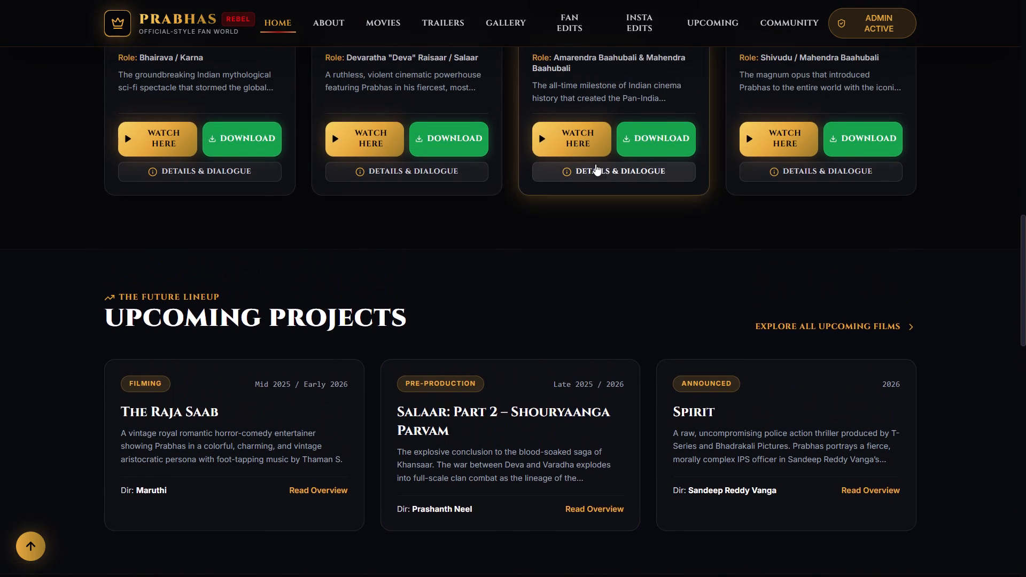
scroll(595, 164, up, 5)
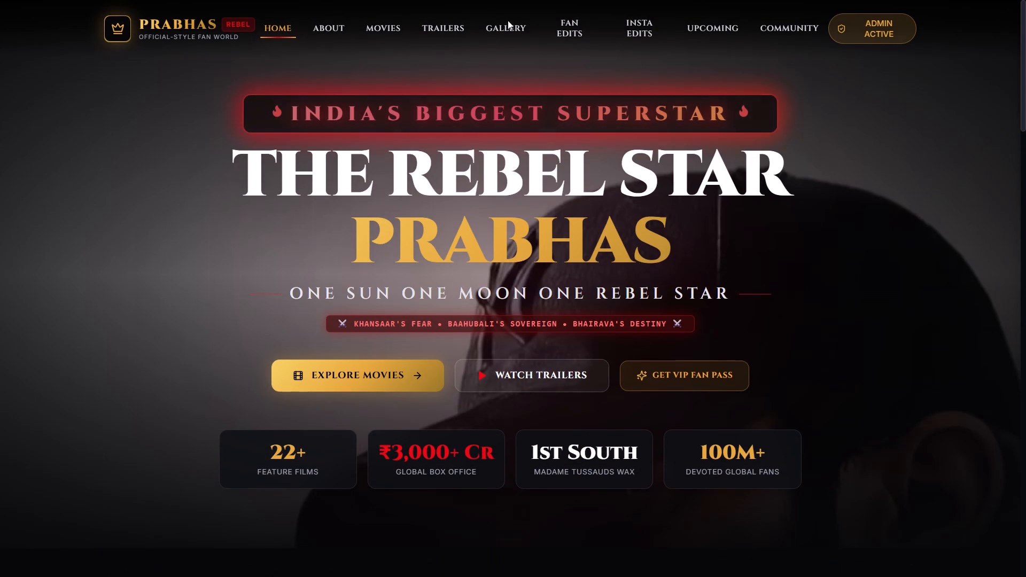
Reopen the admin control center and review the hero texts, statistics and footer dedication in the content and stats editor.
click(853, 32)
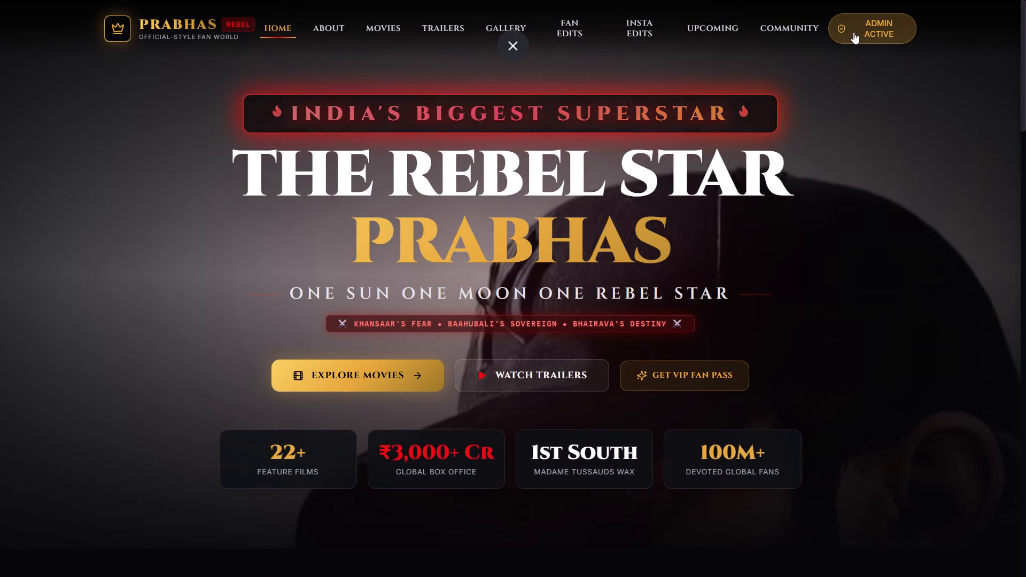
click(323, 202)
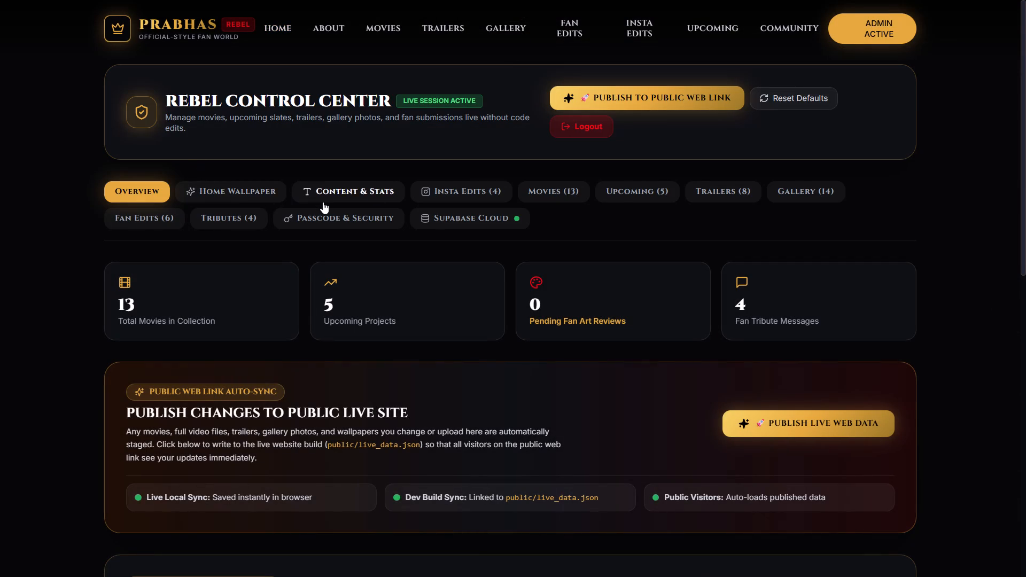
scroll(427, 407, down, 6)
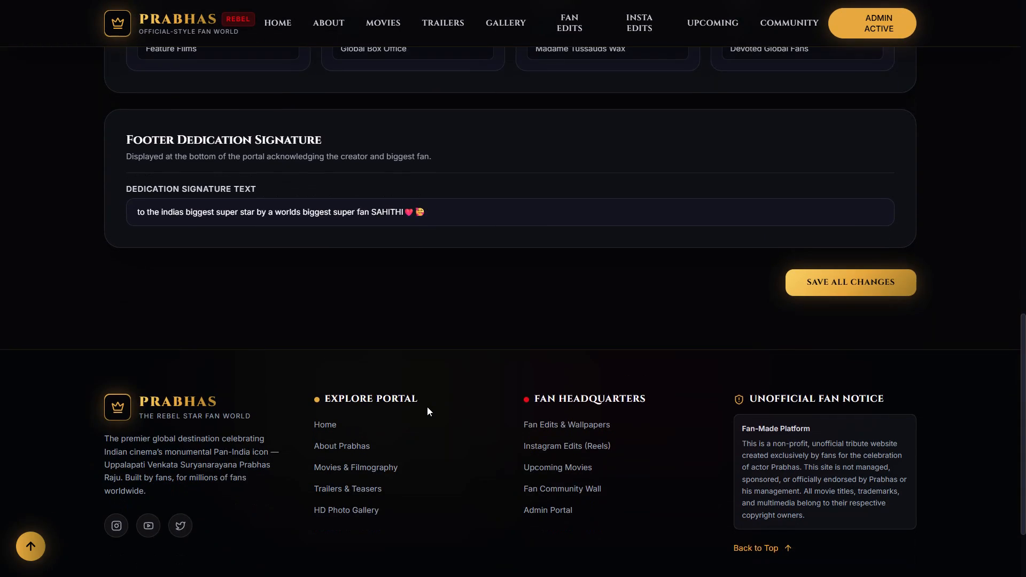
scroll(427, 407, down, 2)
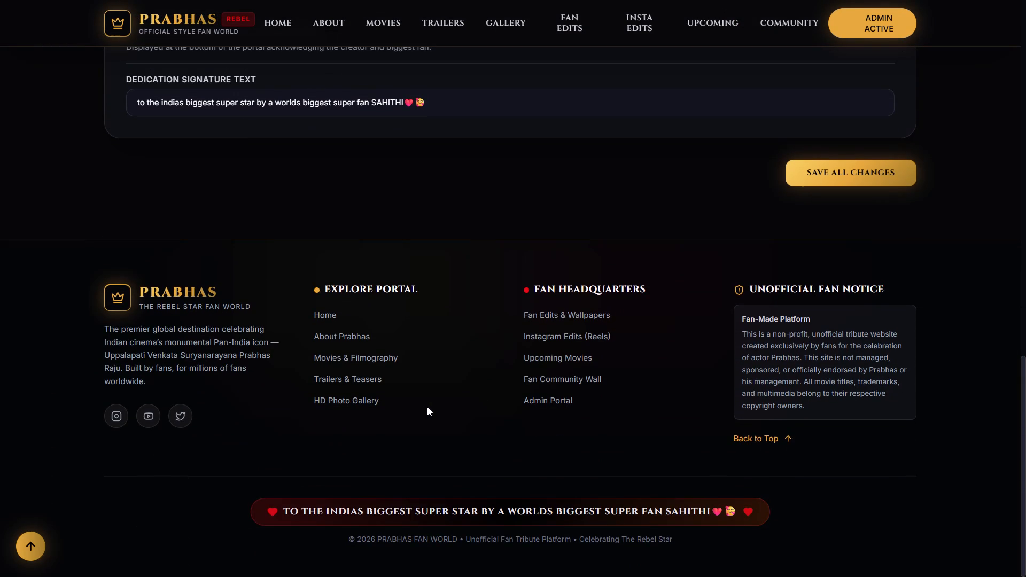
scroll(427, 407, down, 2)
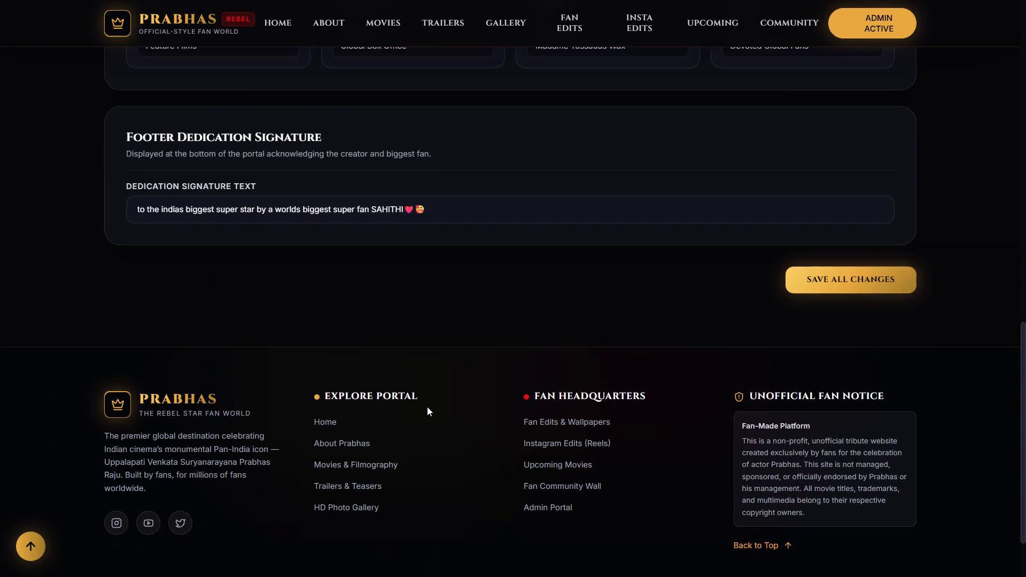
scroll(427, 407, up, 4)
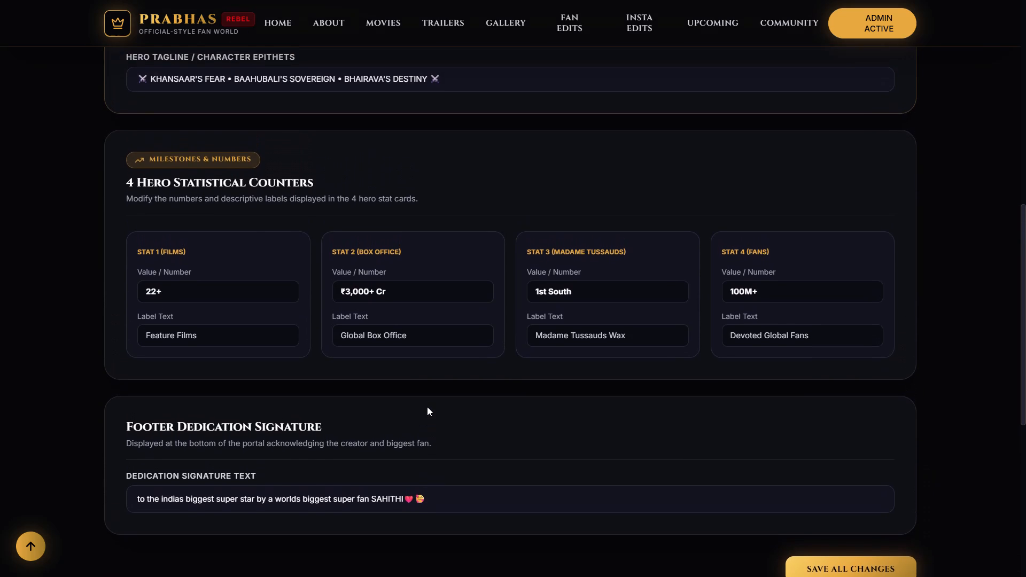
scroll(427, 407, up, 5)
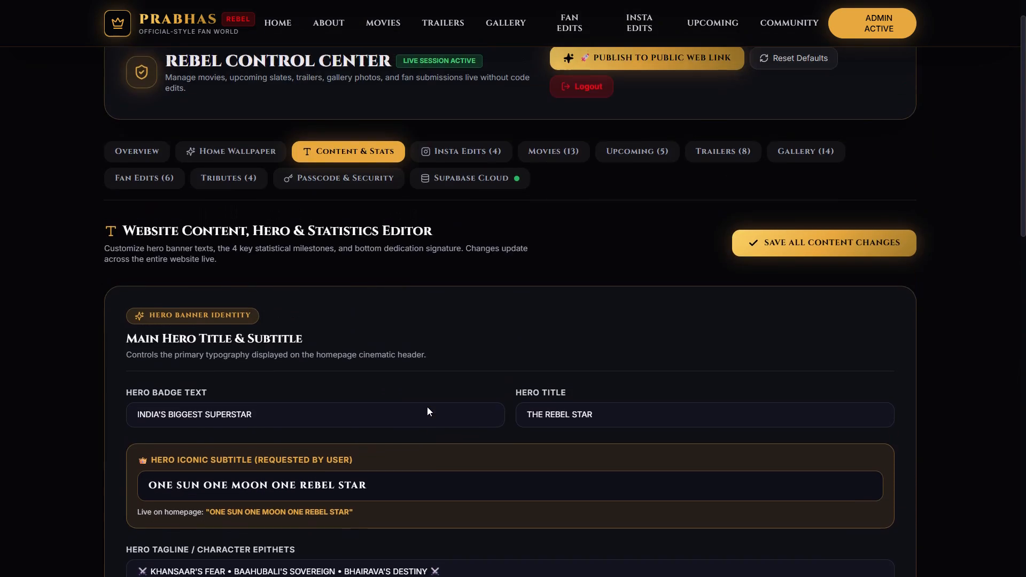
scroll(427, 407, up, 1)
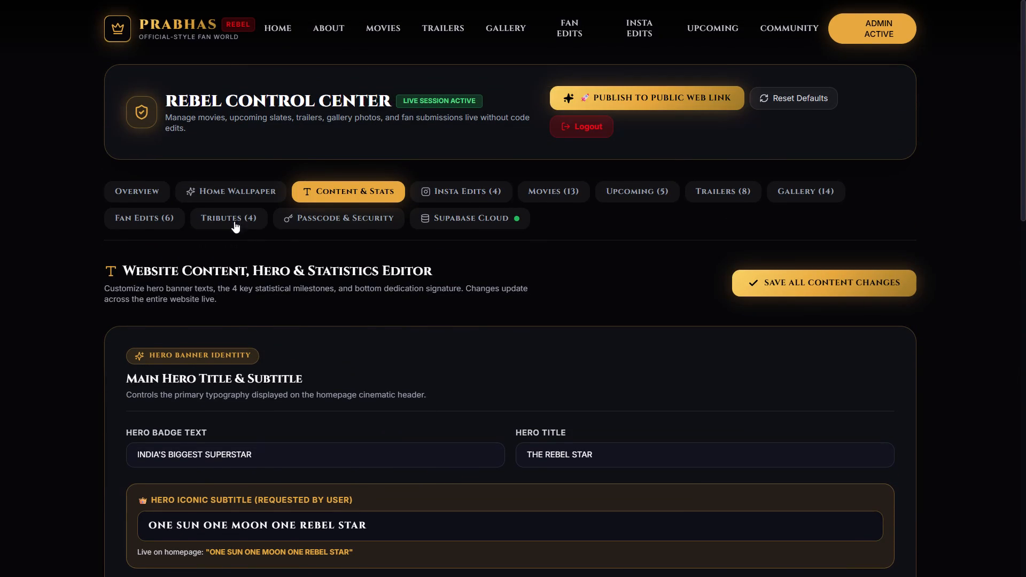
Look through the fan tributes moderation list and the fan edits and wallpapers section.
click(227, 218)
scroll(307, 315, down, 1)
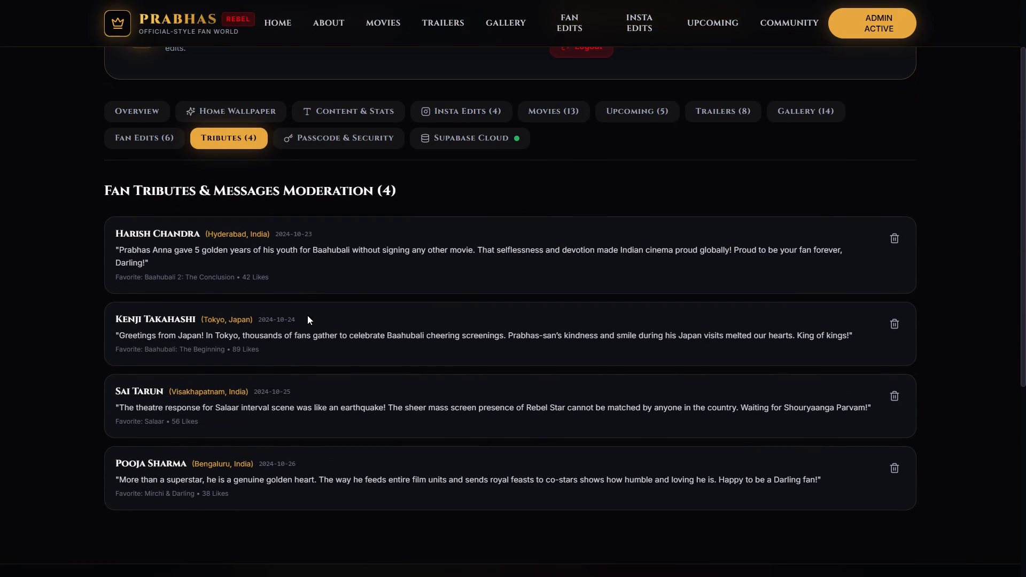
click(128, 132)
scroll(353, 236, up, 1)
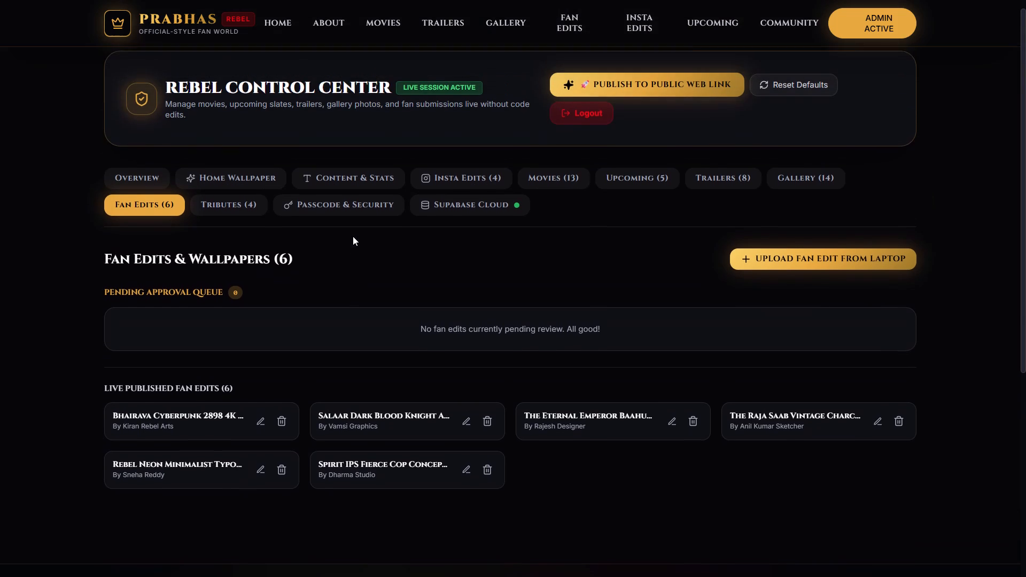
scroll(353, 236, up, 1)
Delete The Raja Saab from the upcoming projects.
click(641, 186)
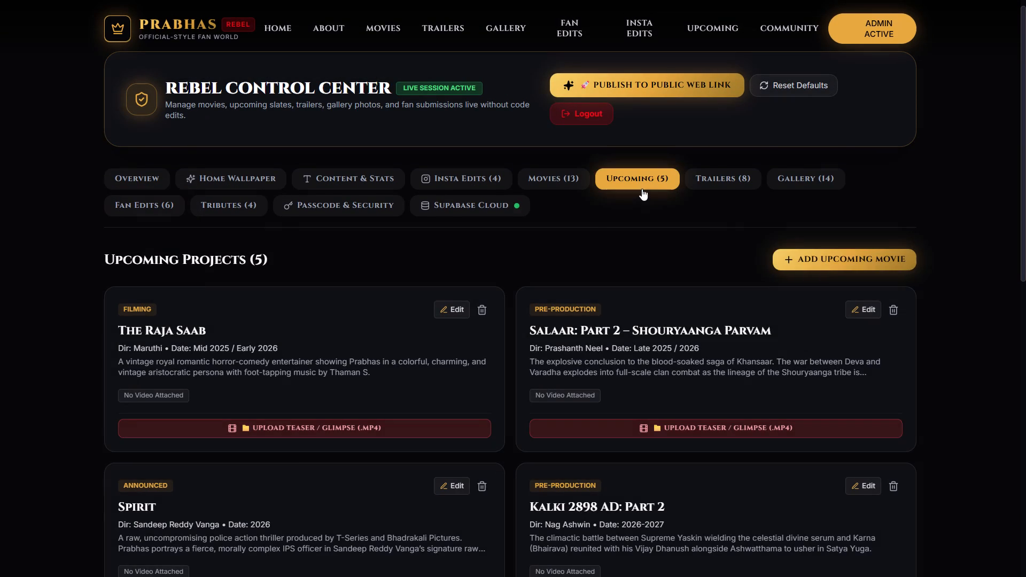
click(480, 315)
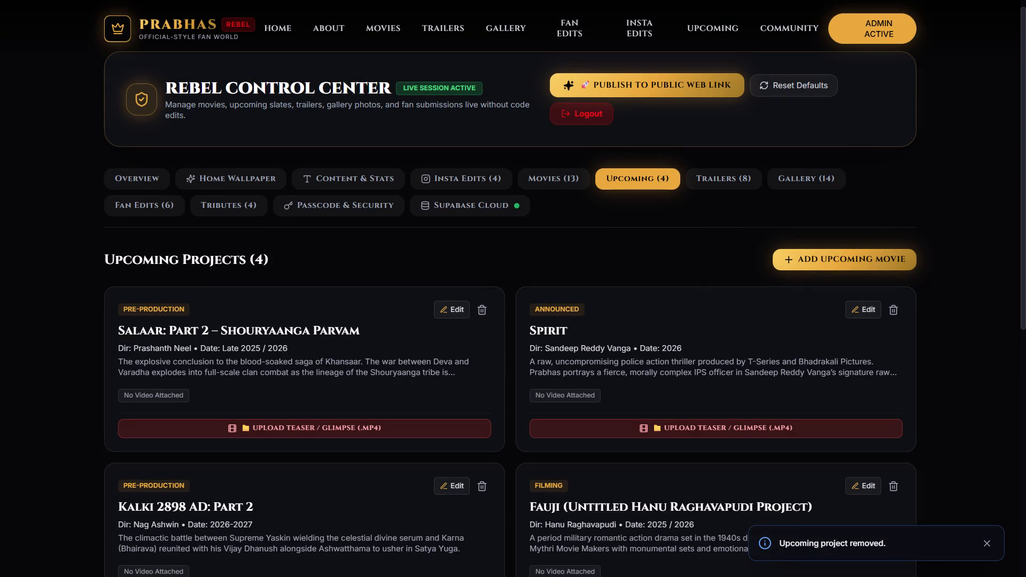
Check the remaining upcoming projects in the control center, then examine the homepage's upcoming, photo showcase and footer sections.
scroll(739, 422, down, 1)
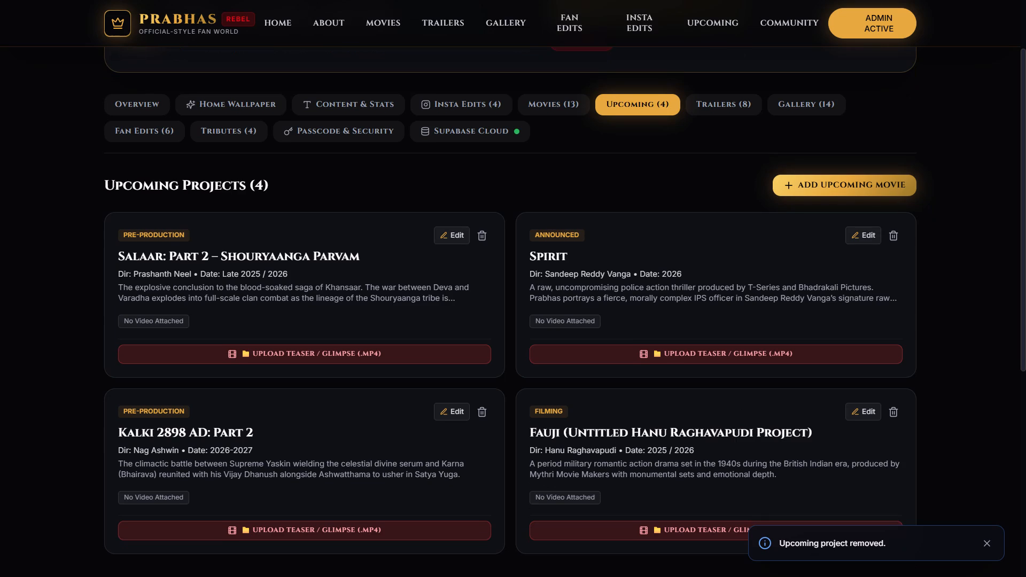
scroll(728, 472, down, 1)
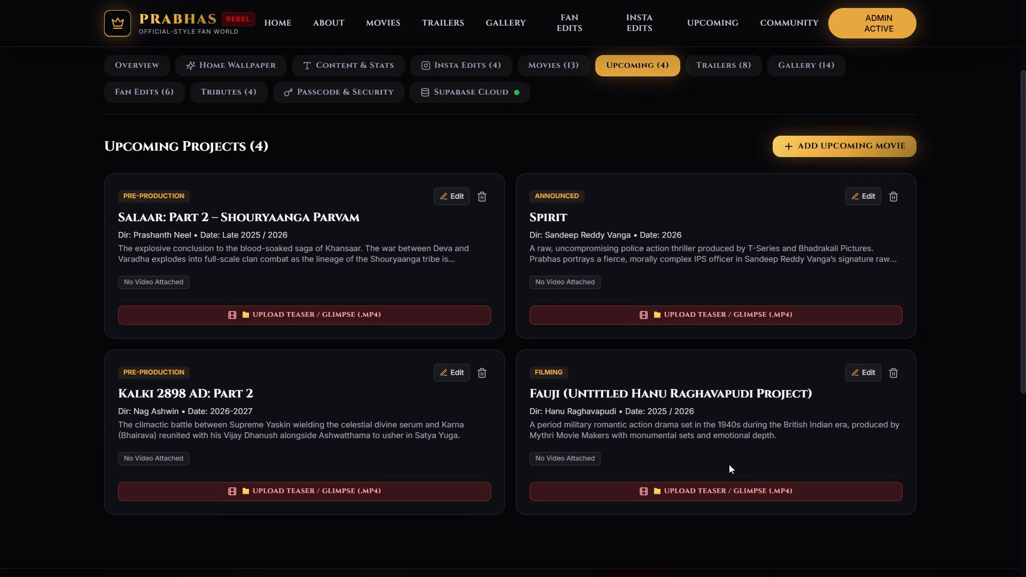
scroll(729, 464, down, 1)
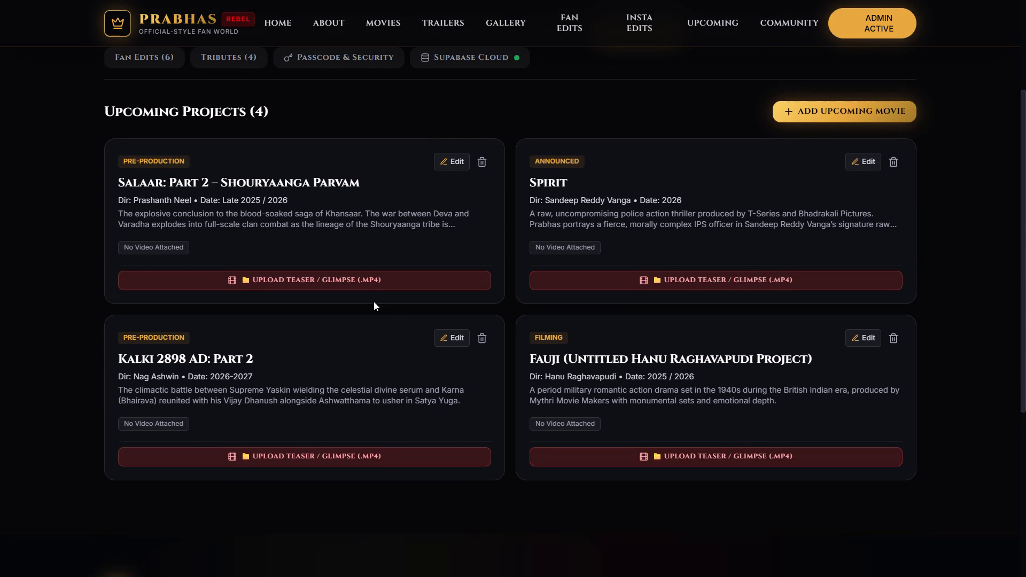
scroll(374, 301, up, 6)
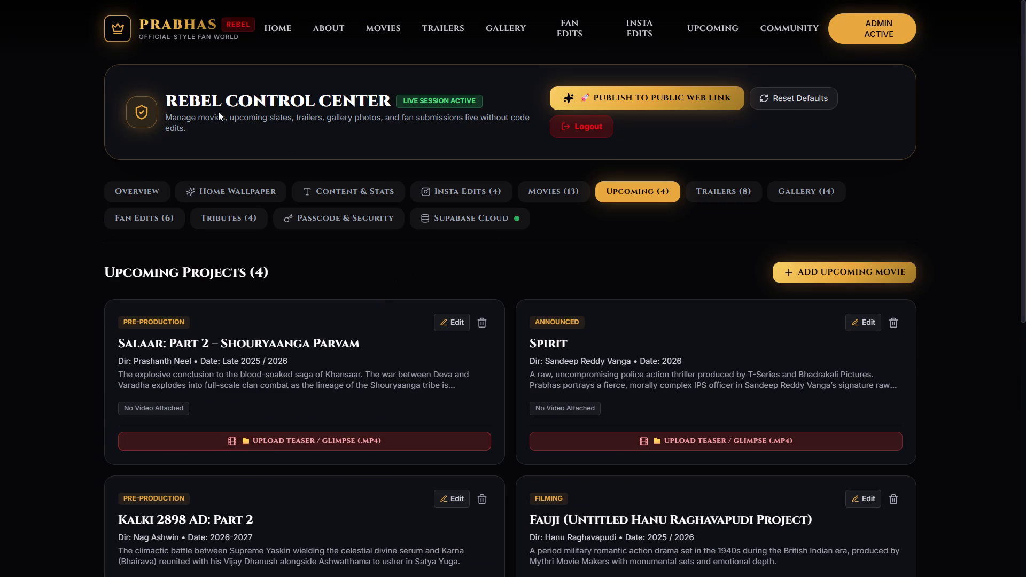
click(138, 184)
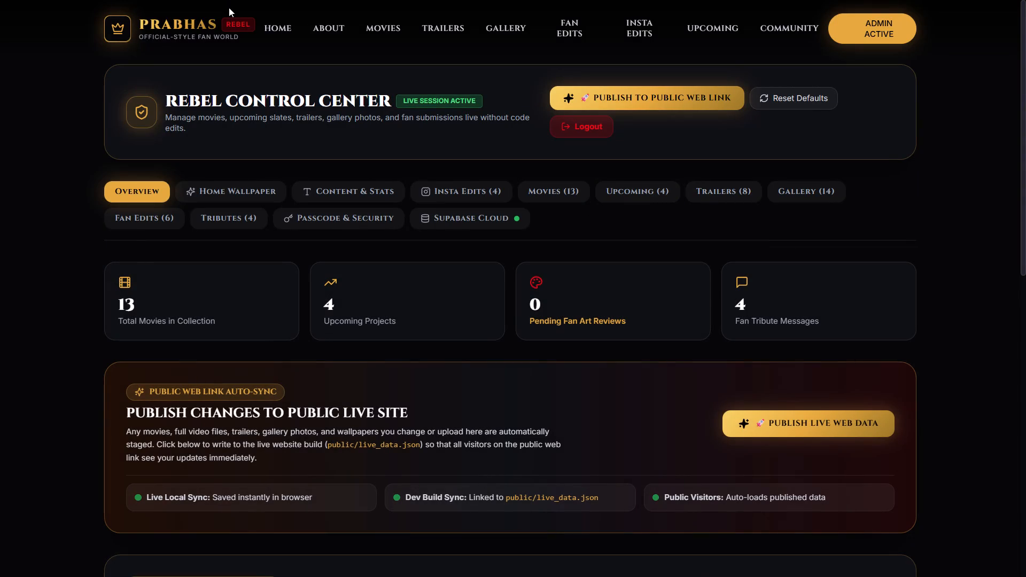
click(178, 20)
scroll(238, 217, down, 5)
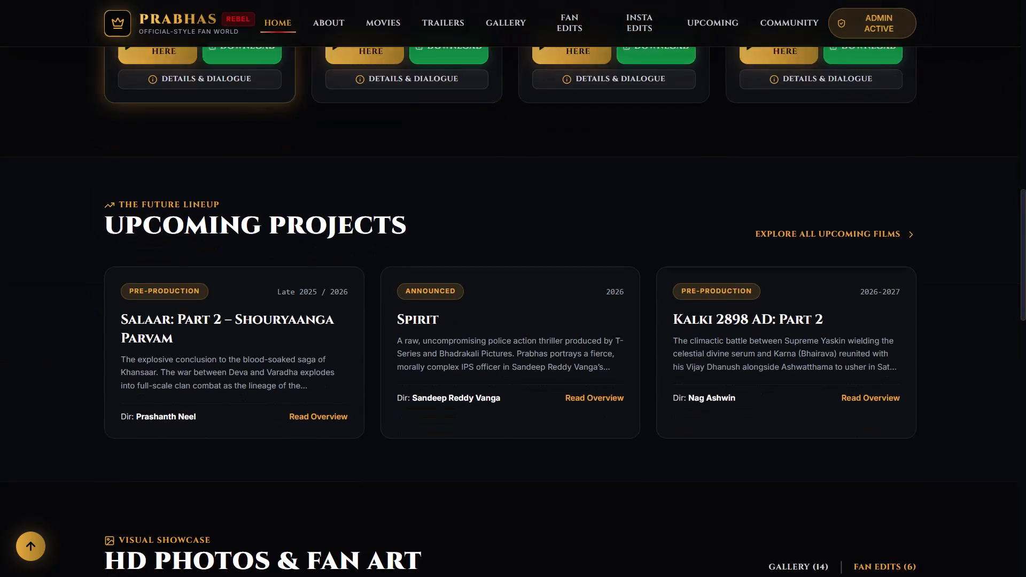
scroll(238, 217, down, 8)
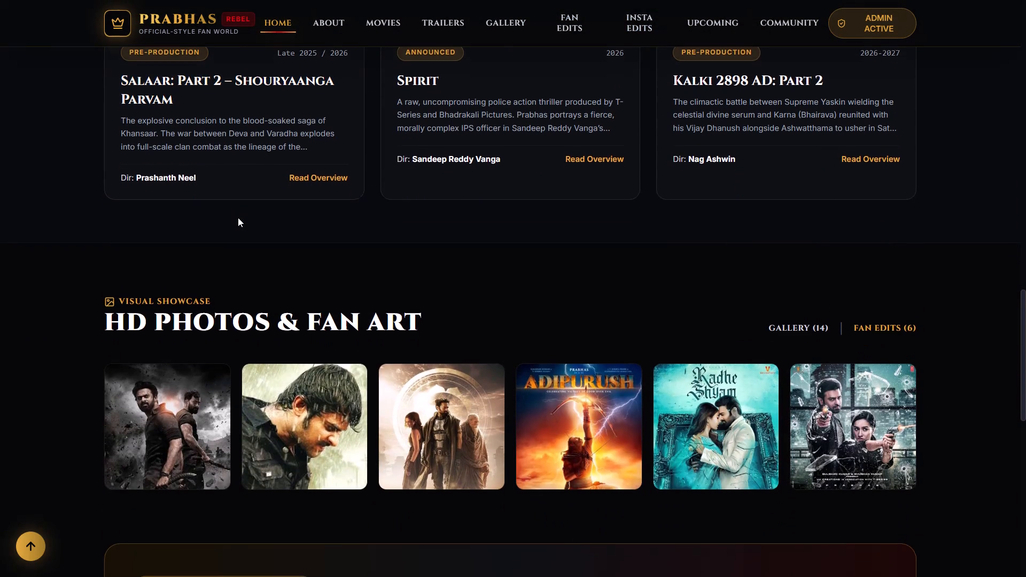
scroll(238, 217, down, 1)
scroll(238, 217, up, 1)
scroll(238, 217, down, 4)
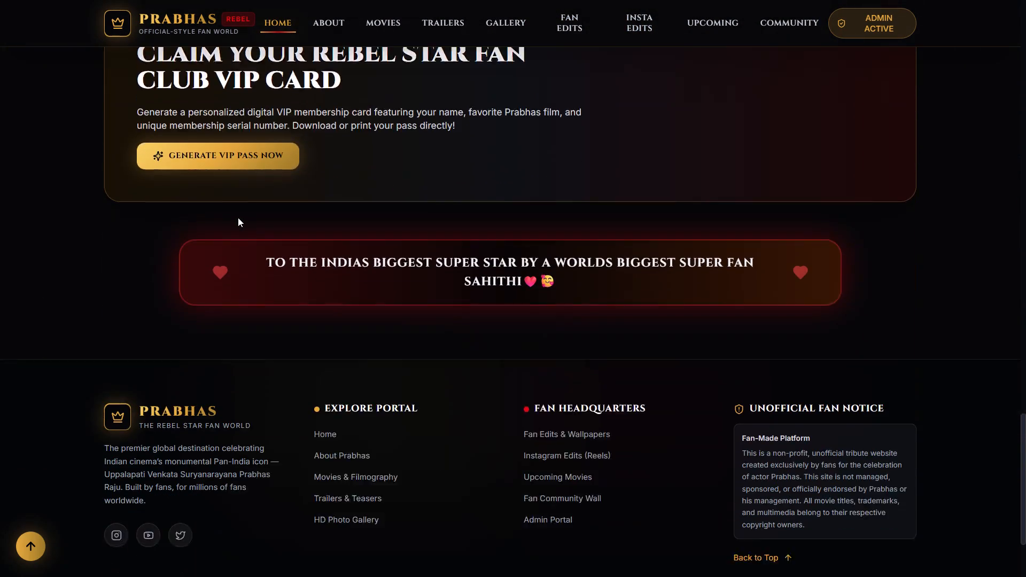
scroll(238, 217, down, 3)
scroll(238, 217, up, 20)
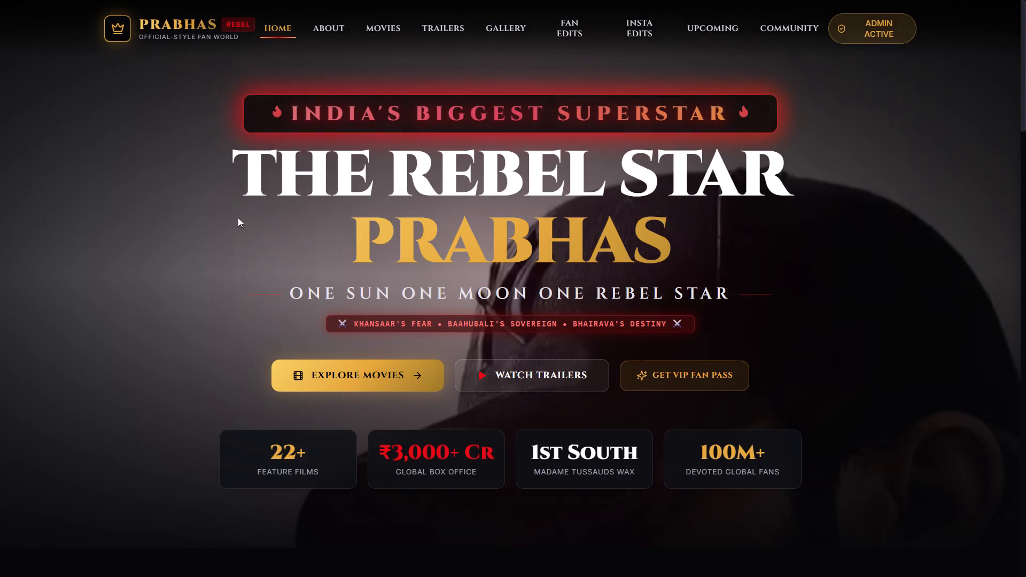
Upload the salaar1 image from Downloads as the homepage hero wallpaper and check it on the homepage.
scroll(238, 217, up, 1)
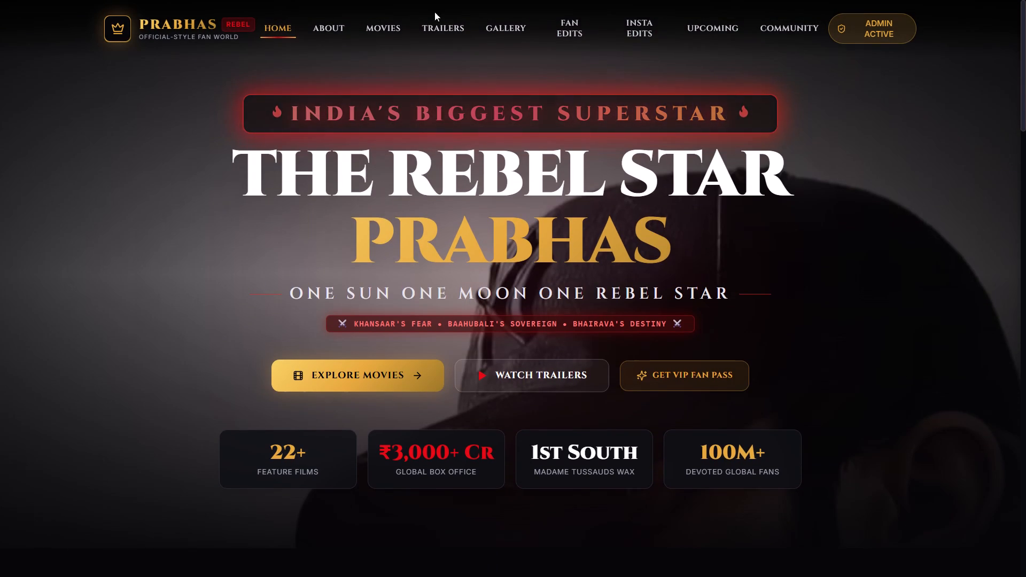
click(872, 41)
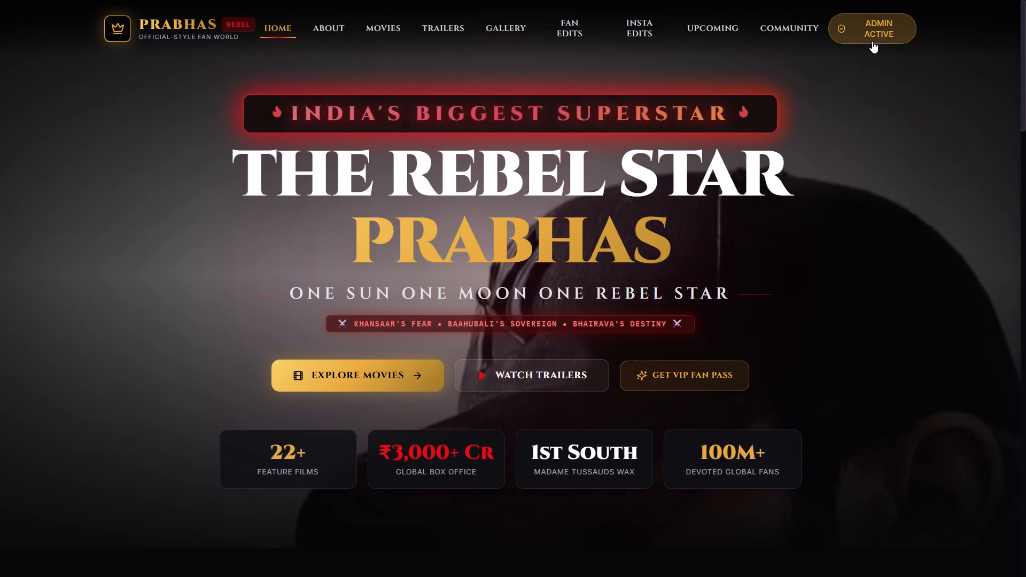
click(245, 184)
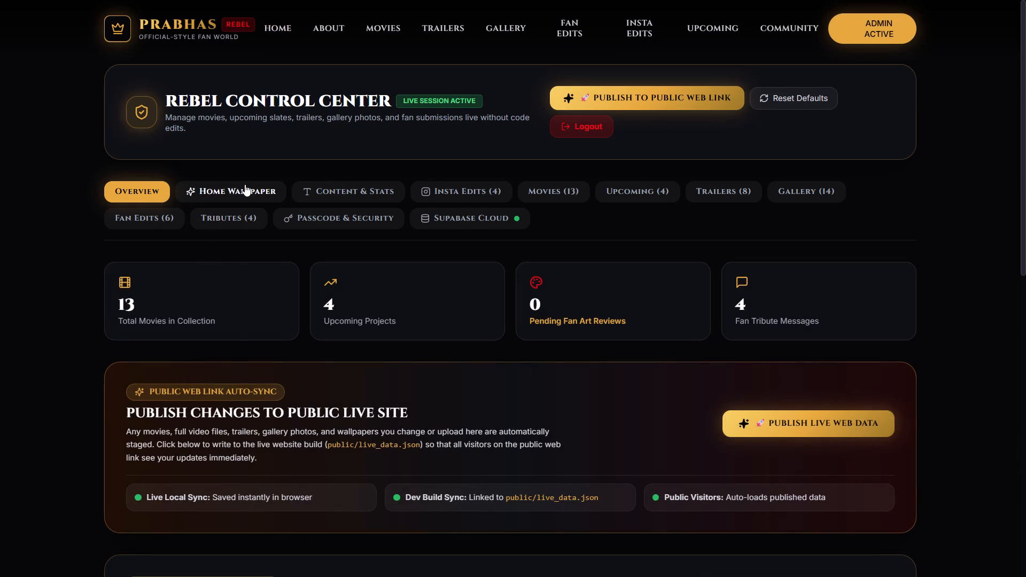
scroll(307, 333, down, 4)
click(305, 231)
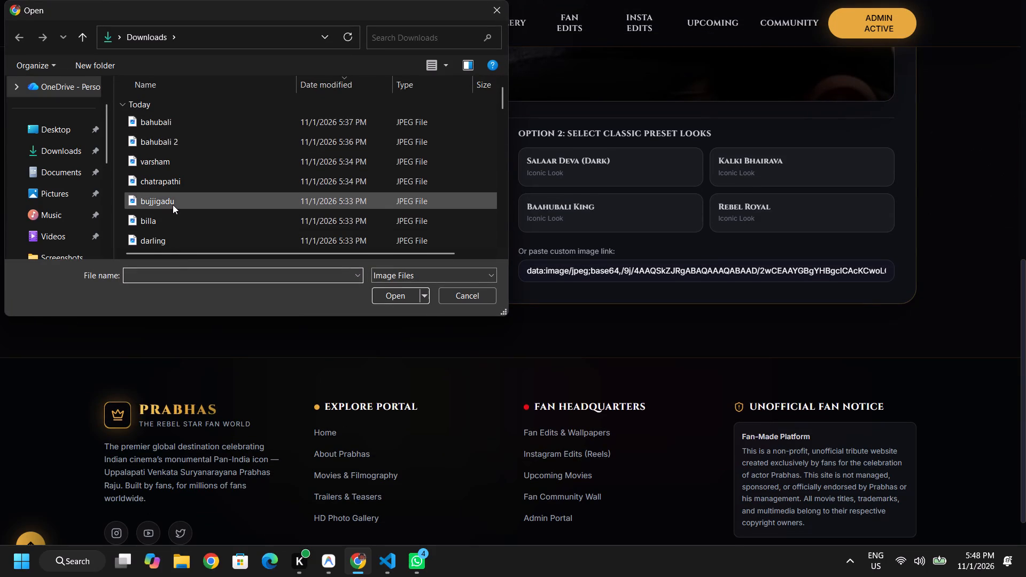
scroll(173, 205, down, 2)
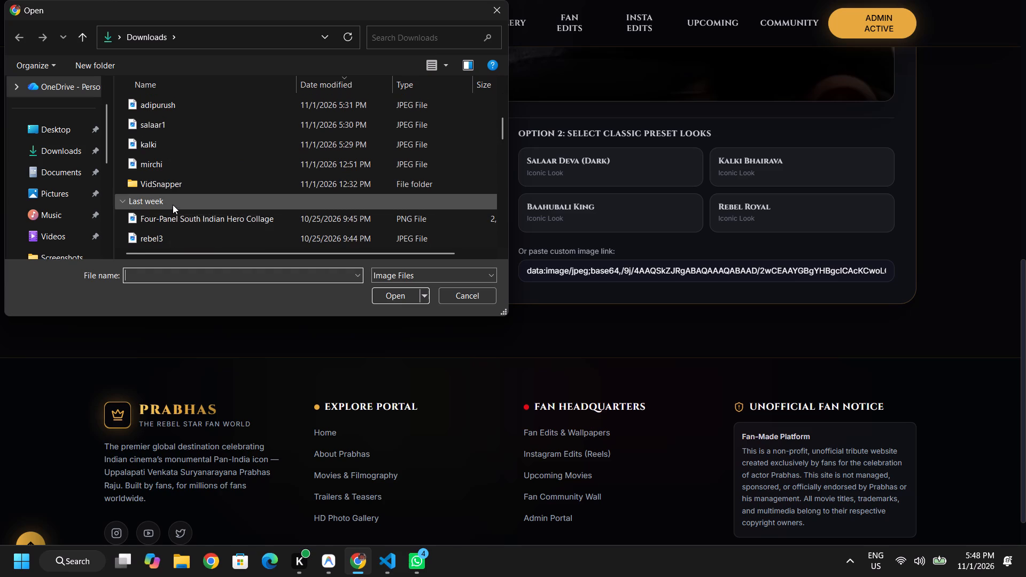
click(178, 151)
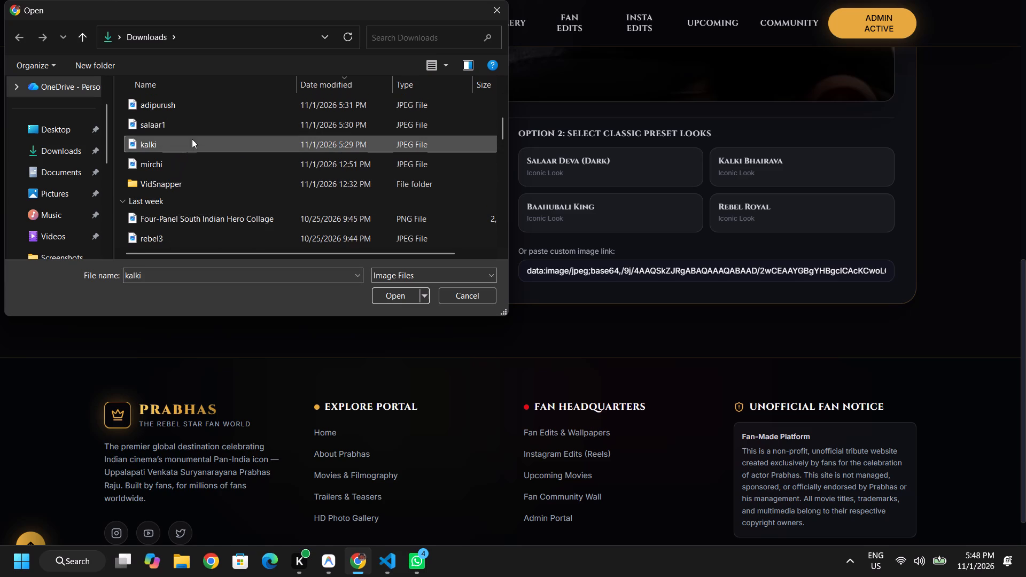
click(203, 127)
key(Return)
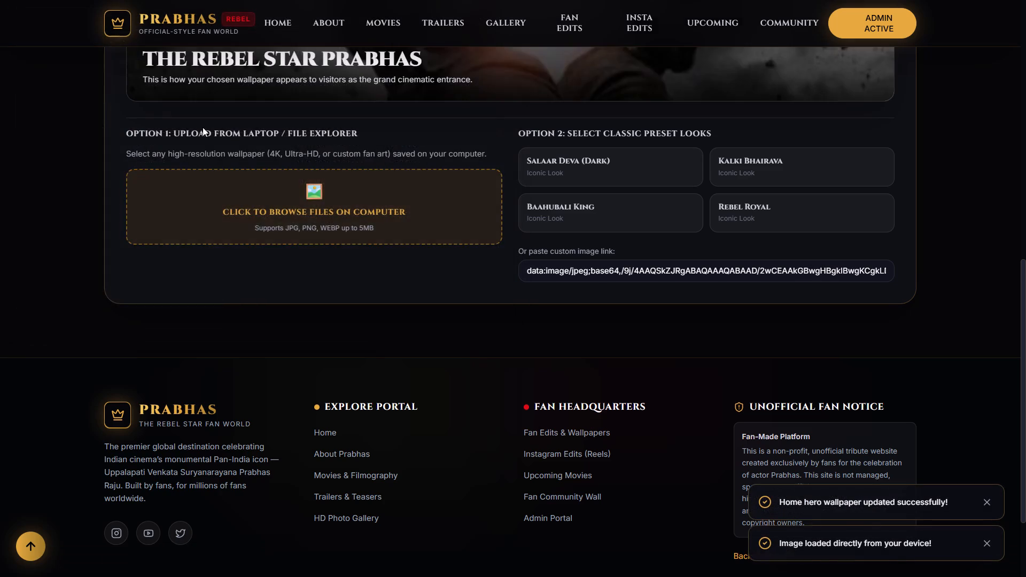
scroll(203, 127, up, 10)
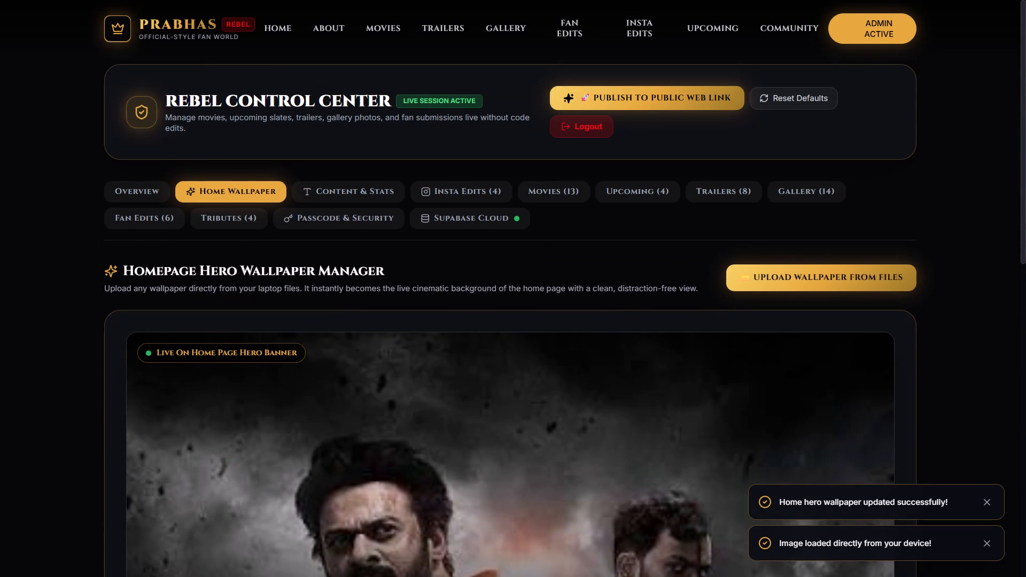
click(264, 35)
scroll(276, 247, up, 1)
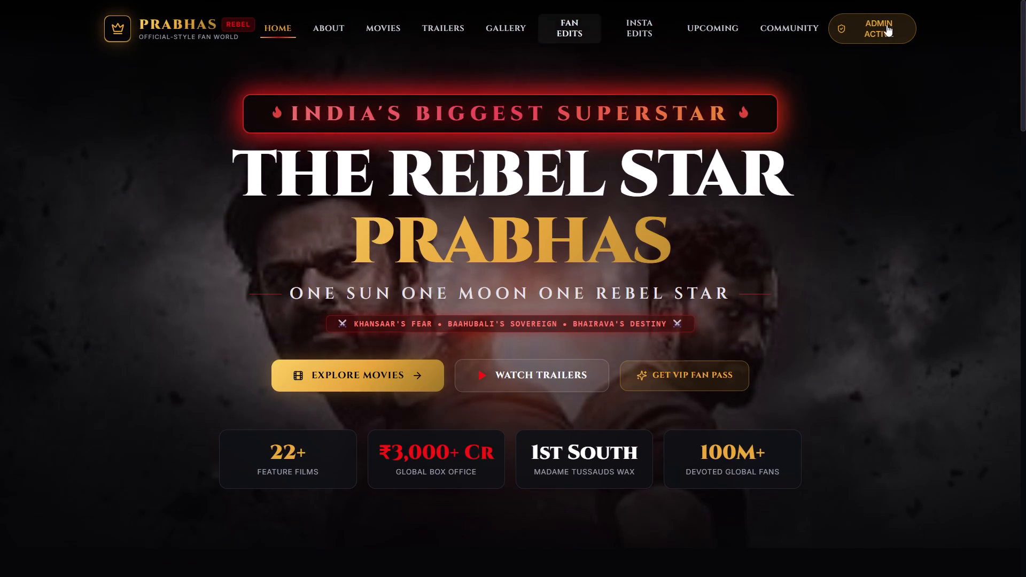
Replace the homepage hero wallpaper with the billa image from Downloads and check it on the homepage.
click(899, 30)
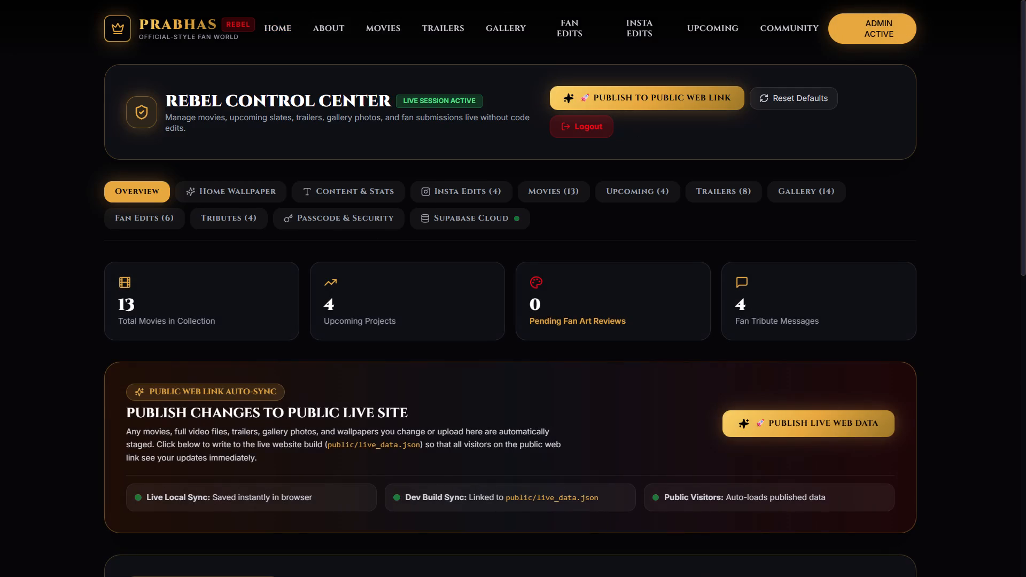
scroll(298, 413, down, 5)
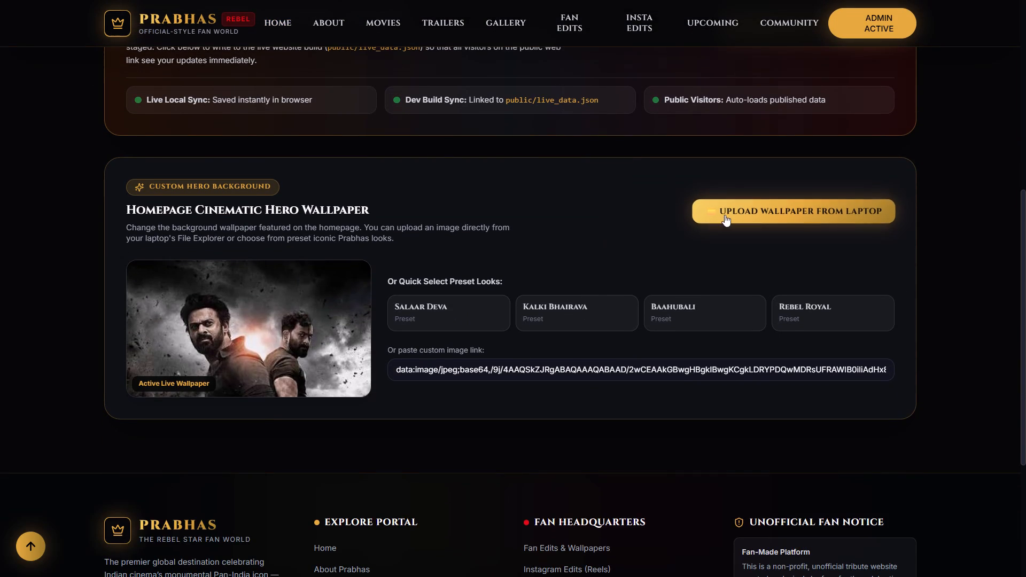
scroll(370, 218, up, 6)
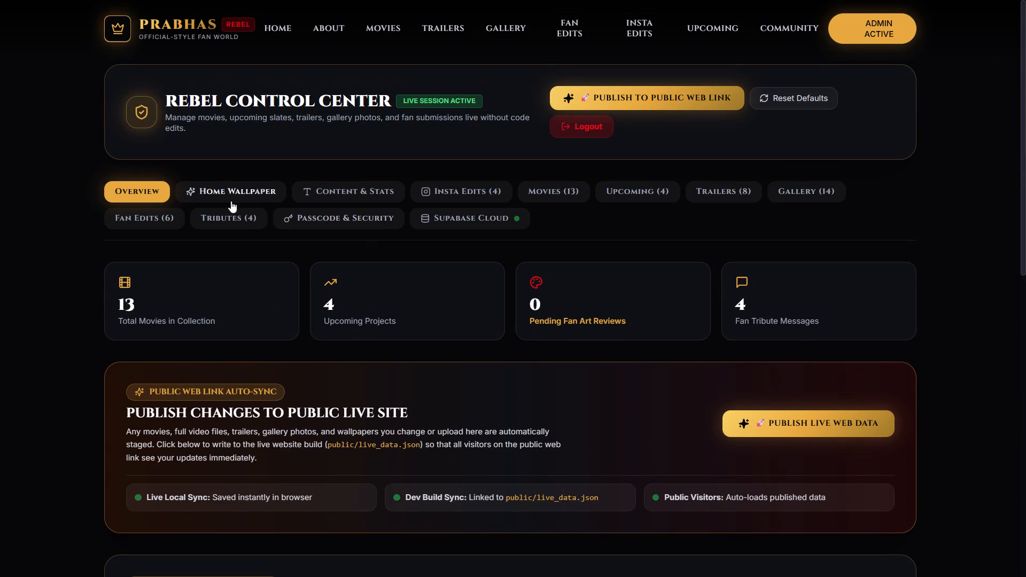
click(237, 189)
scroll(273, 419, down, 4)
click(273, 419)
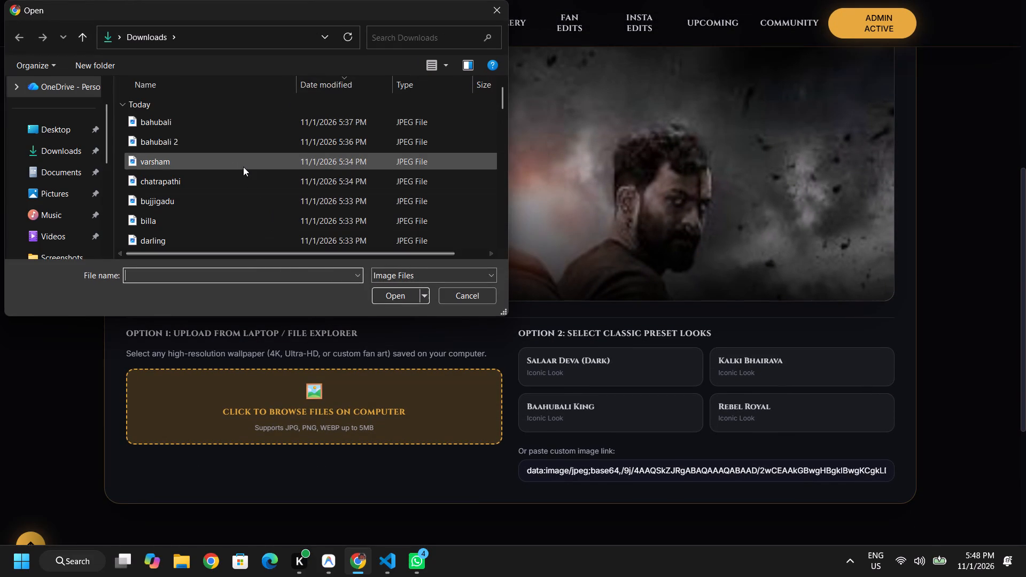
scroll(242, 162, down, 1)
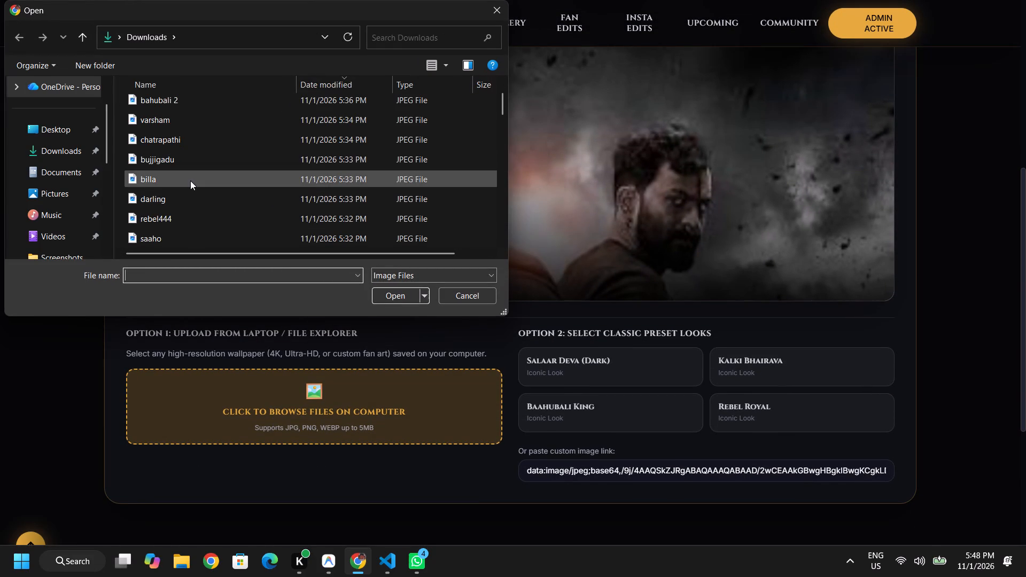
click(190, 181)
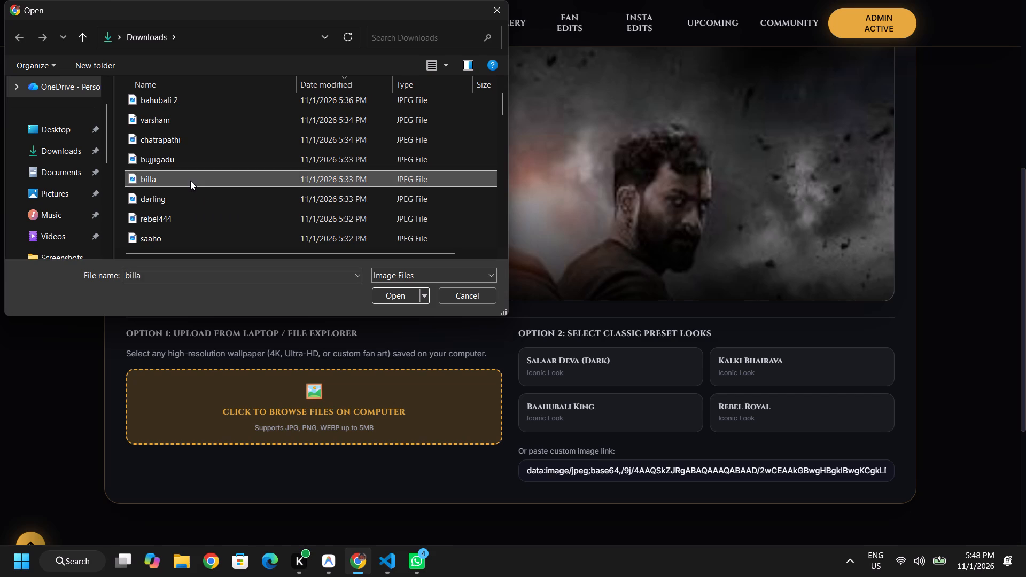
key(Return)
scroll(190, 181, up, 4)
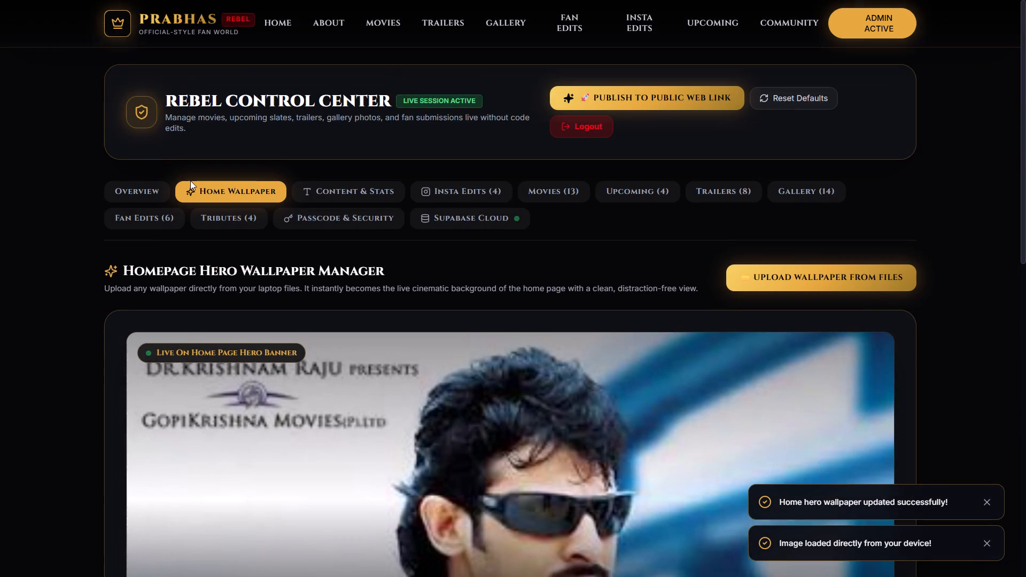
click(180, 18)
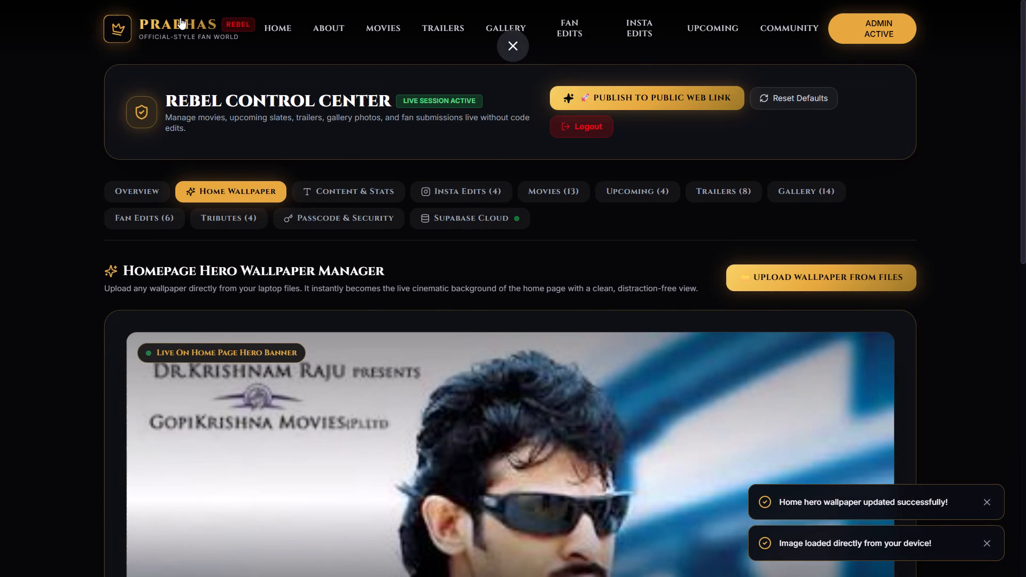
scroll(320, 328, up, 3)
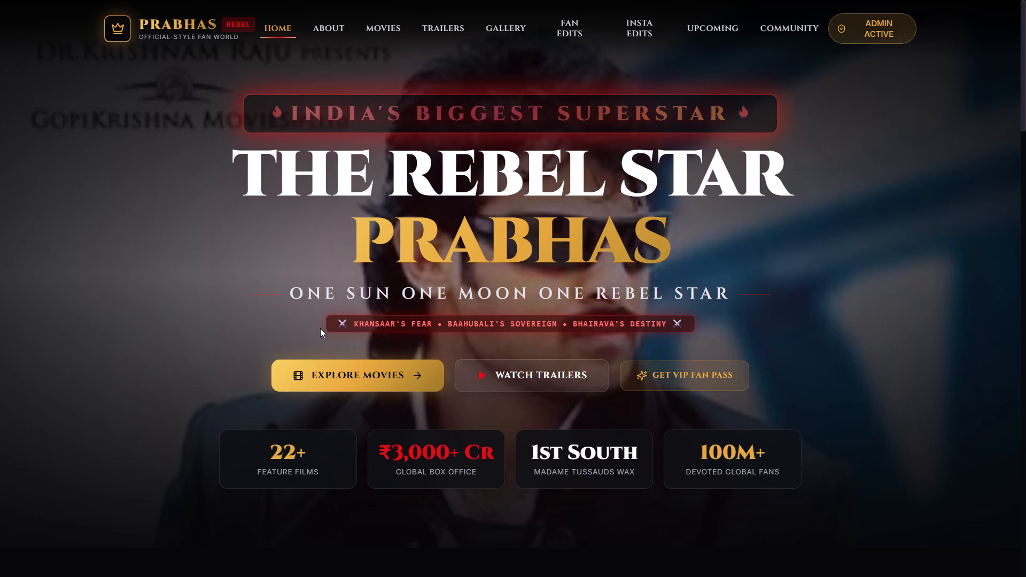
scroll(320, 328, up, 4)
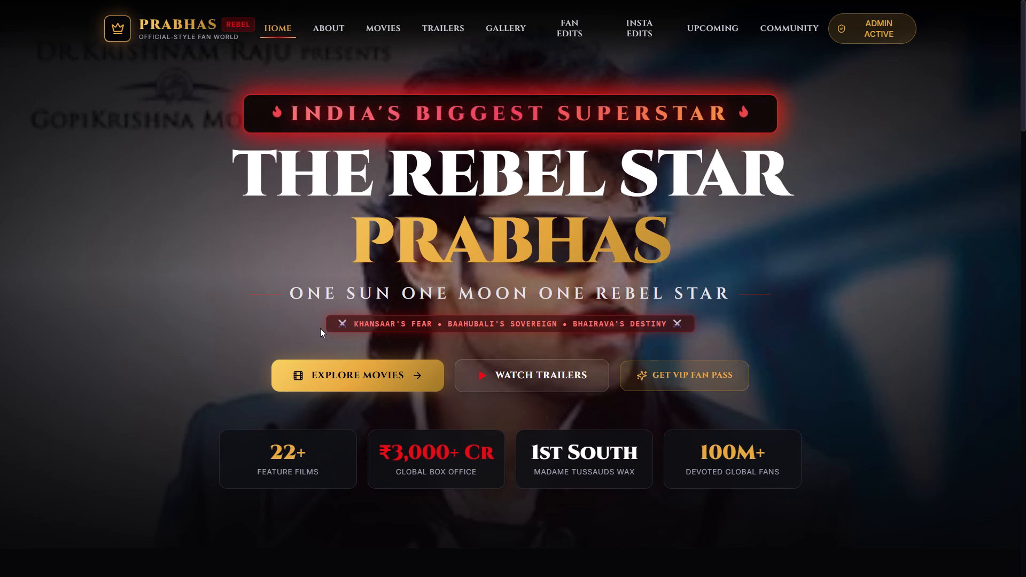
Start a Snipping Tool video recording with the capture area extended over the full screen.
key(shift+super+s)
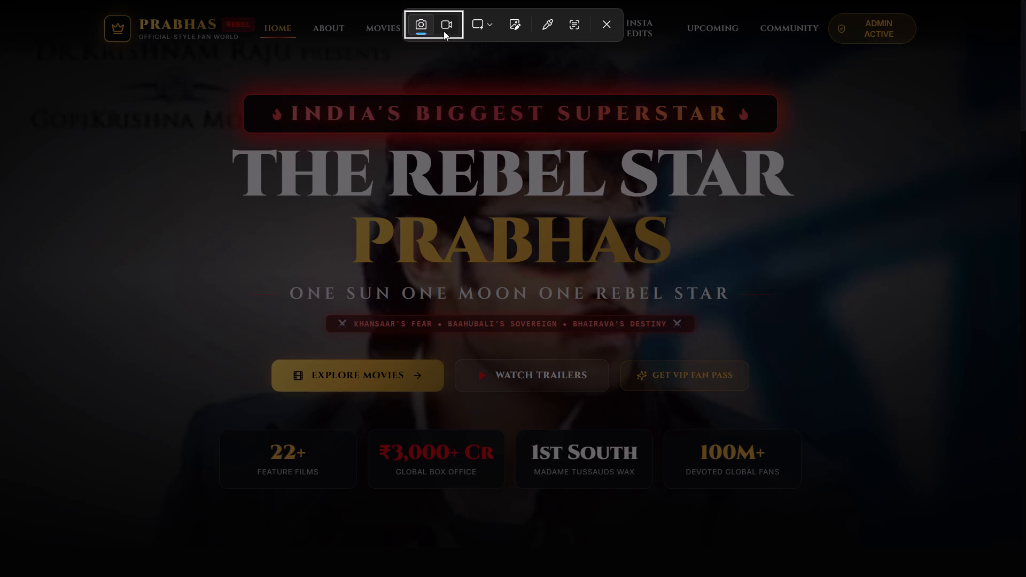
click(444, 28)
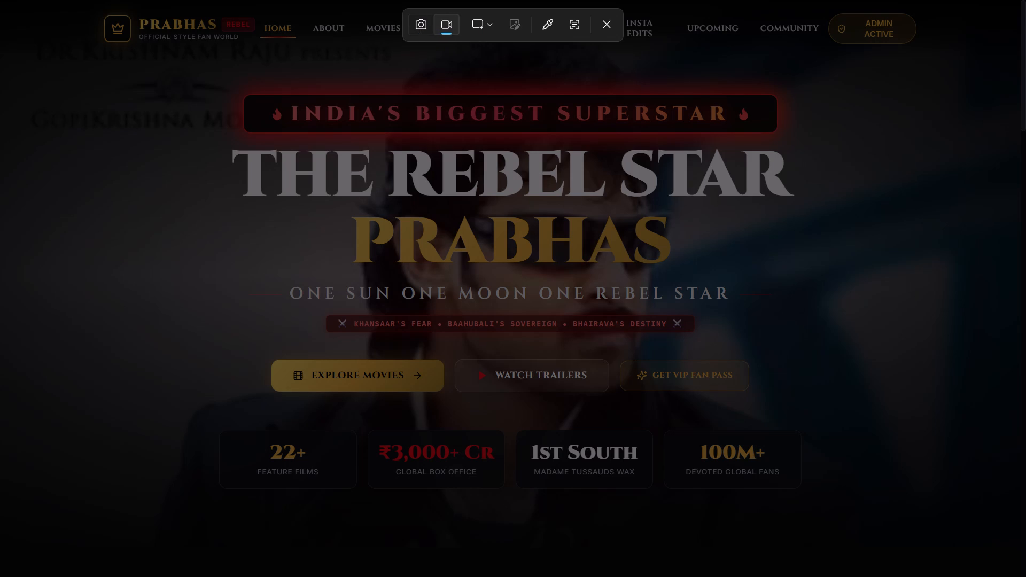
drag(0, 0, 1025, 457)
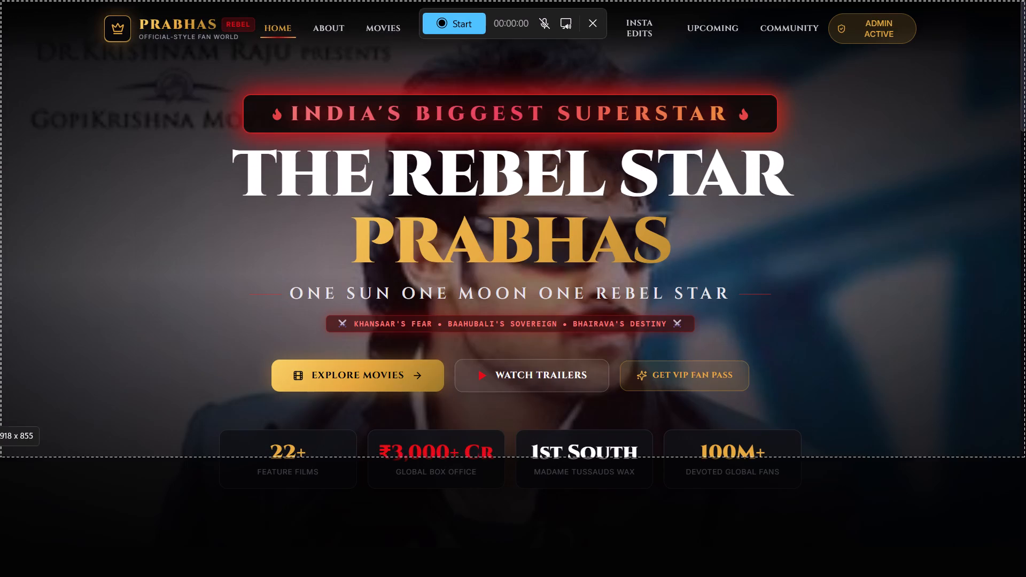
drag(1025, 457, 1025, 576)
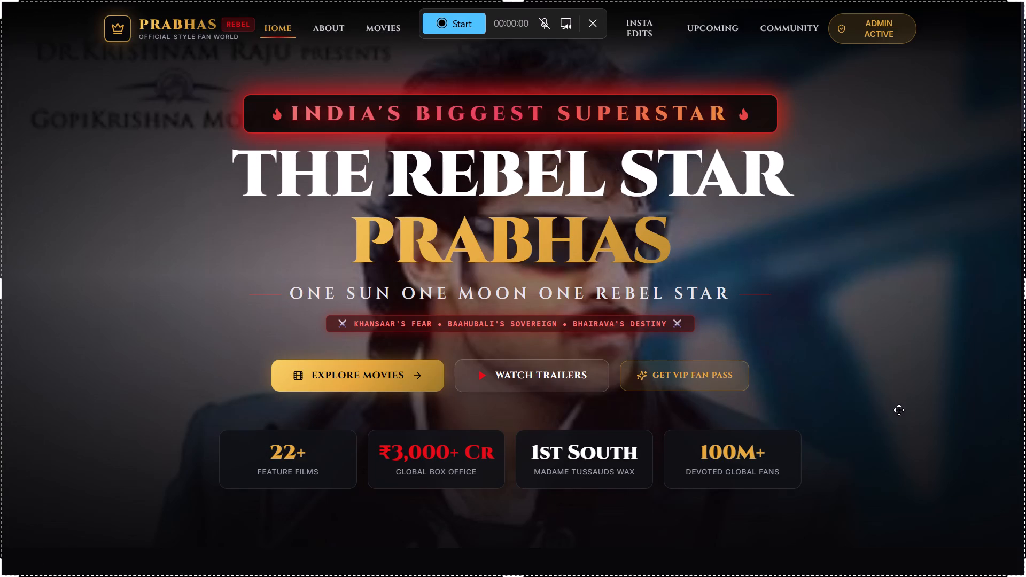
click(442, 22)
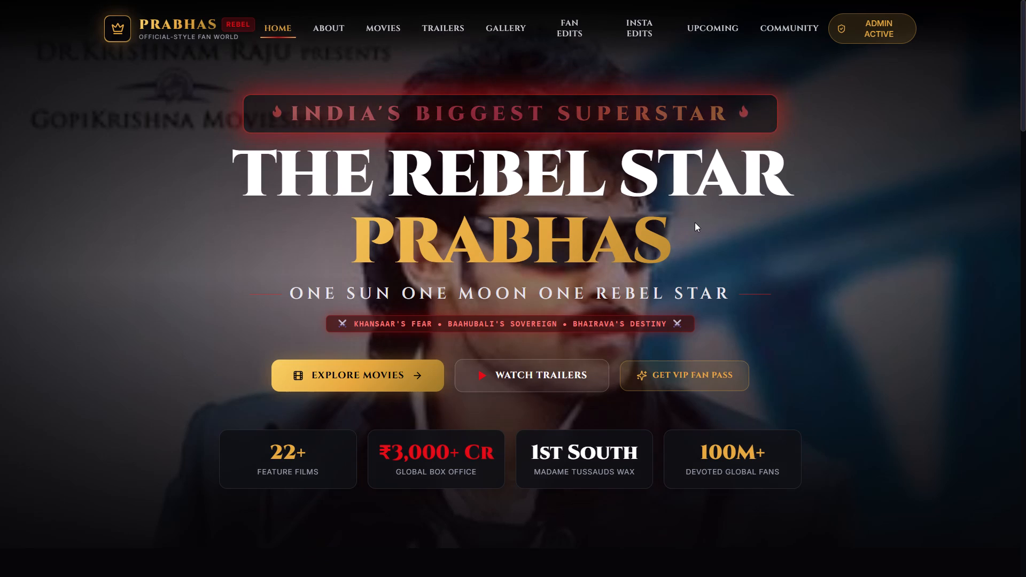
Tour the homepage for the recording, from the hero through the featured blockbusters to the upcoming projects.
scroll(695, 222, down, 1)
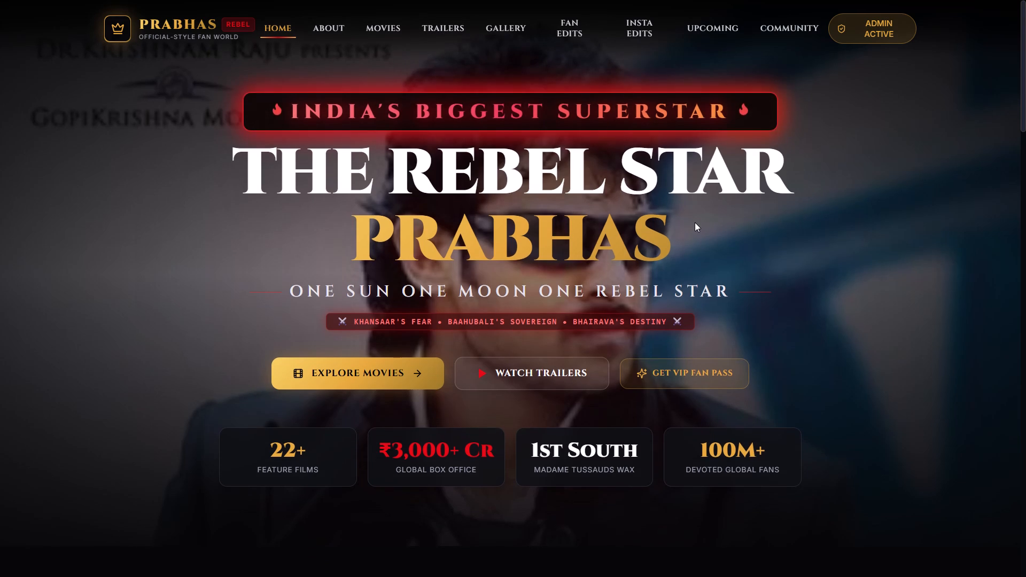
scroll(695, 222, down, 1)
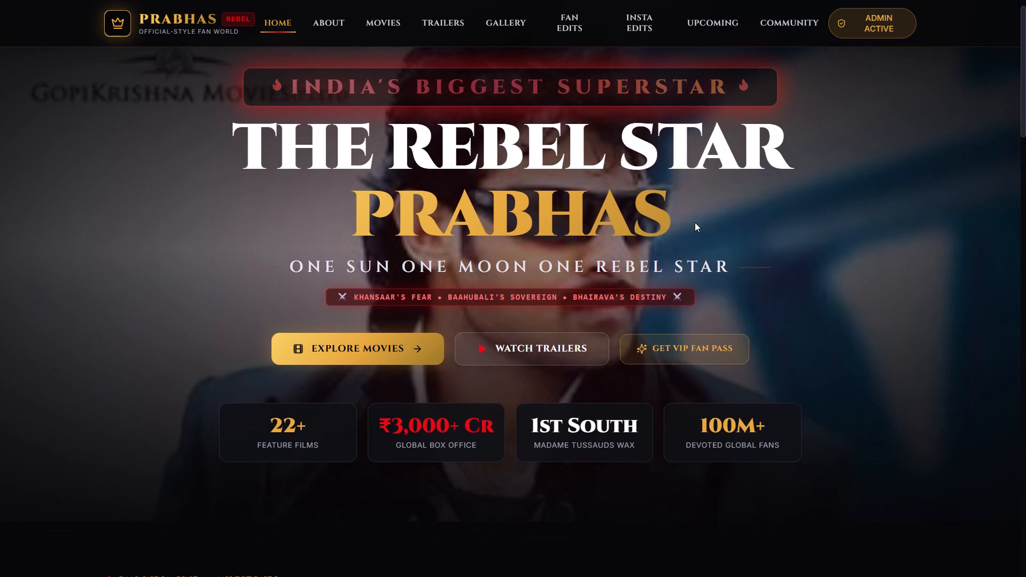
scroll(695, 222, down, 4)
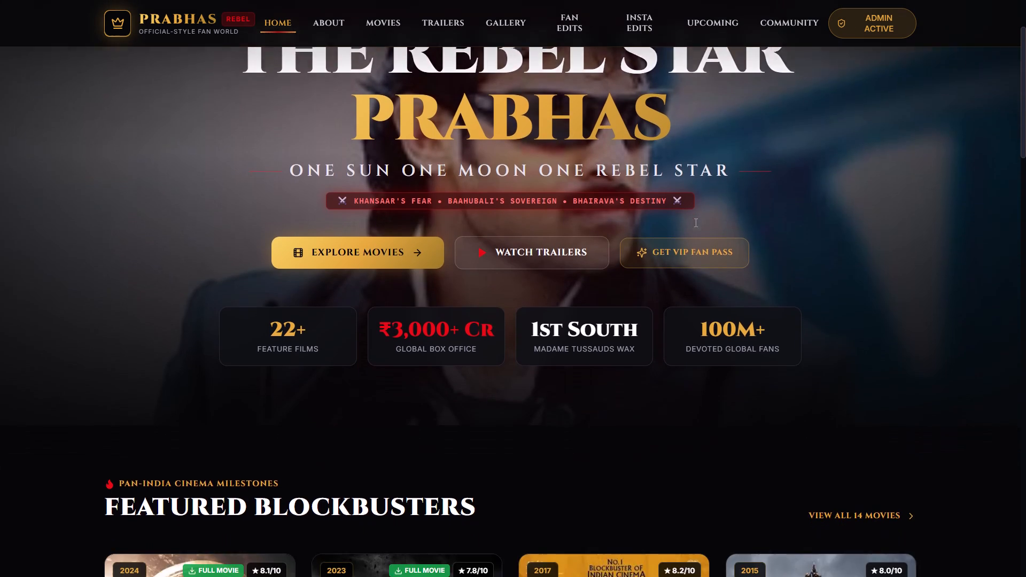
scroll(695, 222, down, 4)
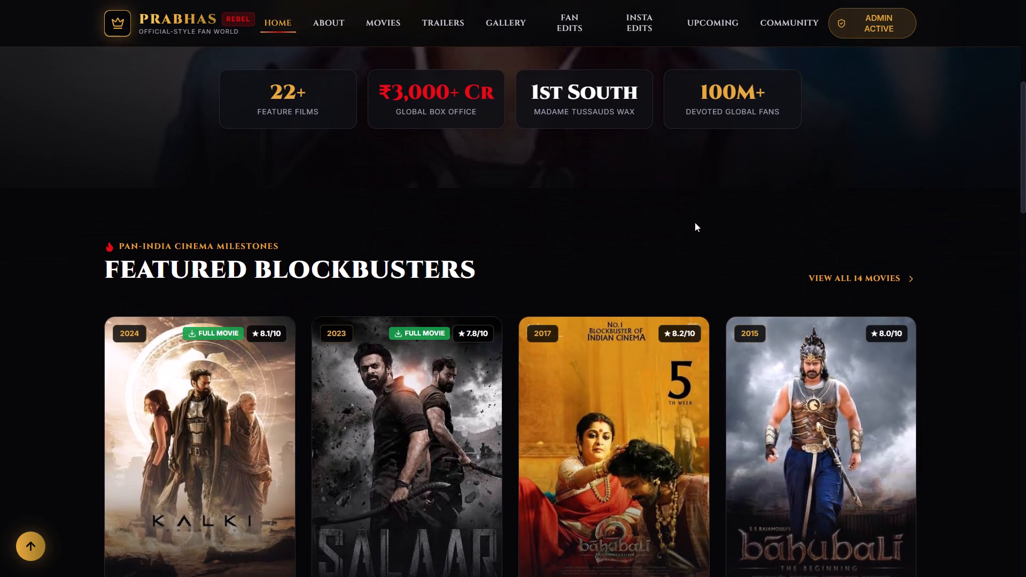
scroll(695, 222, down, 3)
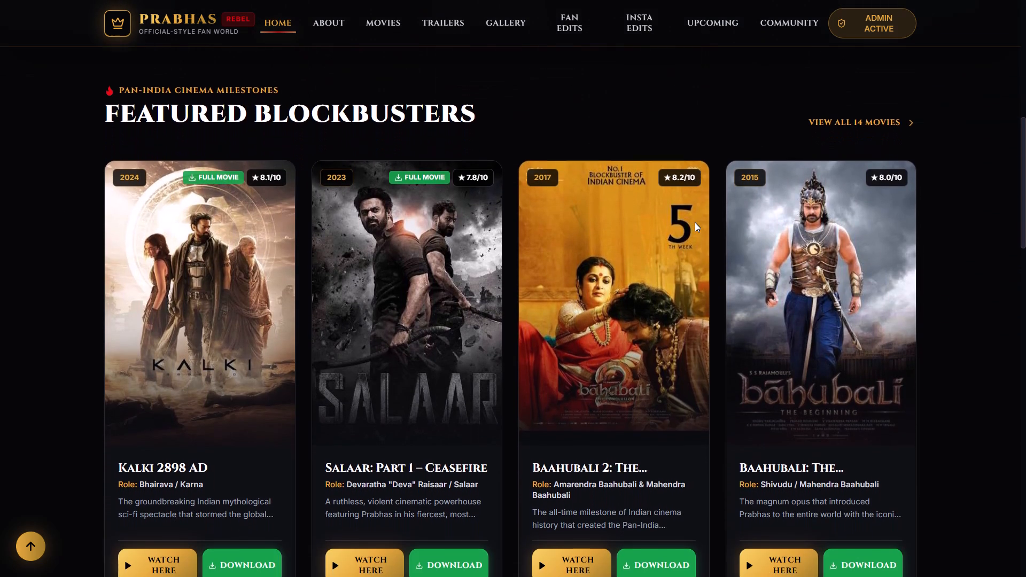
scroll(695, 222, down, 4)
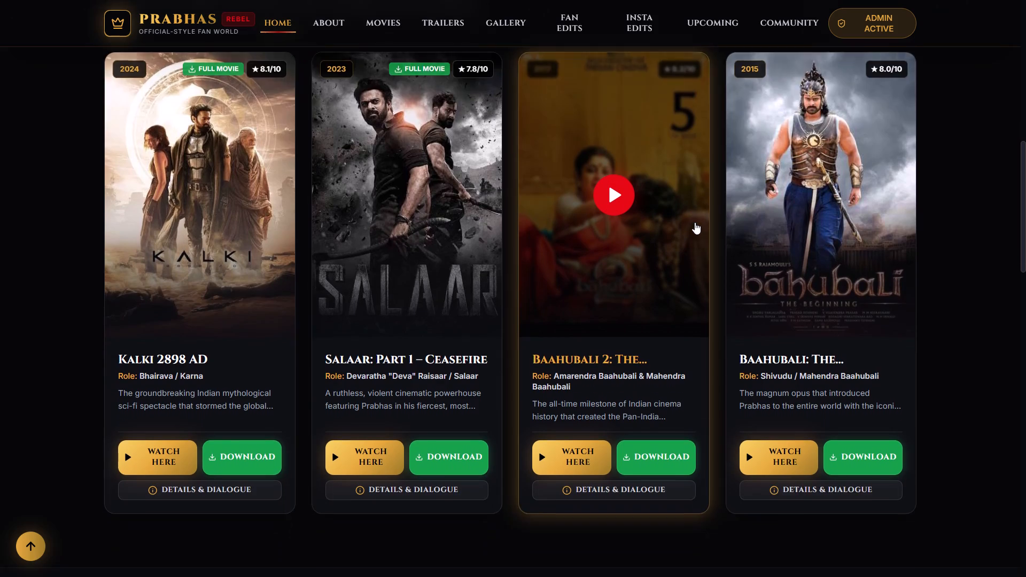
scroll(695, 222, down, 9)
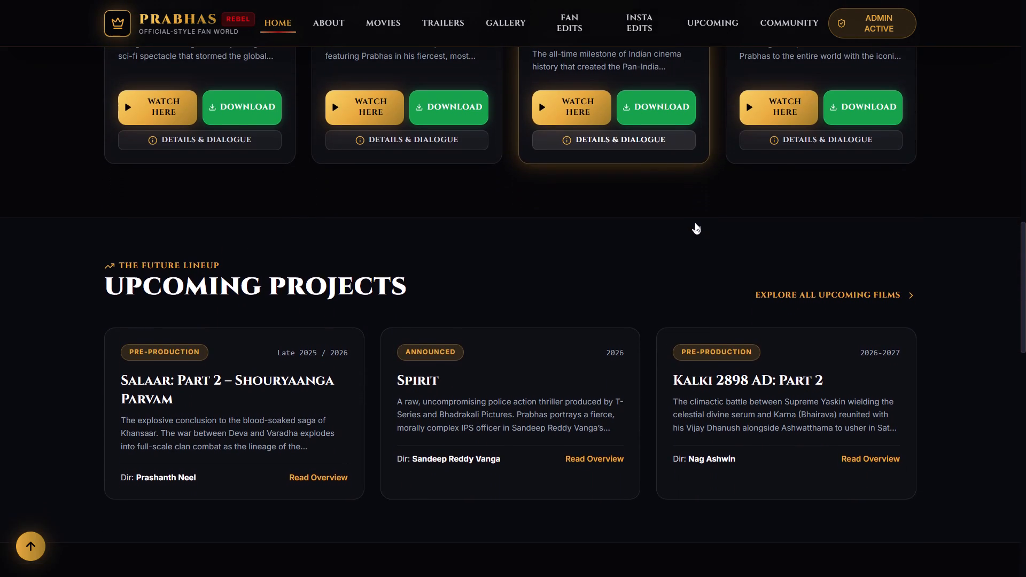
Continue the recorded homepage tour from the upcoming projects through the photo showcase and VIP card section to the footer.
scroll(695, 222, down, 4)
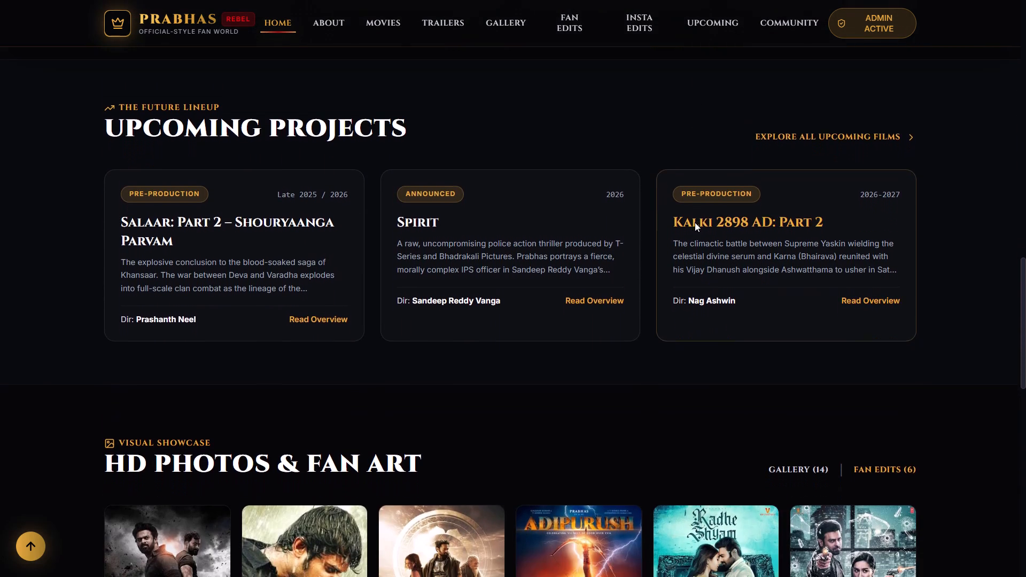
scroll(695, 222, down, 4)
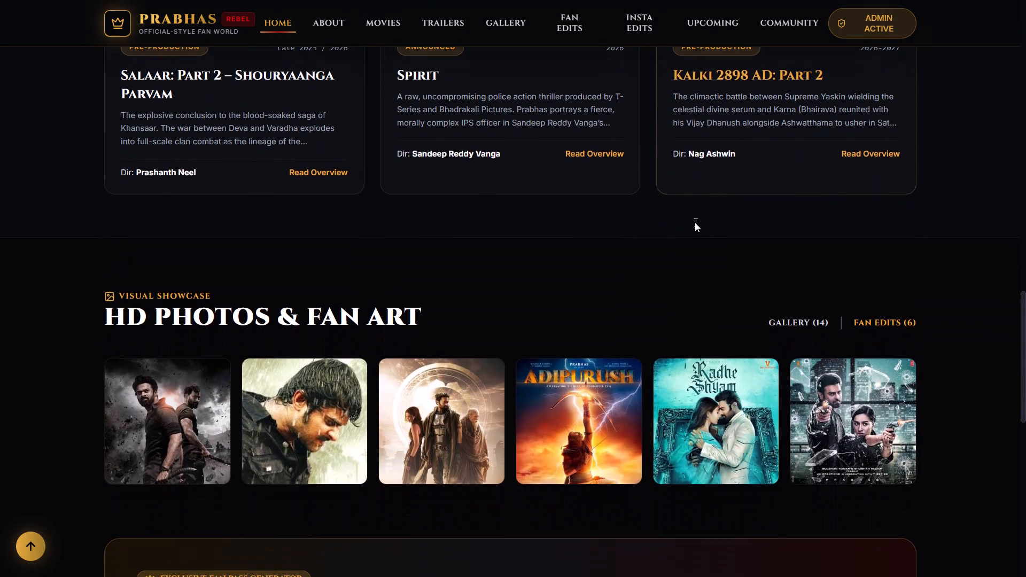
scroll(695, 222, down, 5)
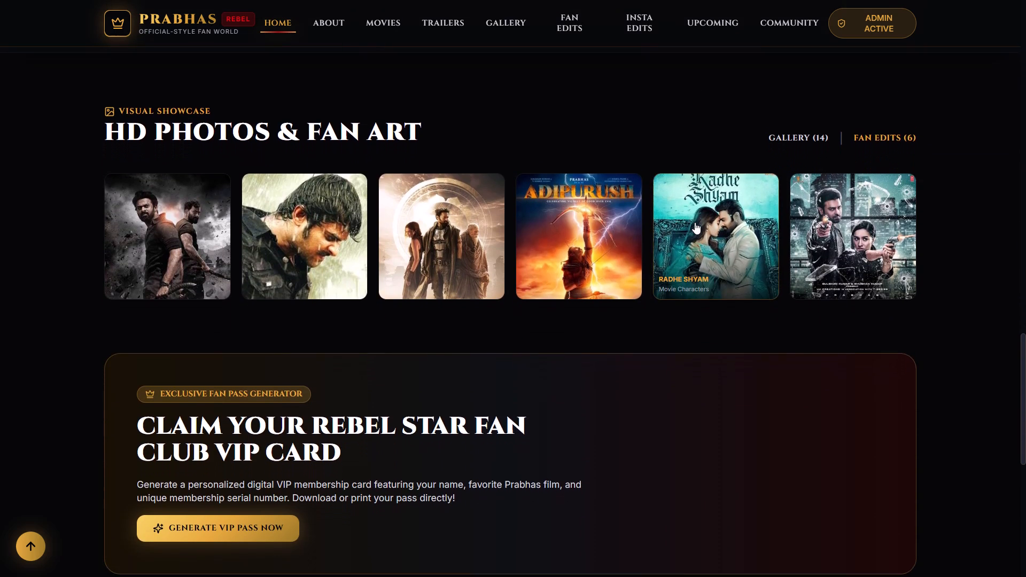
scroll(695, 222, down, 4)
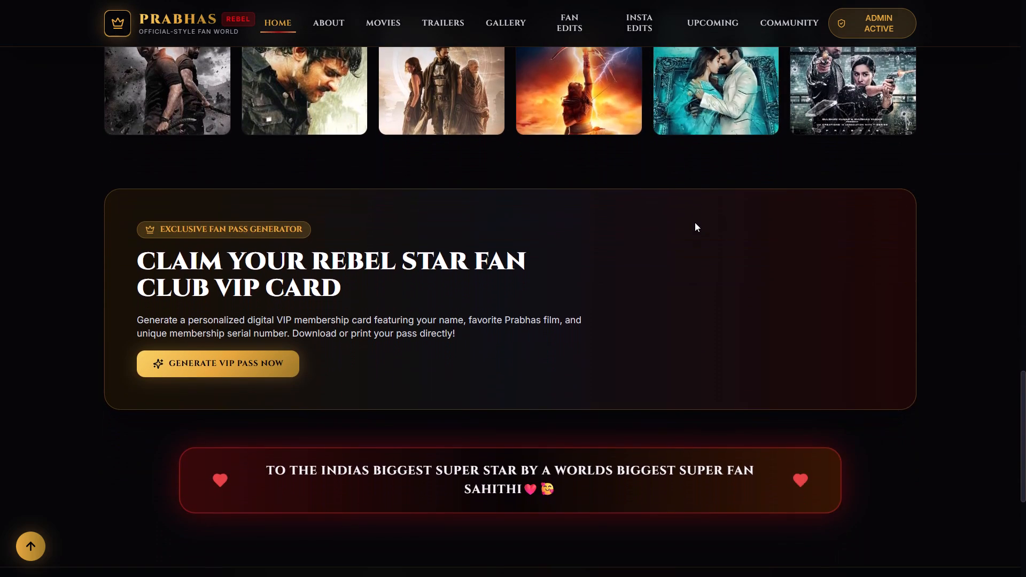
scroll(695, 222, down, 5)
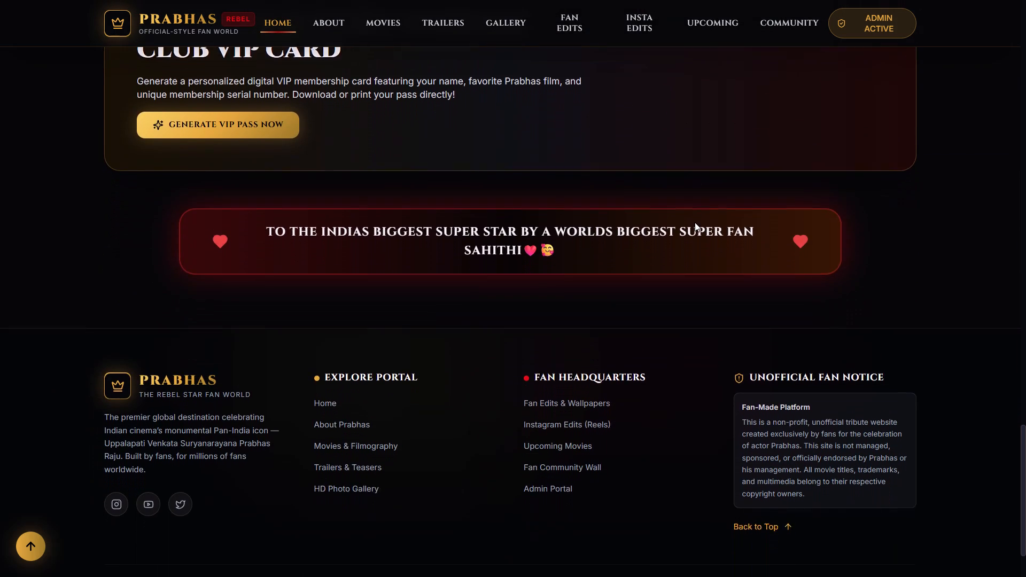
scroll(695, 222, down, 4)
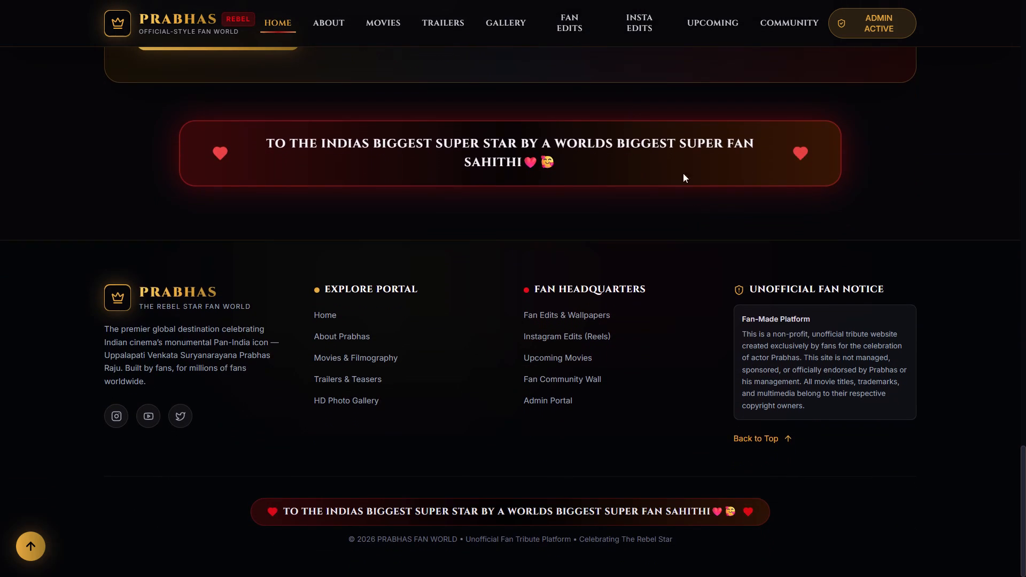
Stop the screen recording and copy the captured homepage video to the clipboard.
click(469, 21)
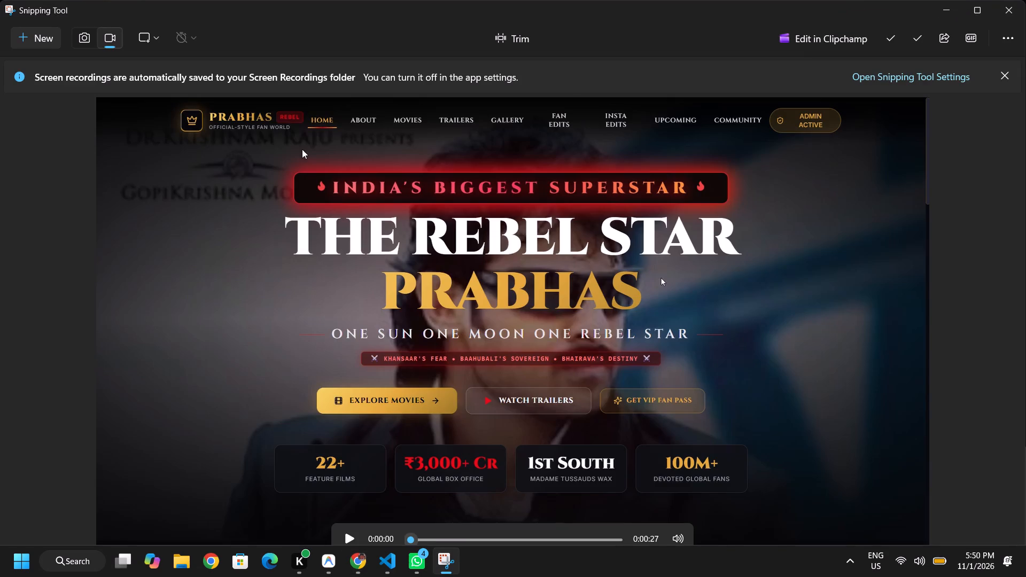
click(914, 40)
Start a Windows search for an app beginning with w.
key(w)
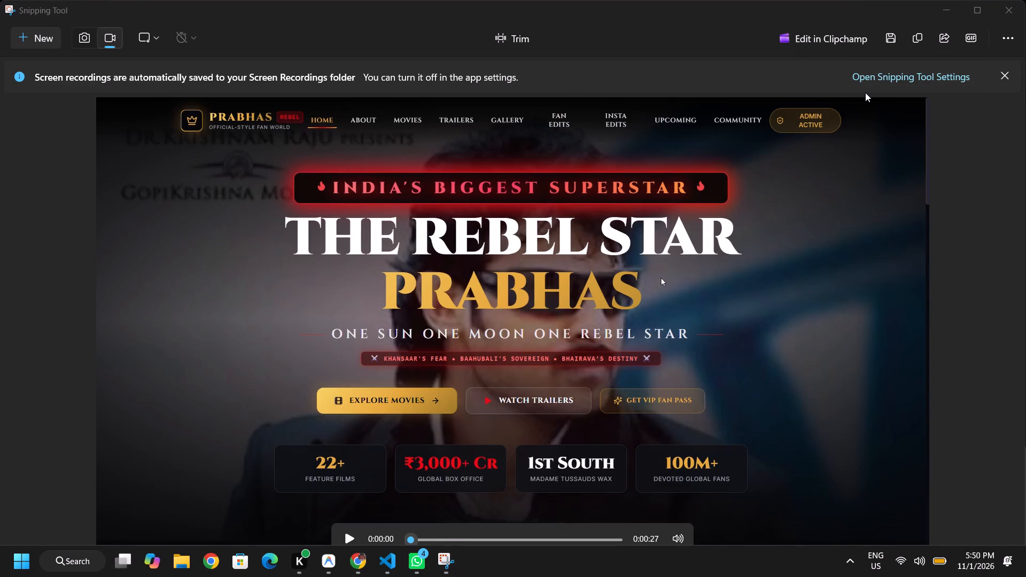